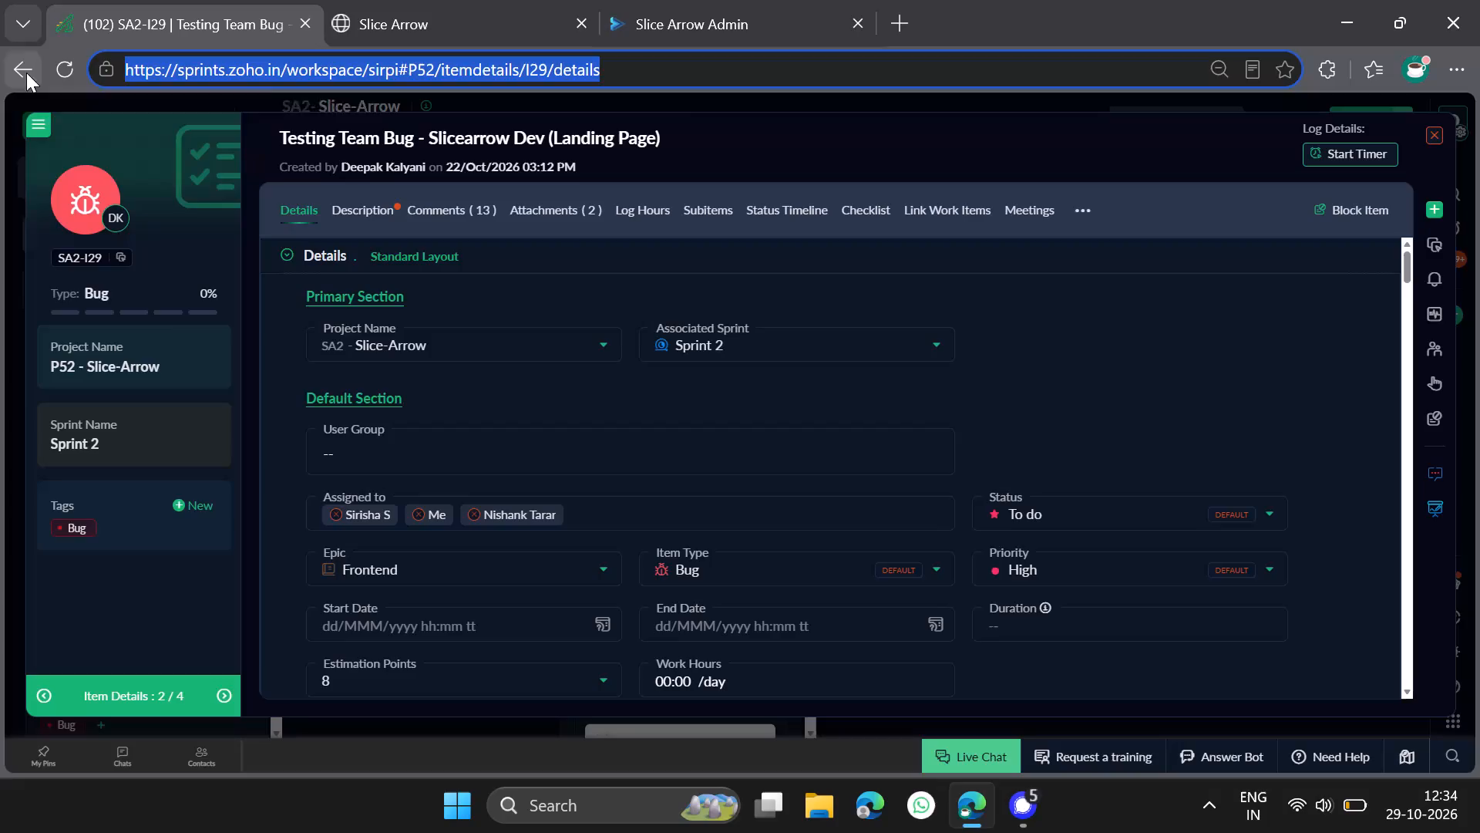
# Close the open bug and view the "Footer Hyperlinks Not Working and Incorrect Navigation" bug from the board's Testing column.
pyautogui.click(1435, 133)
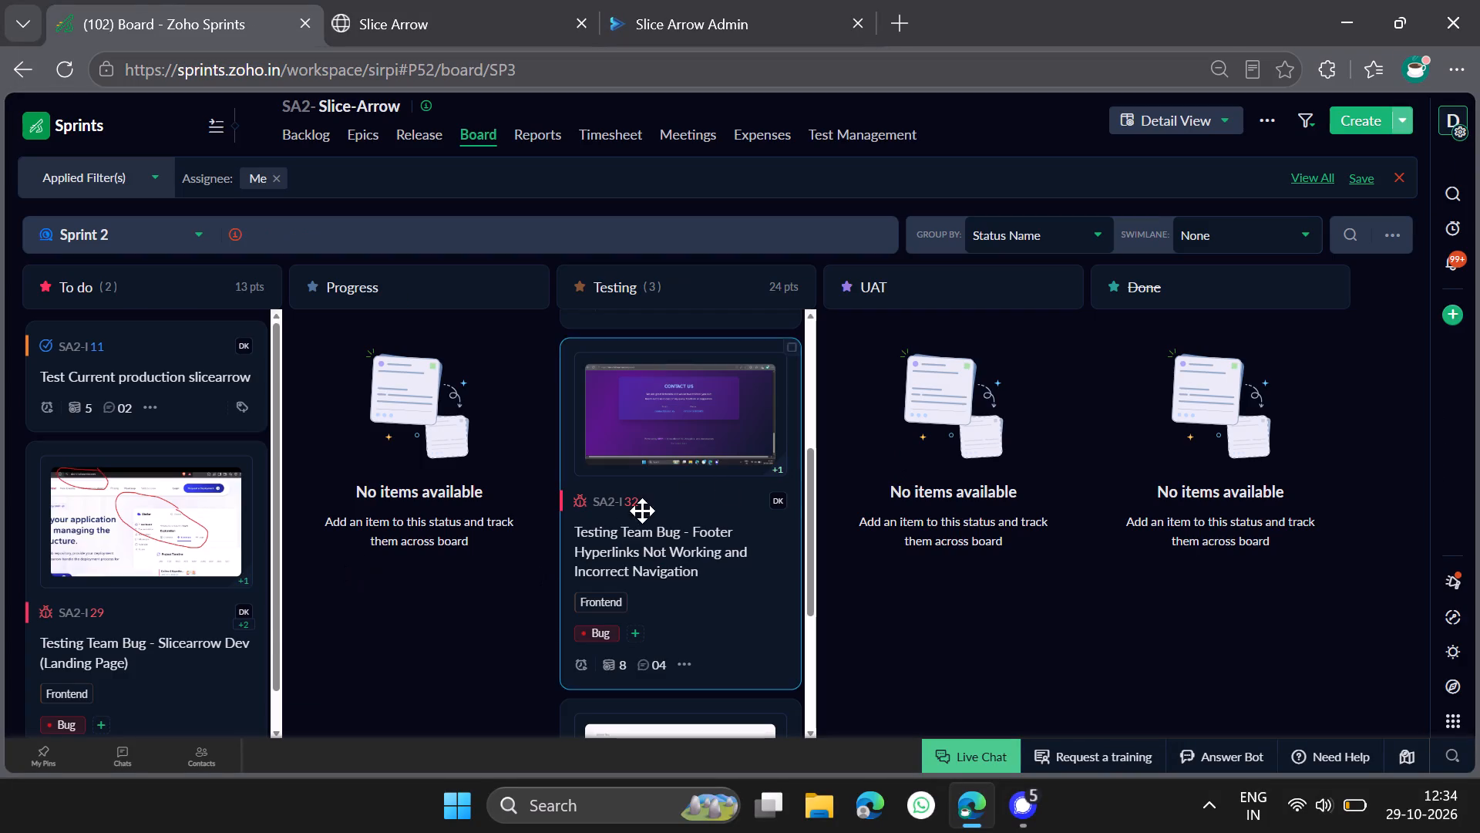
pyautogui.scroll(-3, 178, 577)
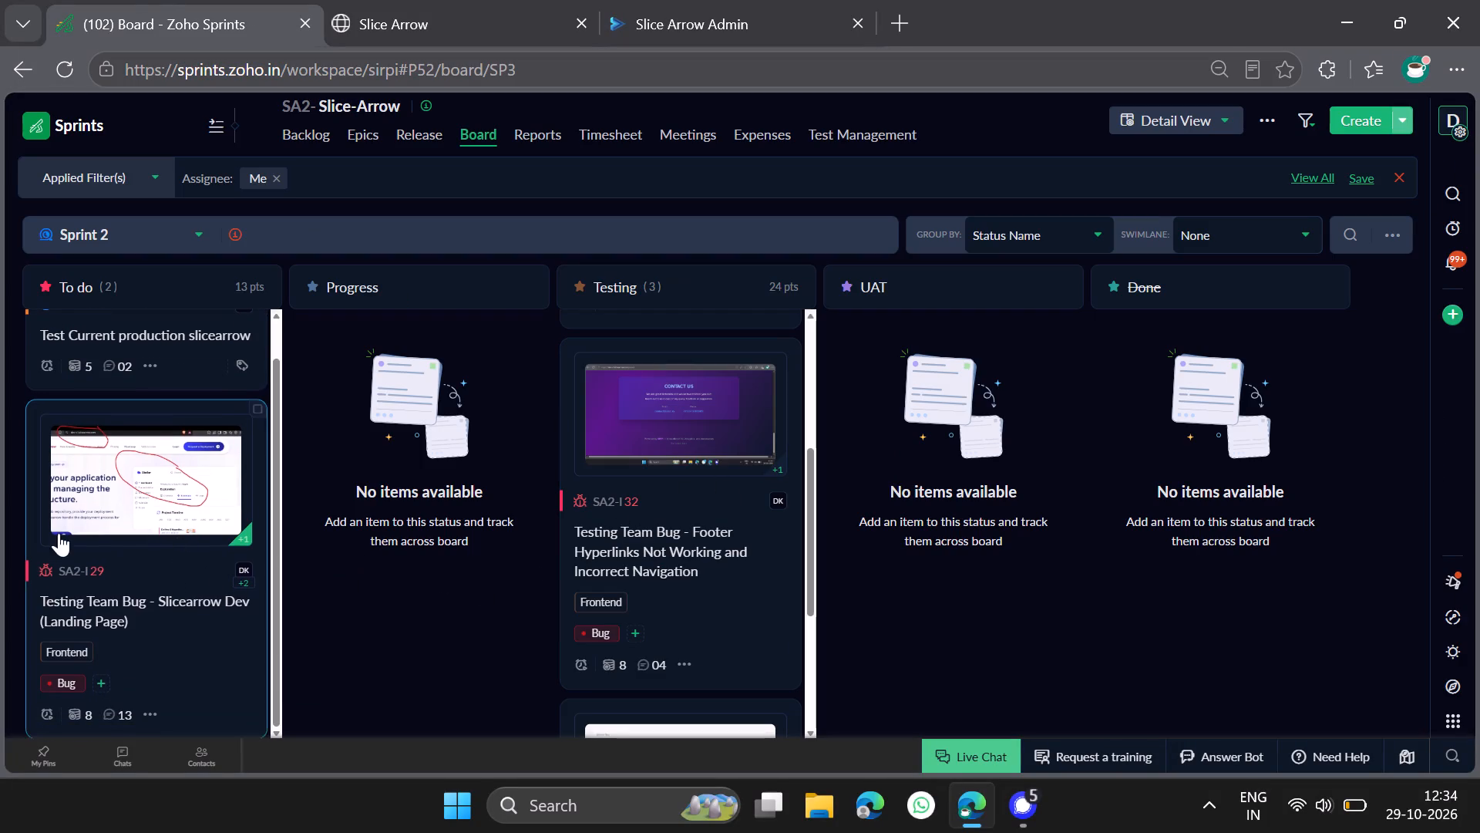
pyautogui.scroll(4, 59, 533)
pyautogui.scroll(-5, 59, 533)
pyautogui.scroll(4, 59, 533)
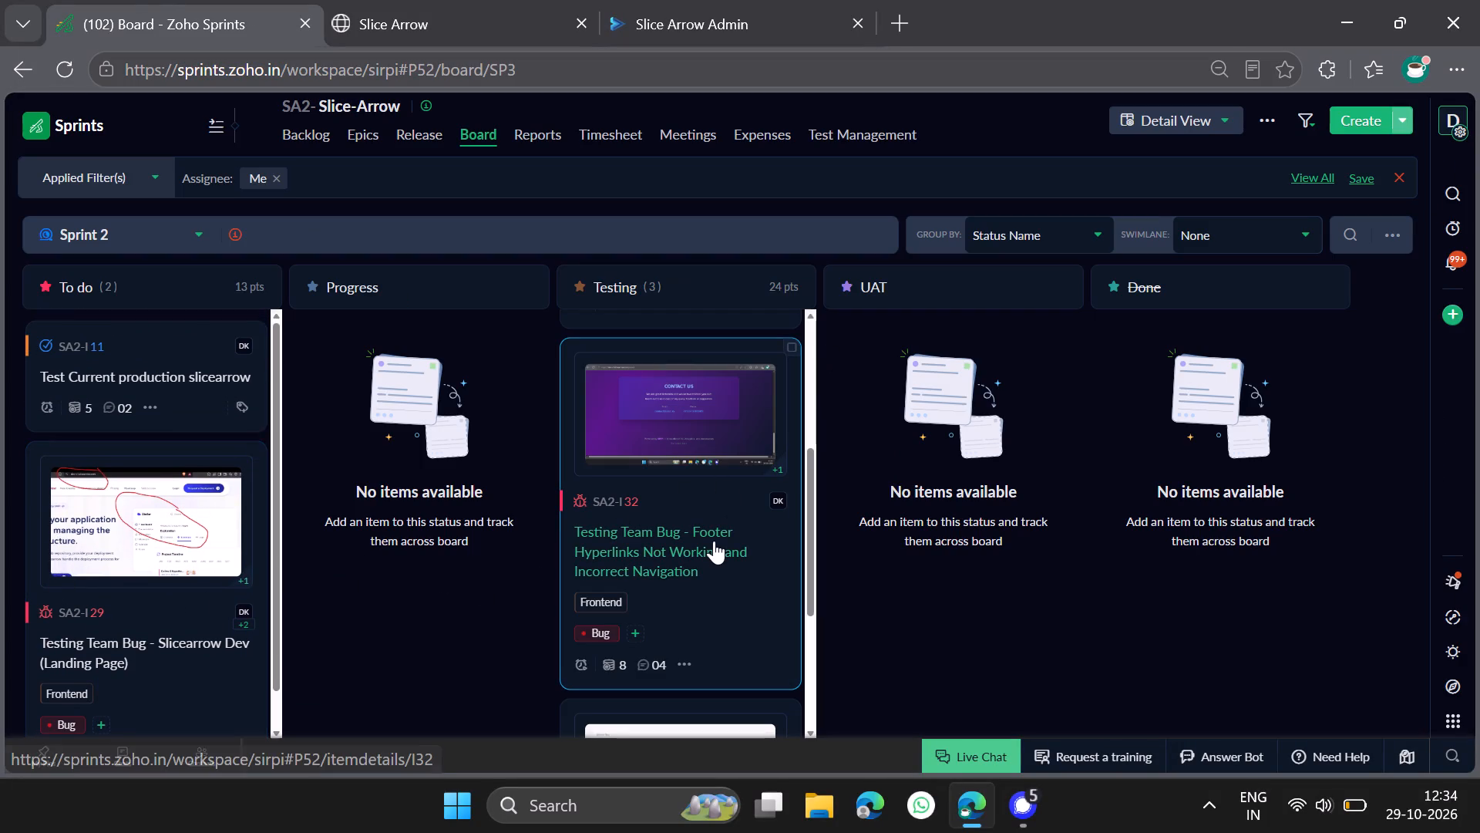
pyautogui.click(714, 541)
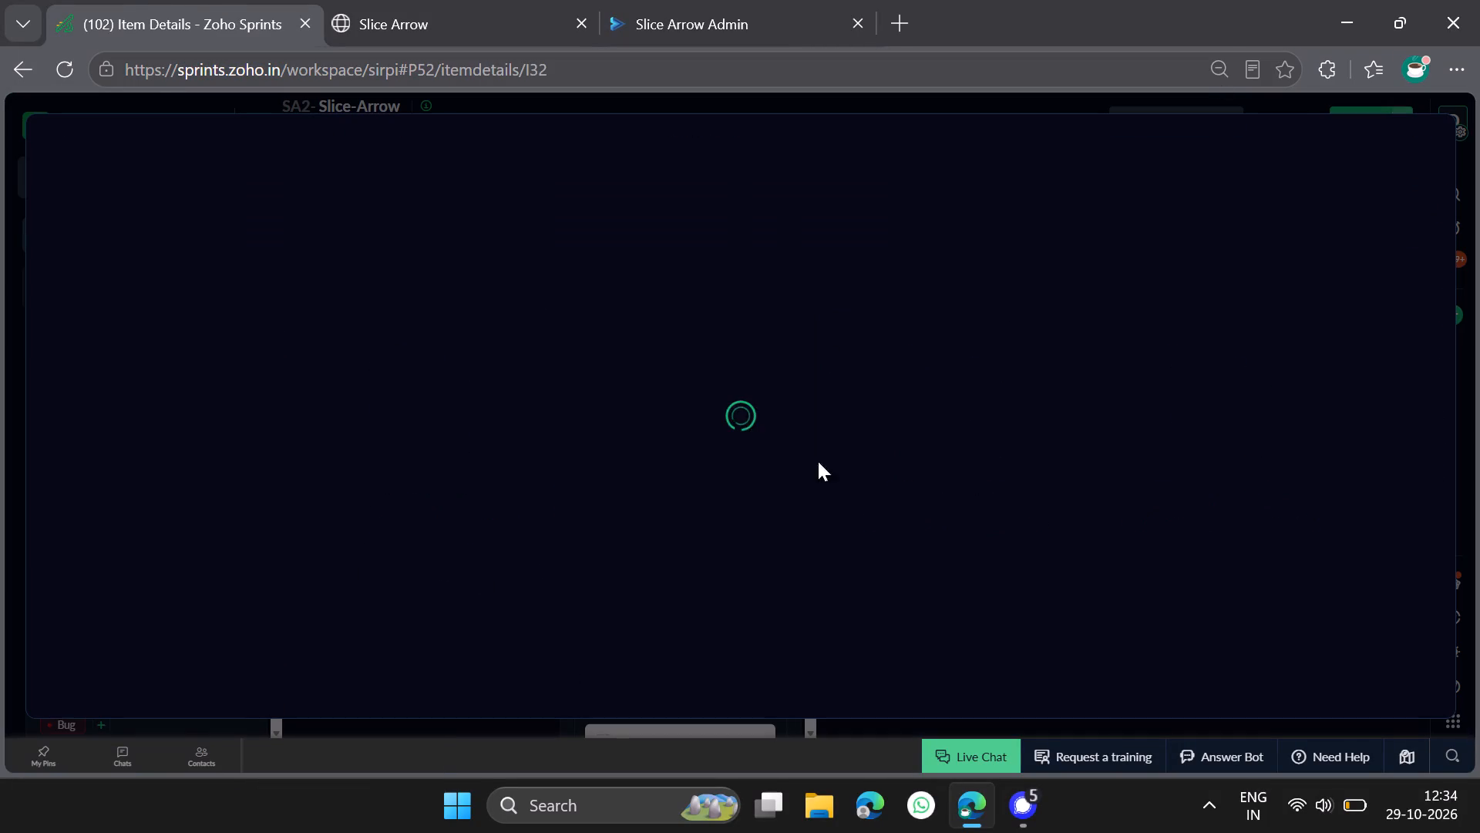
pyautogui.scroll(-13, 1252, 365)
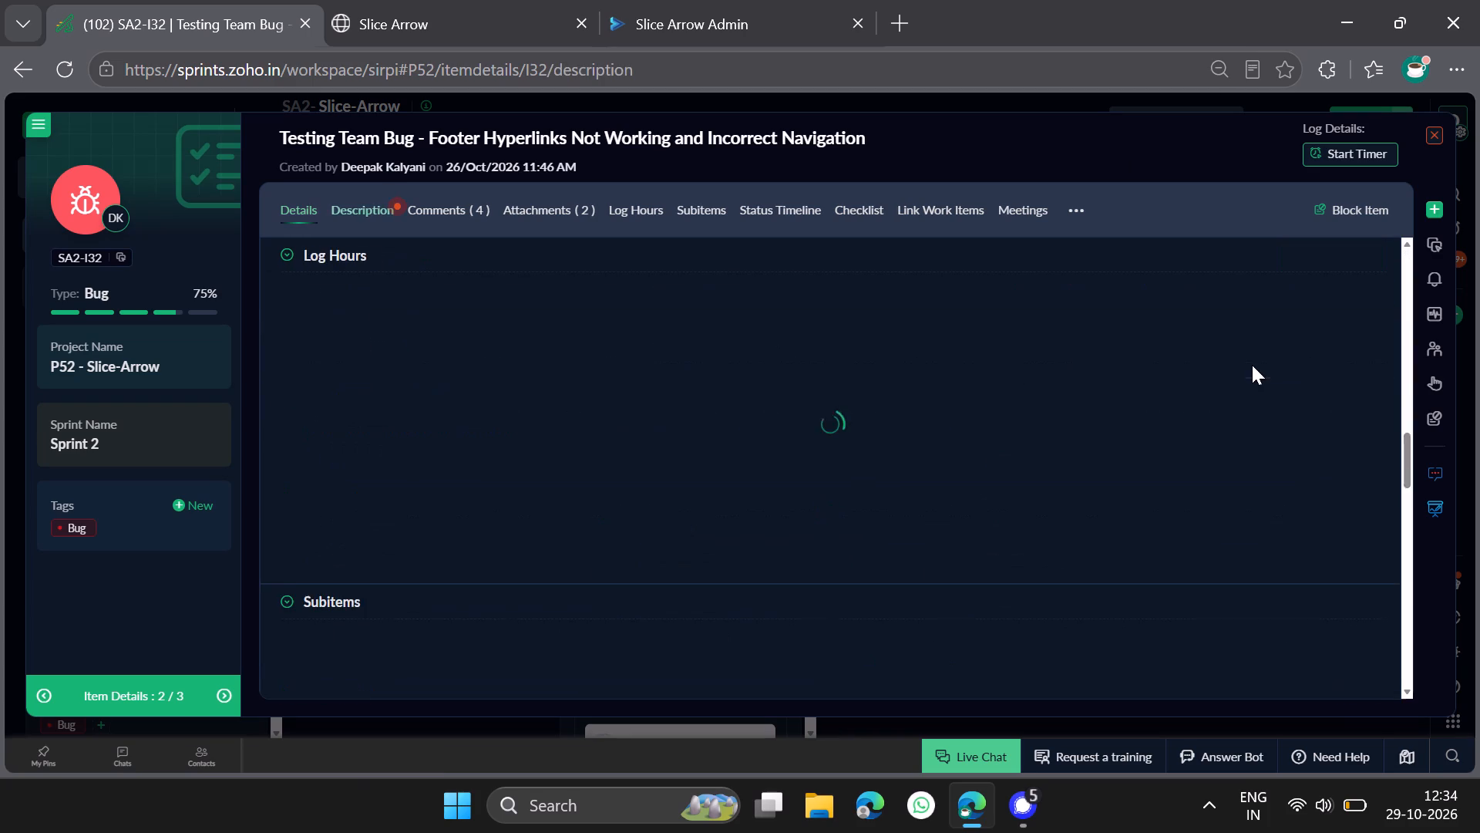
pyautogui.scroll(6, 1252, 365)
# Switch to the Slice Arrow dev site, reset its page zoom to 100%, and go to the footer.
pyautogui.click(490, 0)
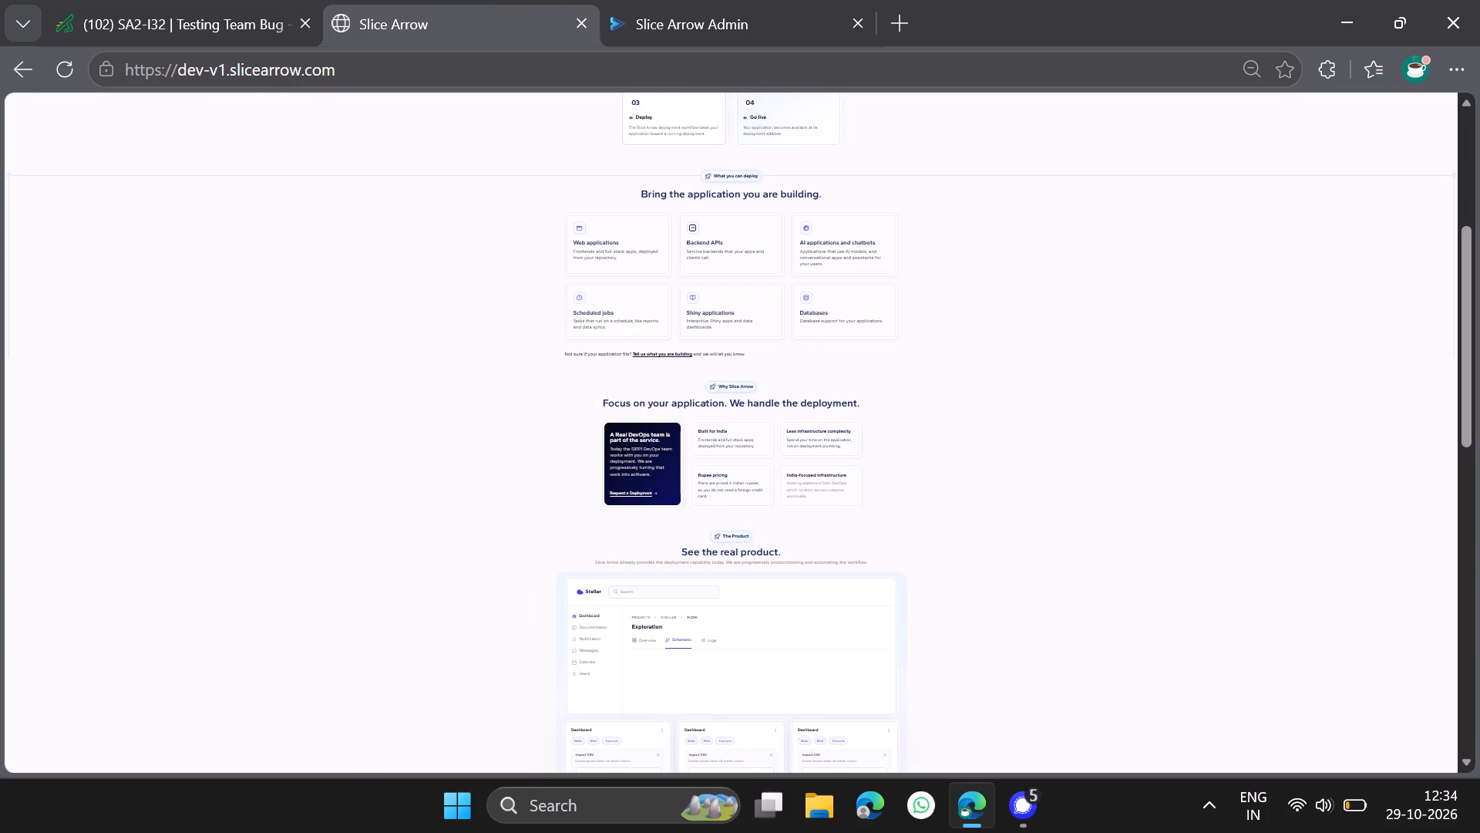
pyautogui.keyDown('ctrl'); pyautogui.scroll(8, 828, 446); pyautogui.keyUp('ctrl')
pyautogui.click(1267, 102)
pyautogui.scroll(-7, 1013, 330)
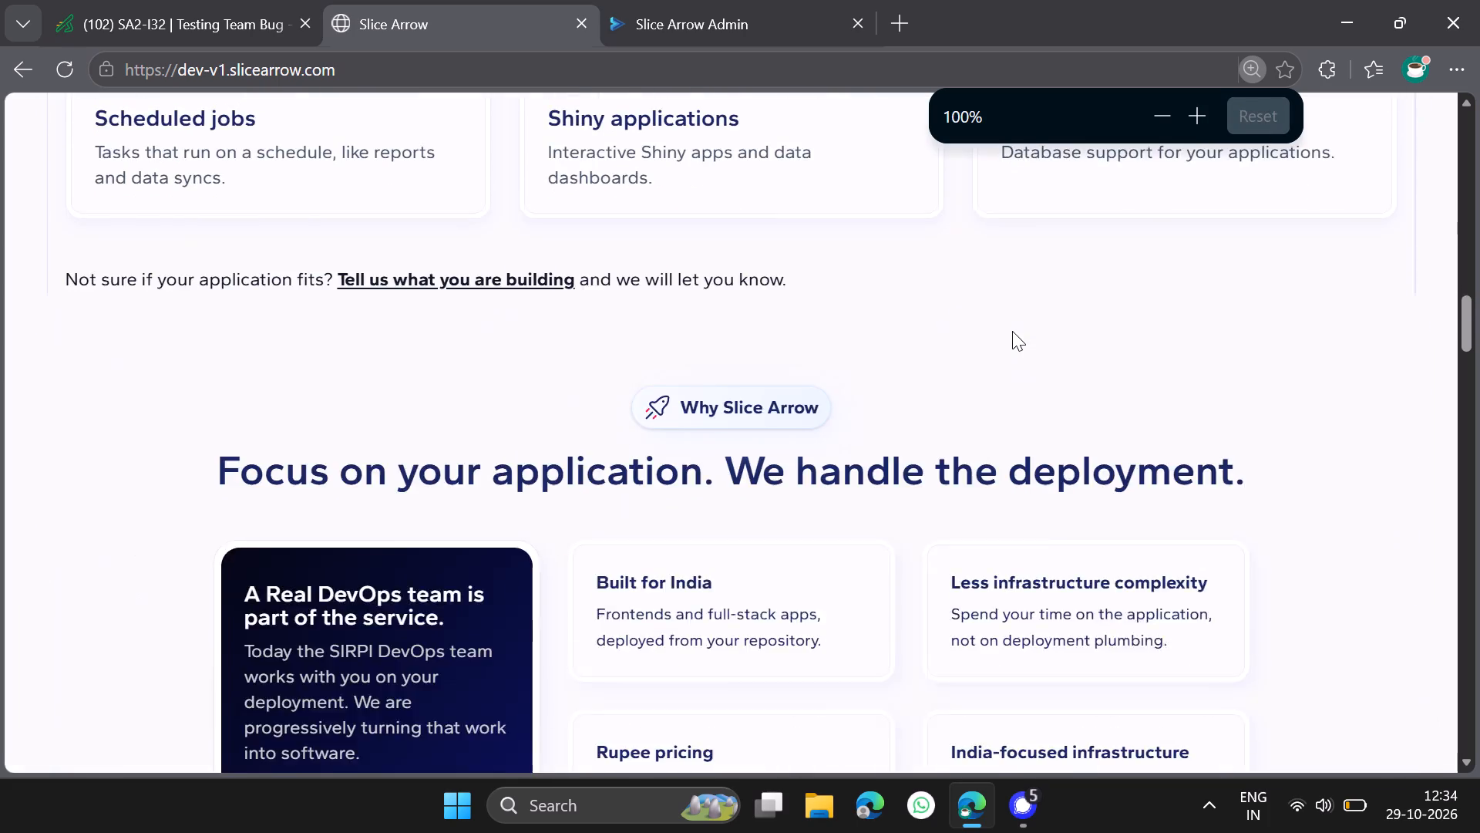
pyautogui.scroll(1, 1012, 331)
pyautogui.scroll(-20, 1012, 331)
pyautogui.scroll(-20, 1012, 331)
pyautogui.scroll(-9, 1012, 331)
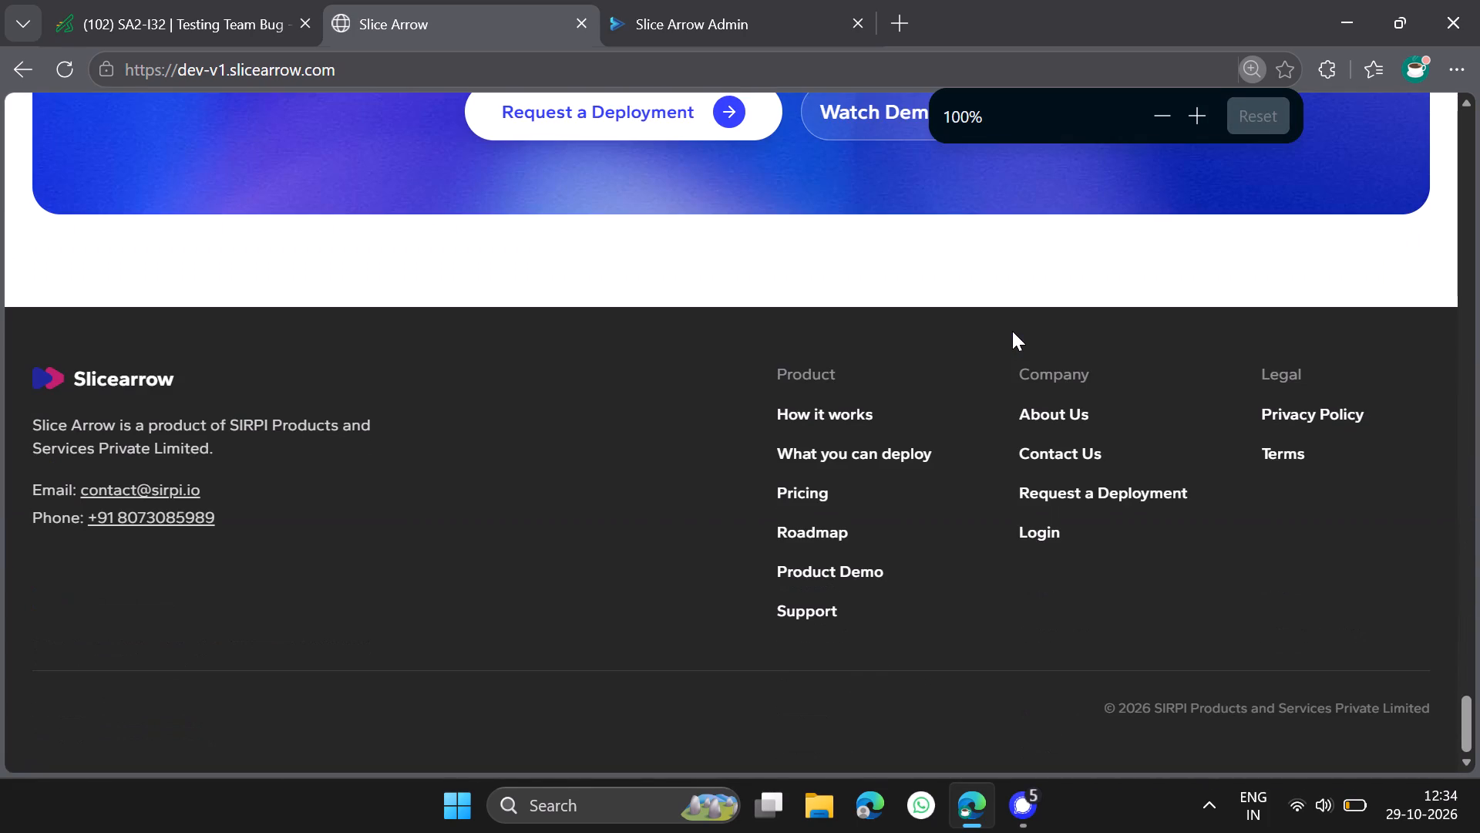
pyautogui.scroll(-8, 1012, 331)
pyautogui.click(954, 316)
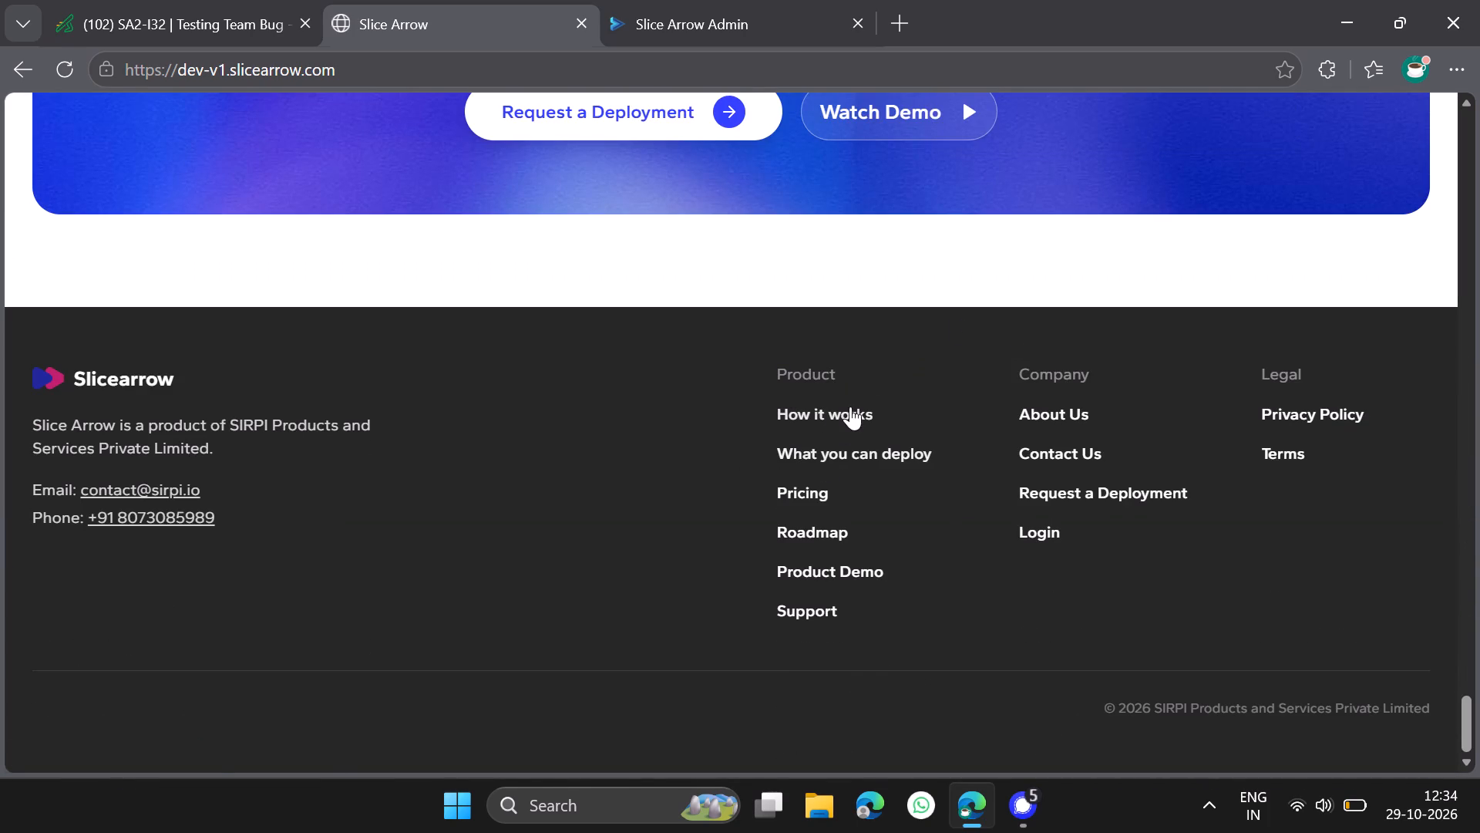
# Test where the footer's "How it works" and "What you can deploy" links lead, returning to the footer after each.
pyautogui.click(851, 406)
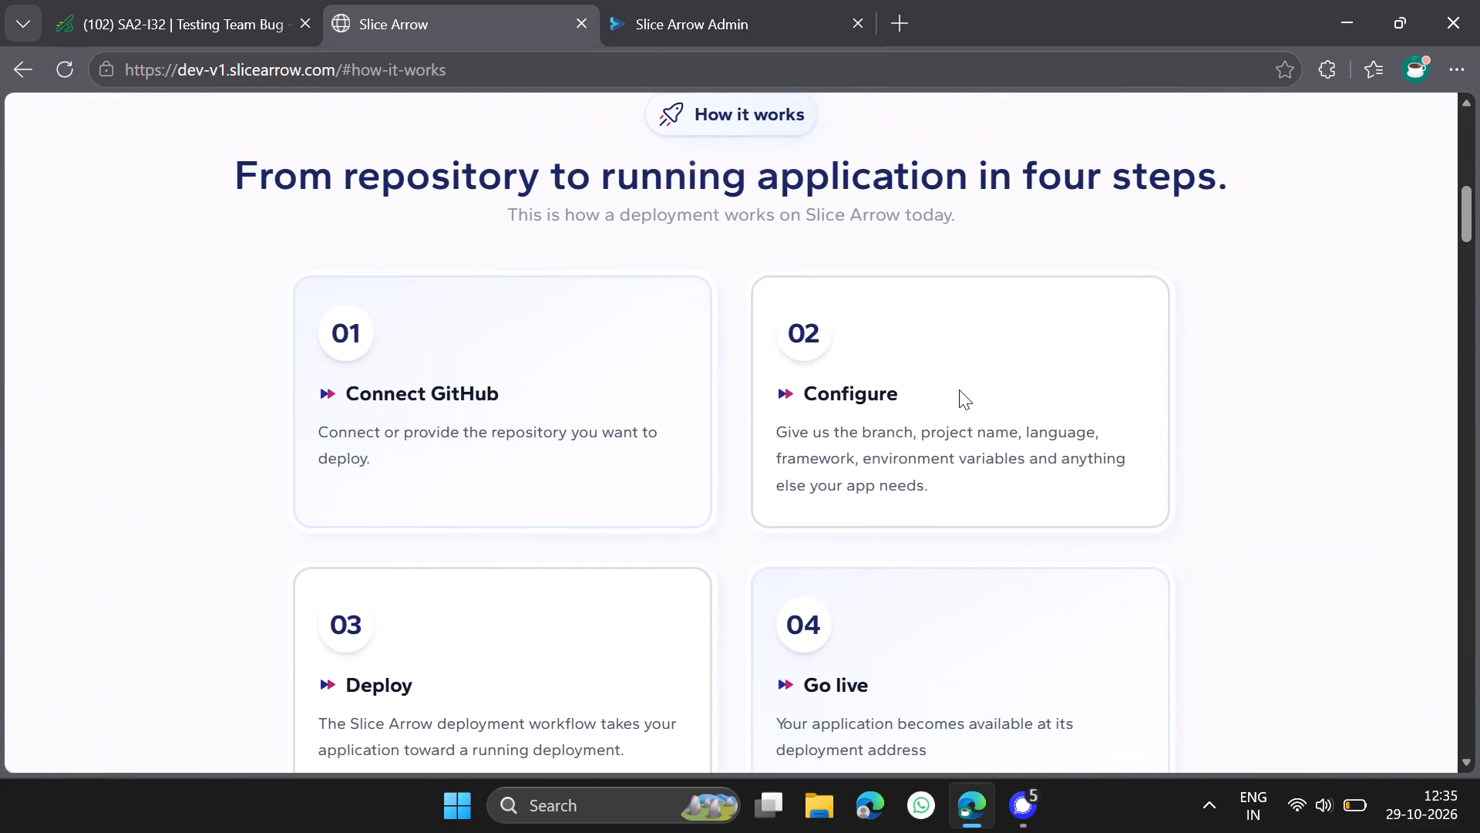
pyautogui.moveTo(1460, 224); pyautogui.dragTo(1468, 781)
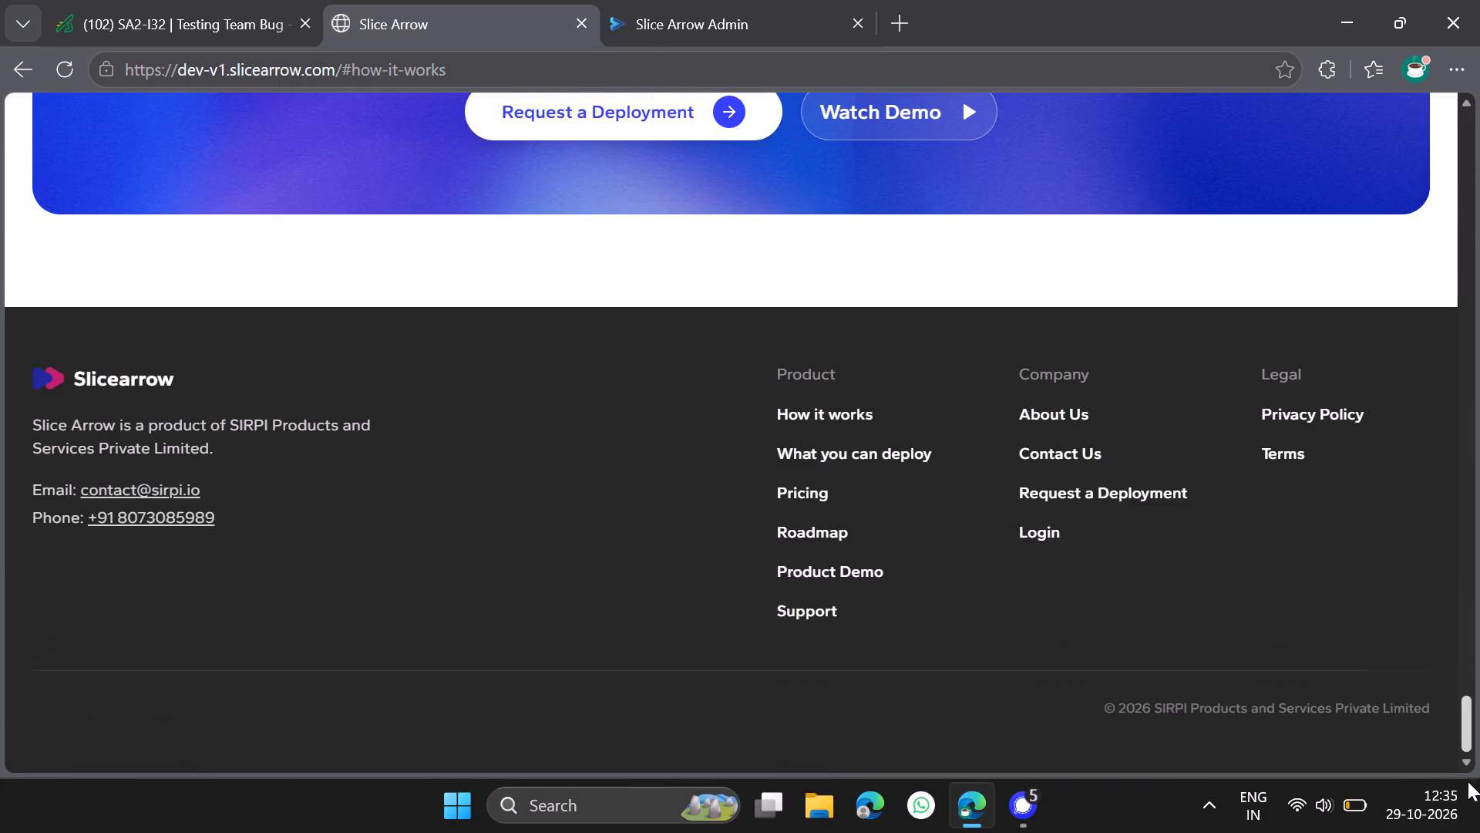
pyautogui.moveTo(1468, 781); pyautogui.dragTo(1466, 797)
pyautogui.click(886, 452)
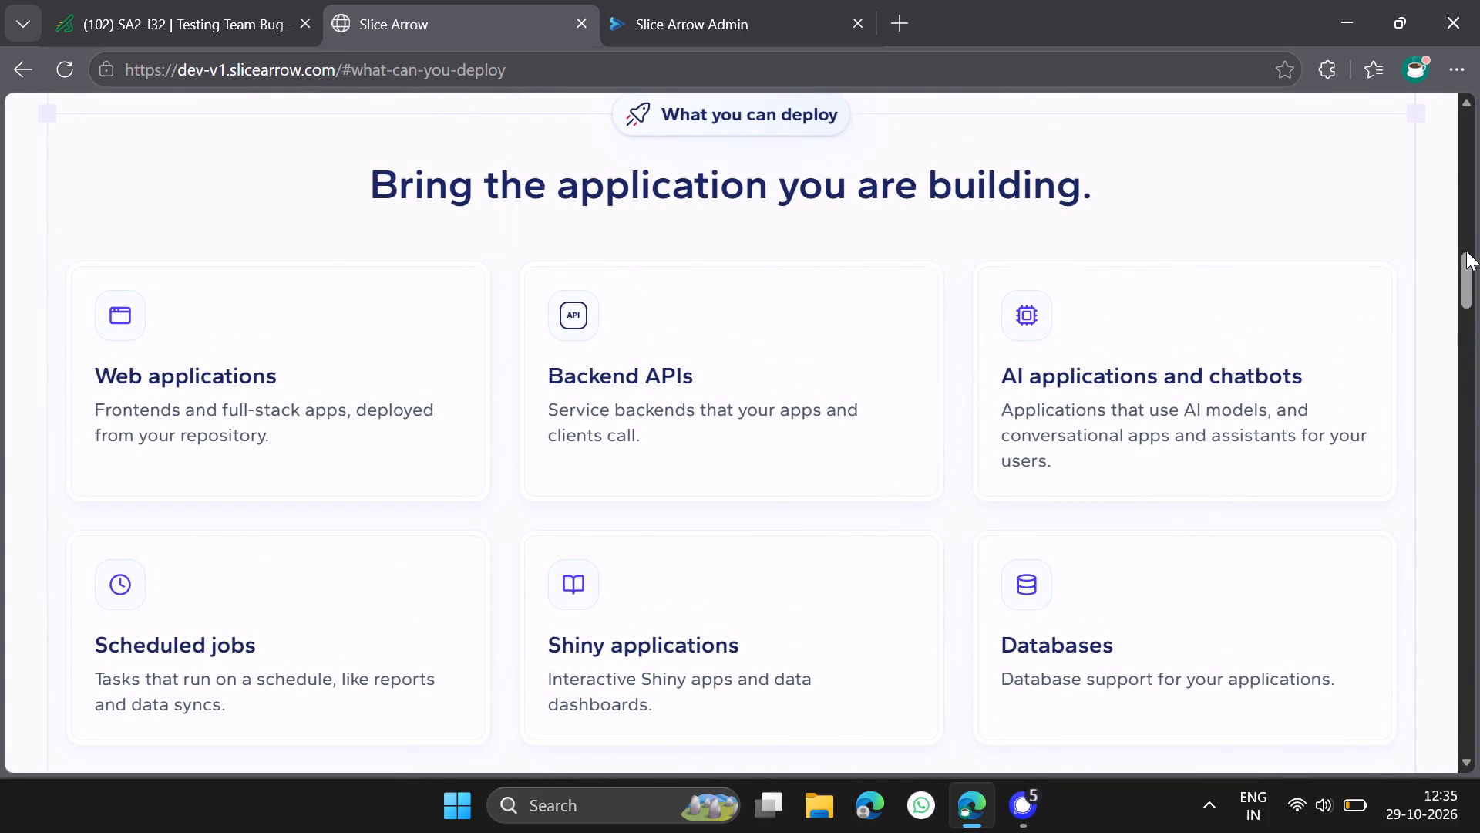
pyautogui.moveTo(1466, 256); pyautogui.dragTo(1415, 754)
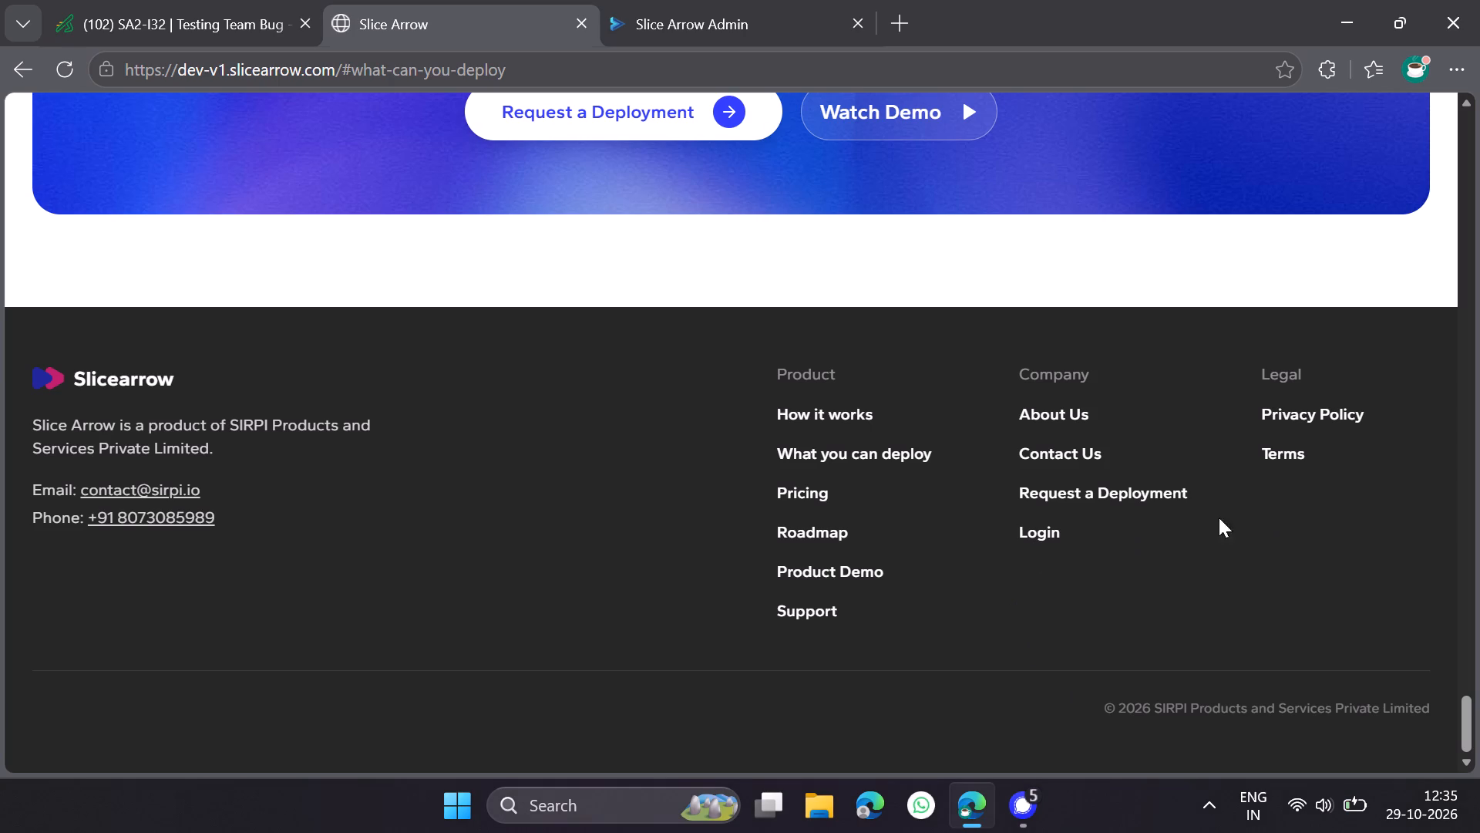
# Open a new InPrivate browser window.
pyautogui.rightClick(873, 794)
pyautogui.rightClick(873, 794)
pyautogui.click(873, 668)
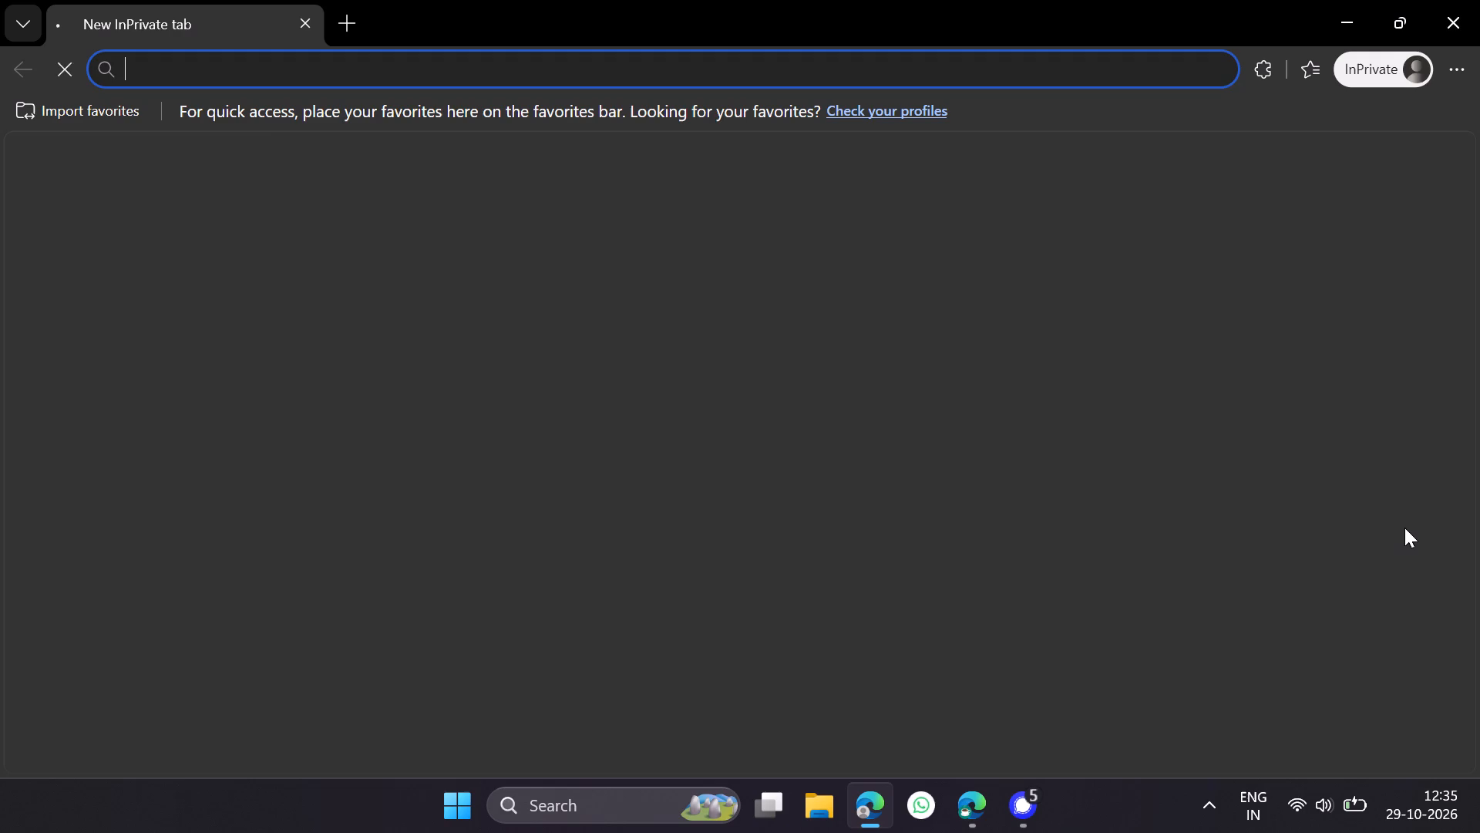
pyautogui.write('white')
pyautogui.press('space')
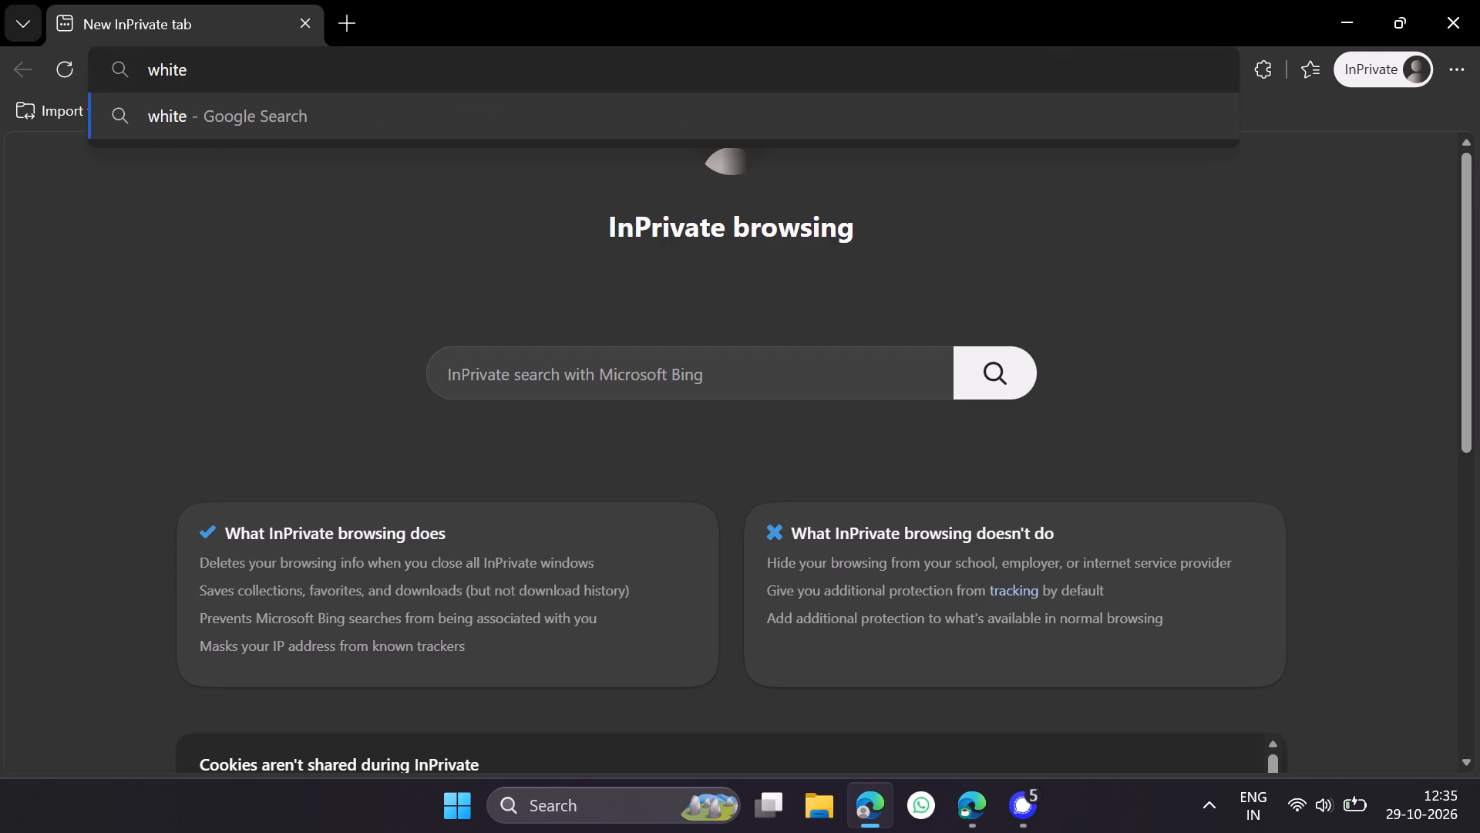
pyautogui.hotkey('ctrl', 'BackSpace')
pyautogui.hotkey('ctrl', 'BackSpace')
# Go to YouTube and search for "stress release music".
pyautogui.write('you')
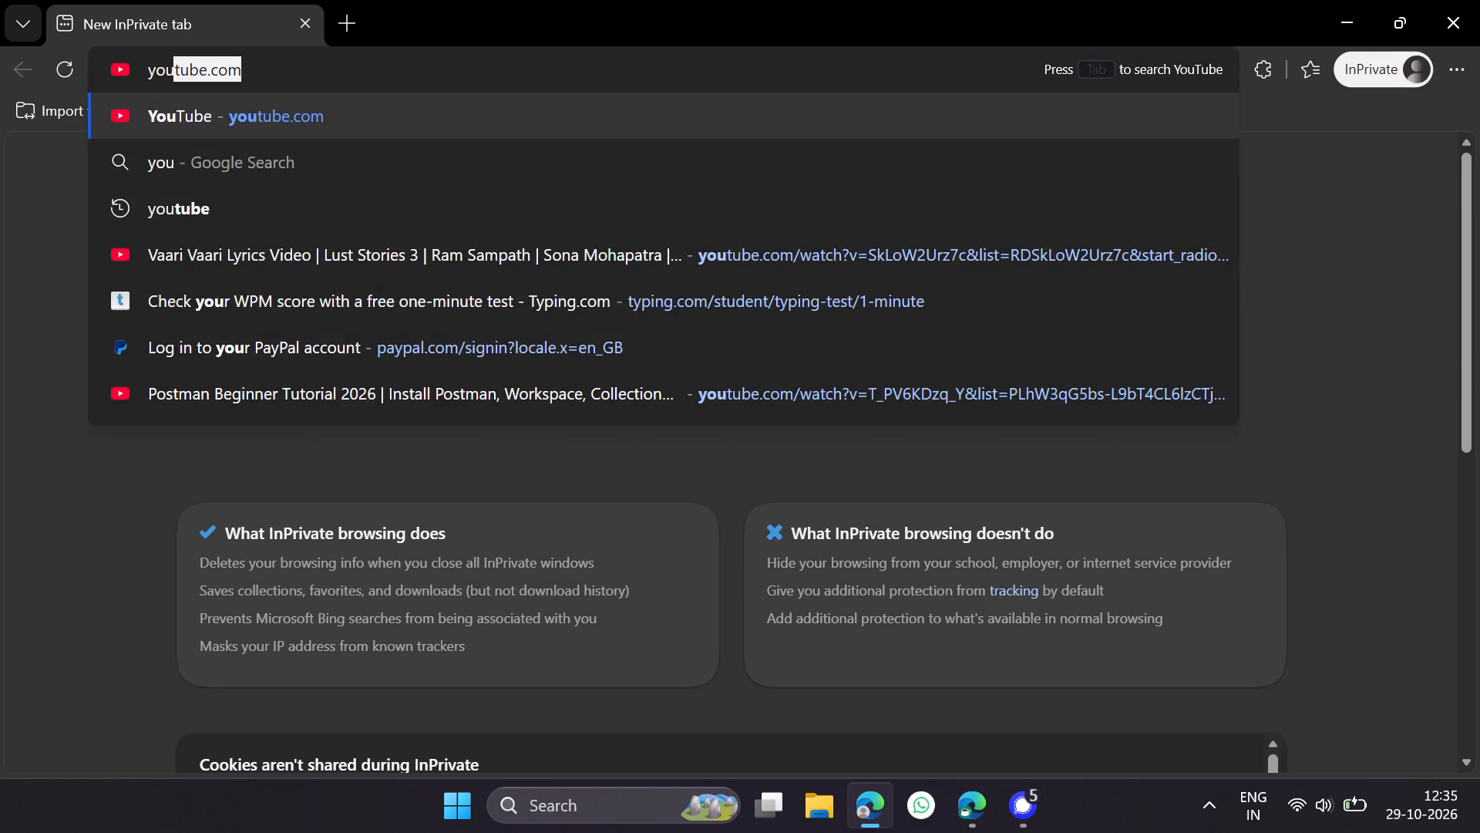
pyautogui.press('Return')
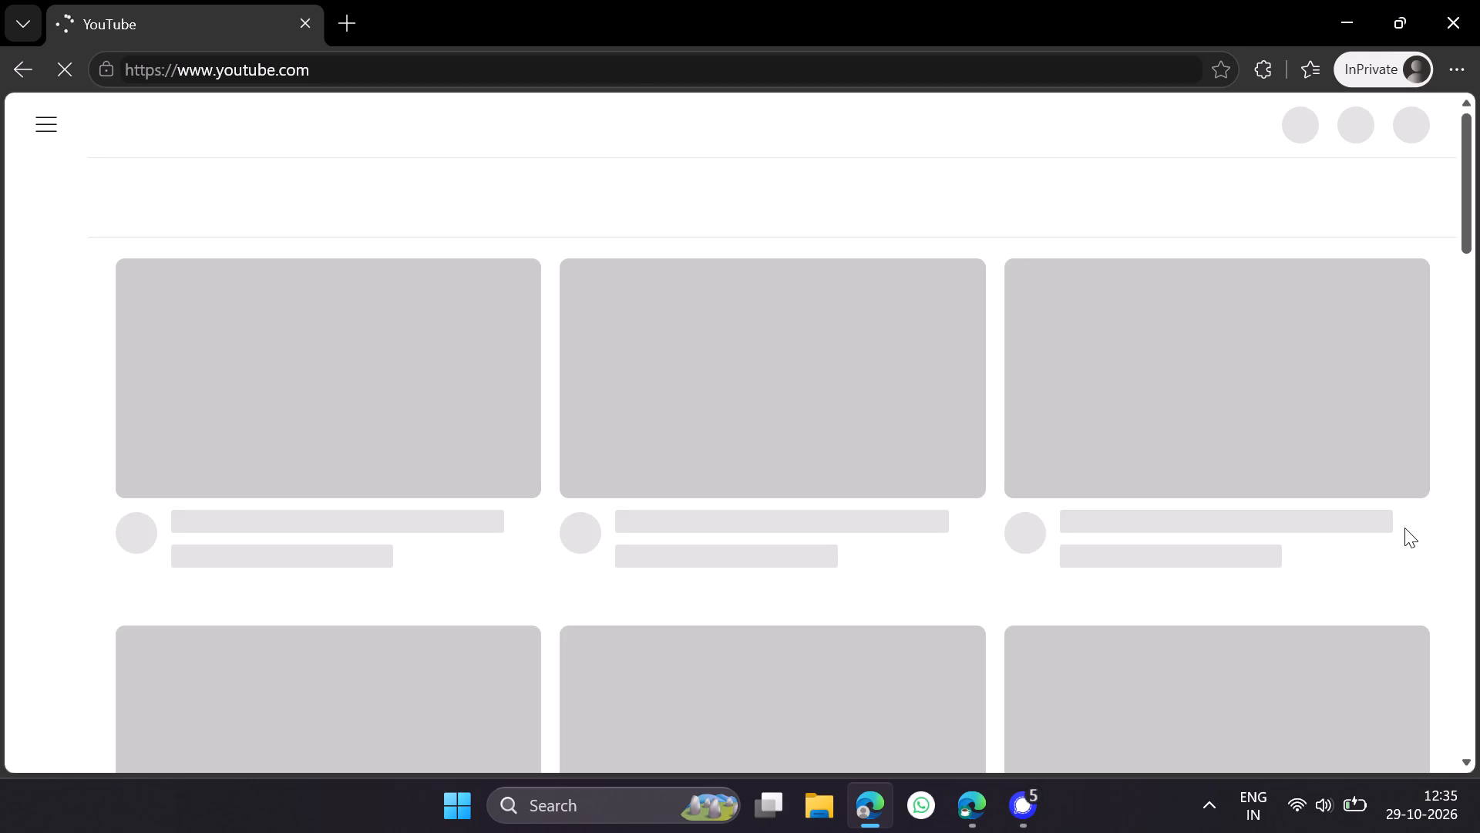
pyautogui.click(434, 129)
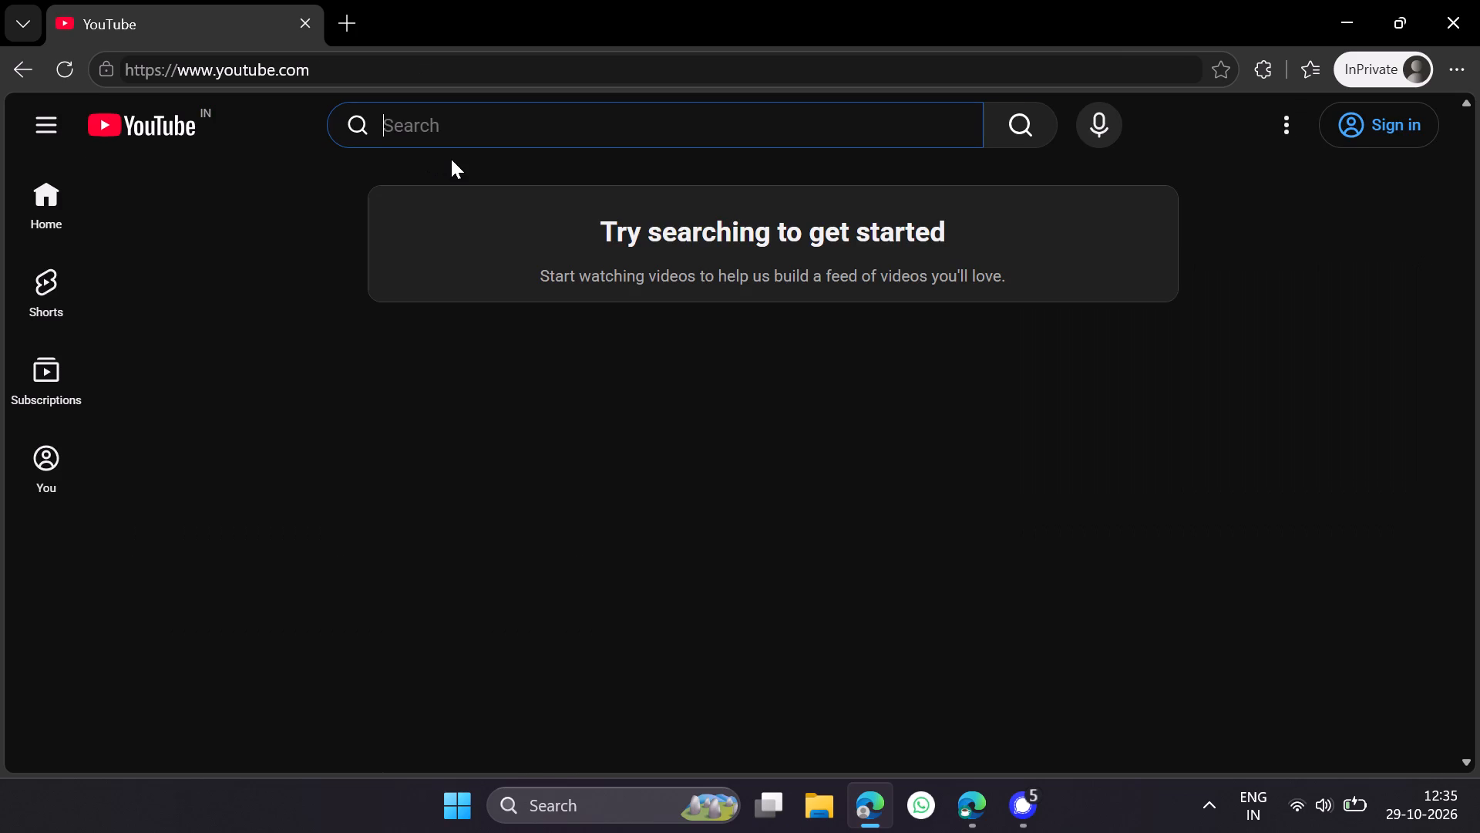
pyautogui.write('stress l')
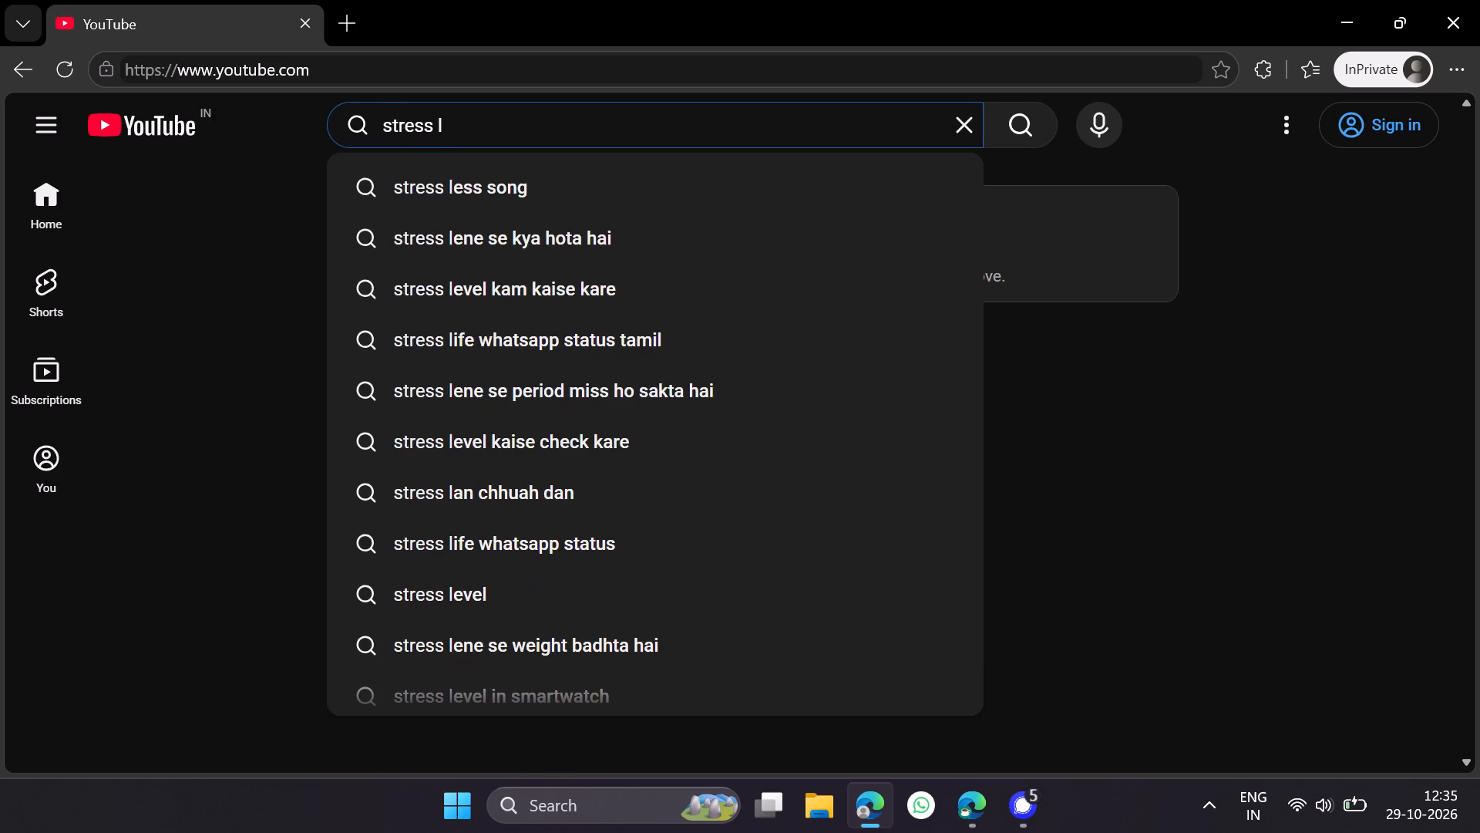
pyautogui.press('BackSpace')
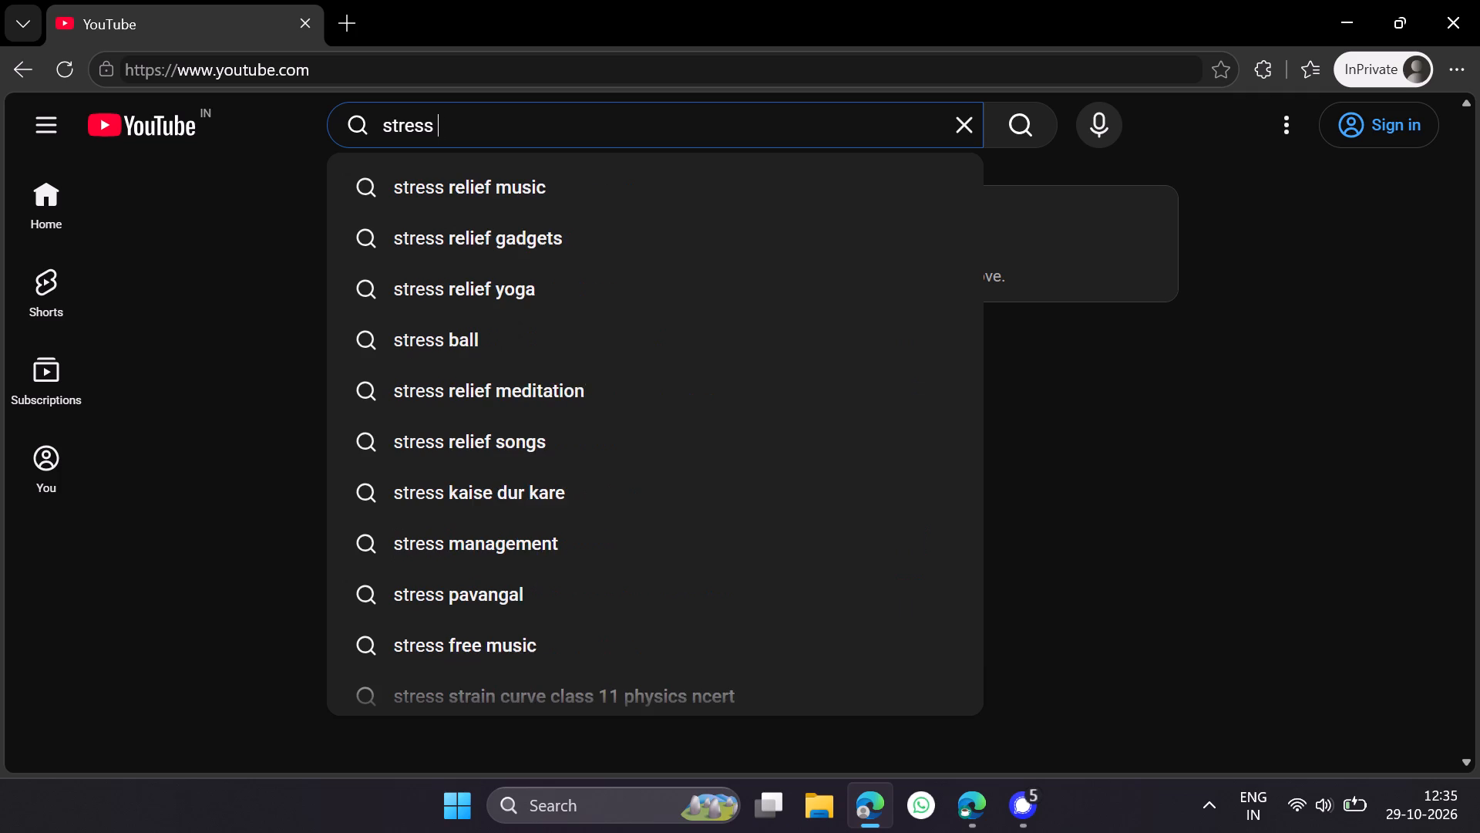
pyautogui.write('rele')
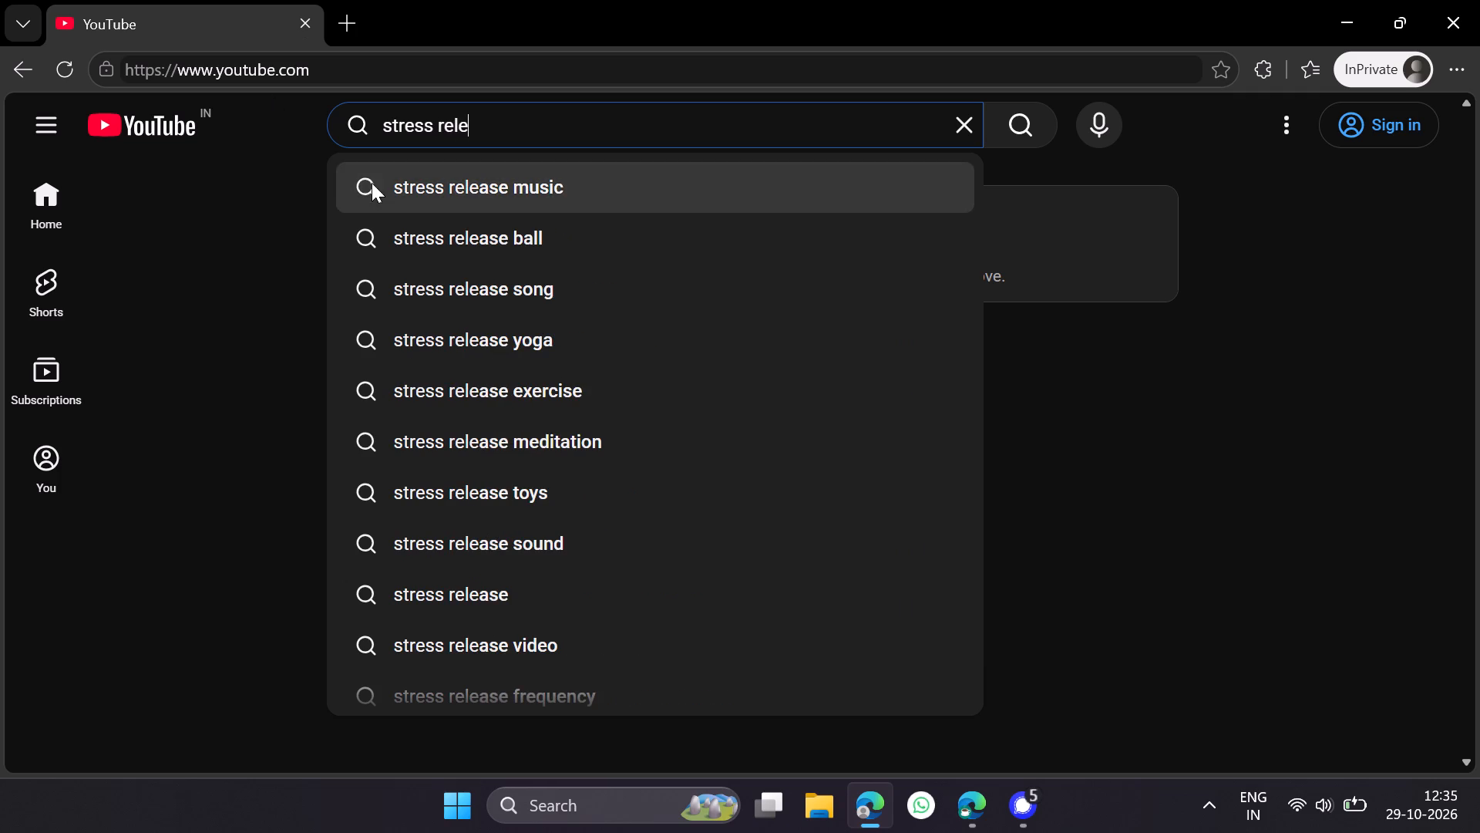
pyautogui.click(402, 173)
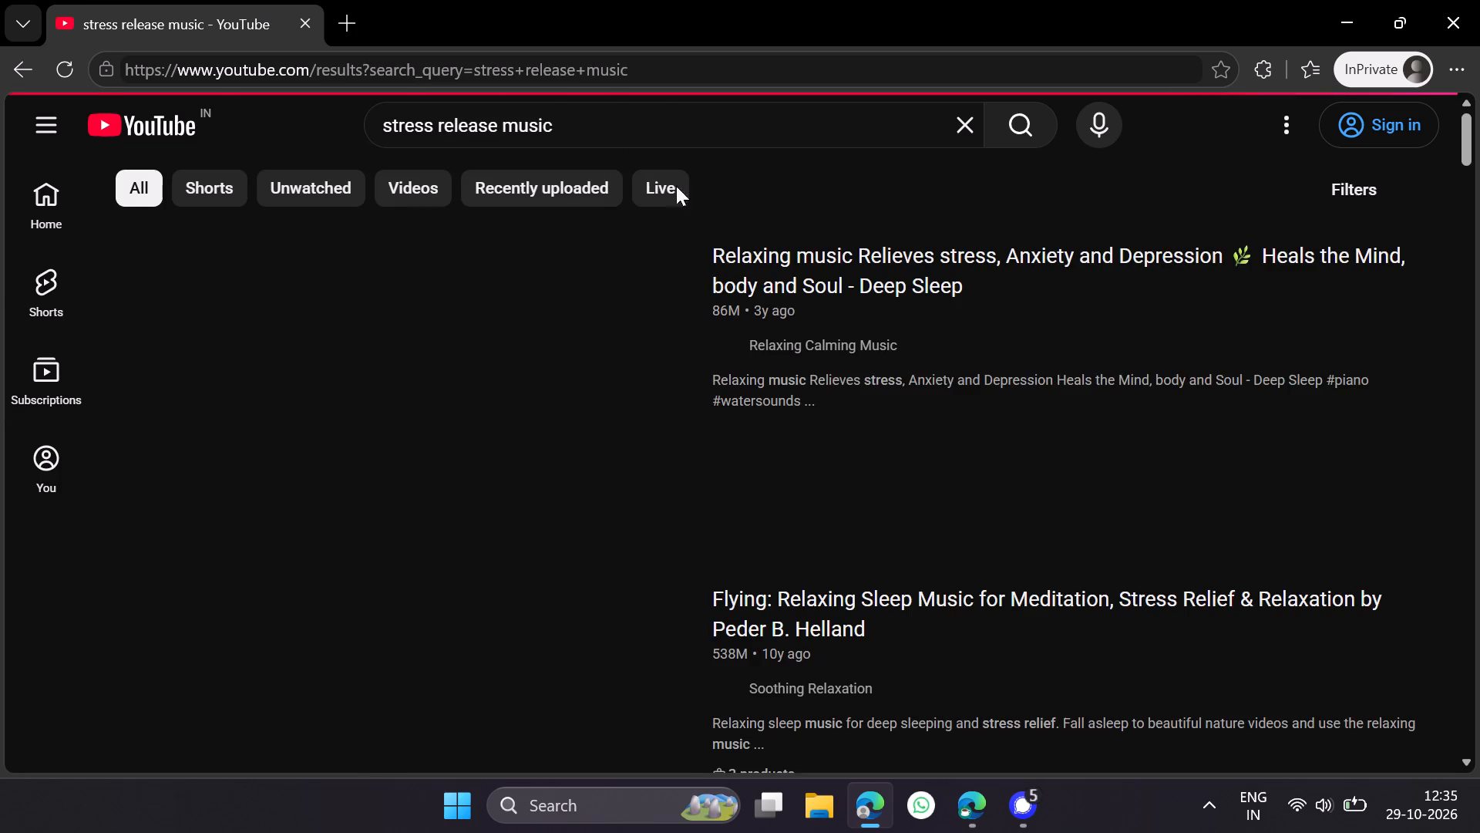
# Refine the search to "stress relief music 528hz" and play the video "528Hz Release Inner Conflict & Struggle".
pyautogui.click(578, 120)
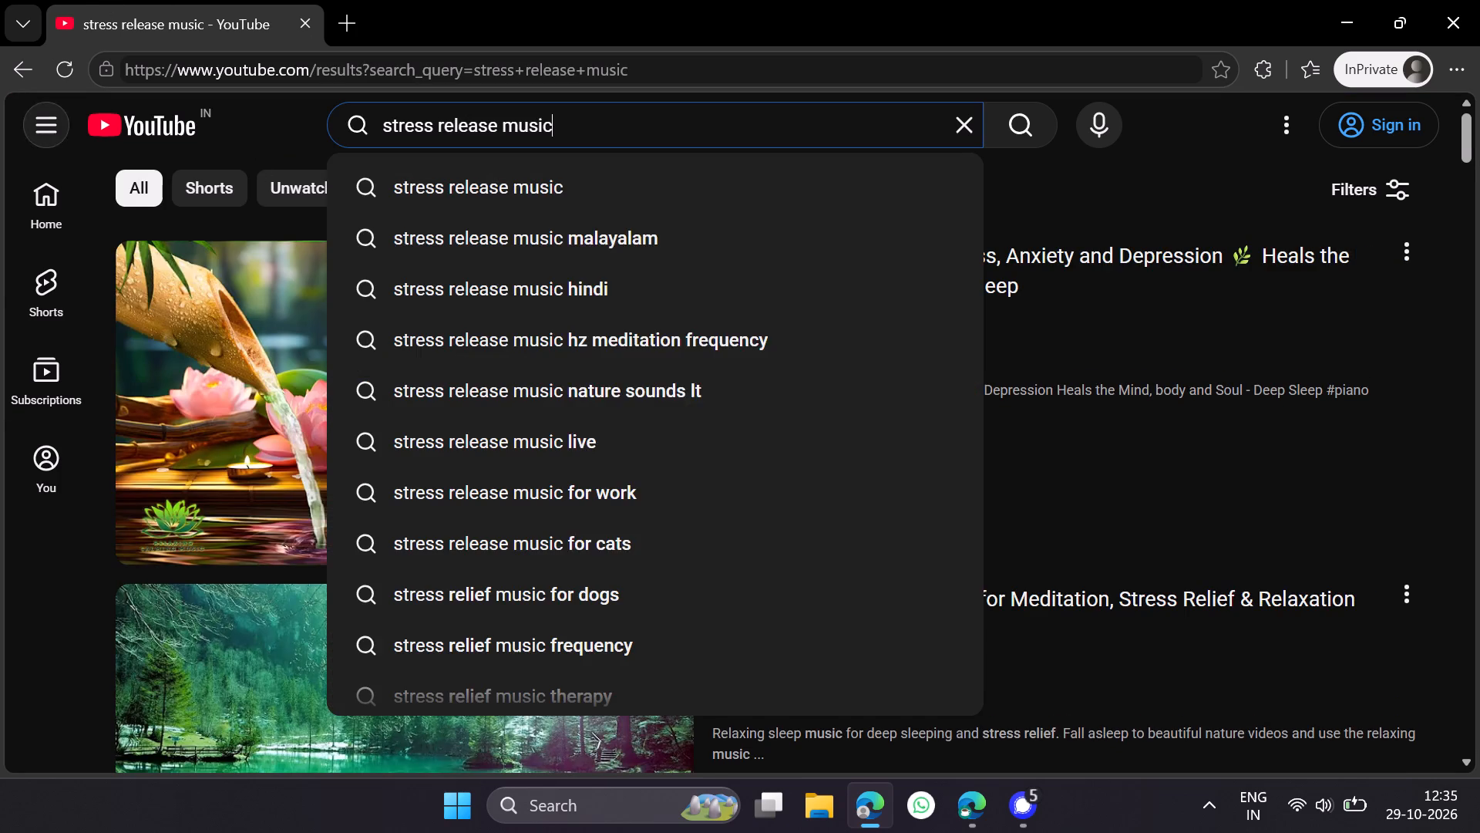
pyautogui.press('space')
pyautogui.press('5')
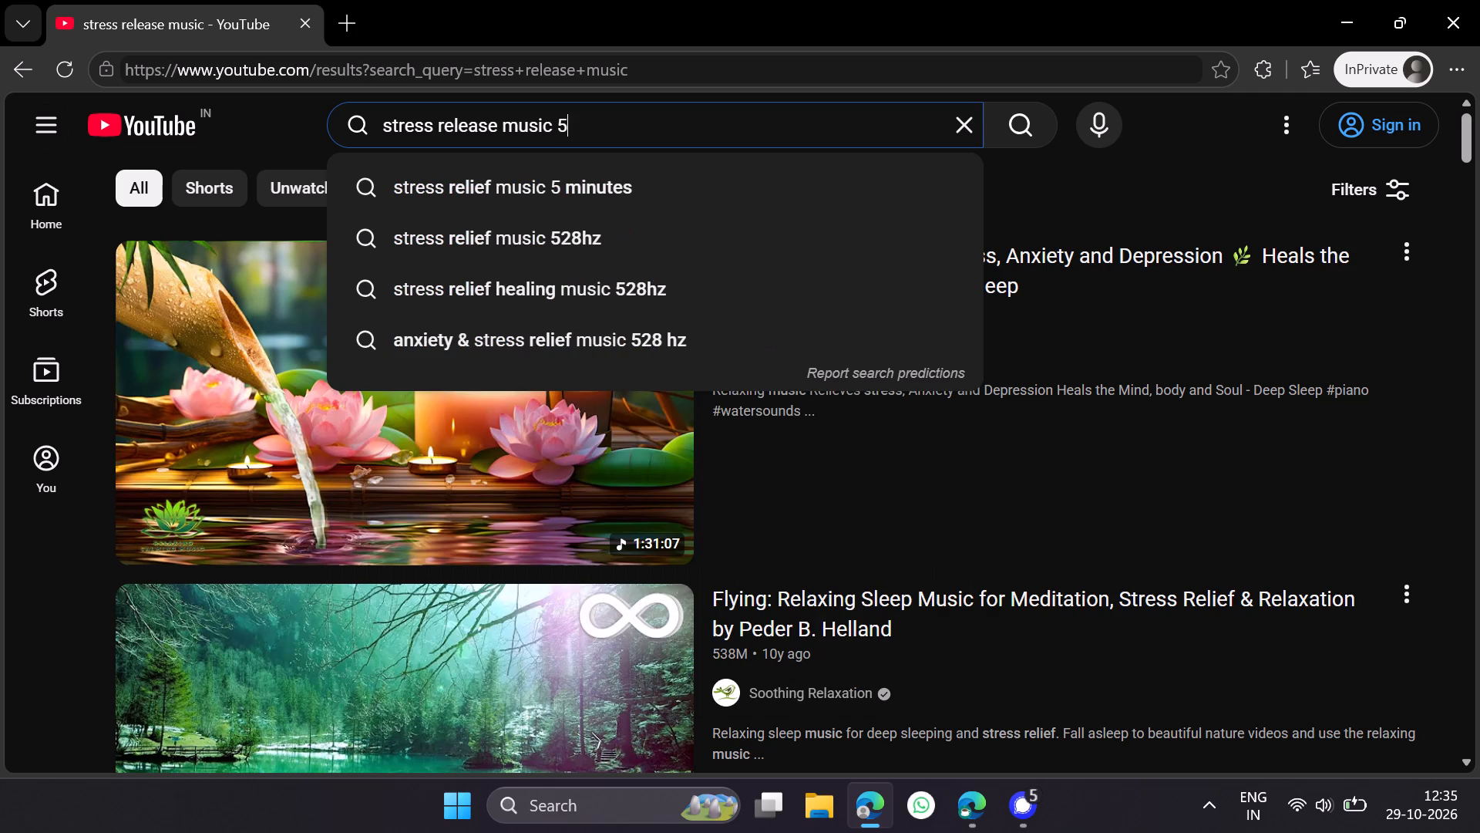
pyautogui.click(608, 248)
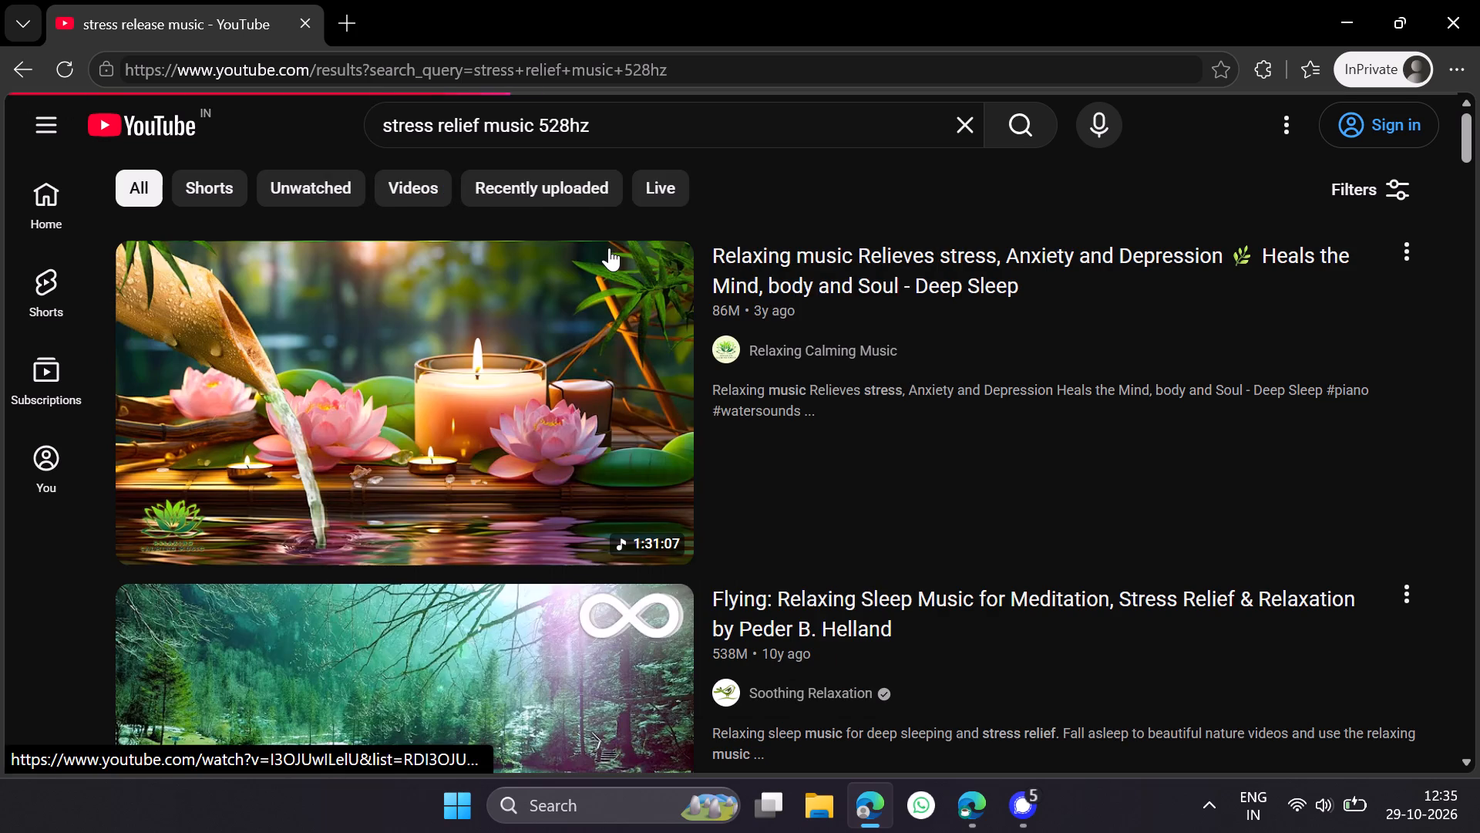
pyautogui.click(597, 352)
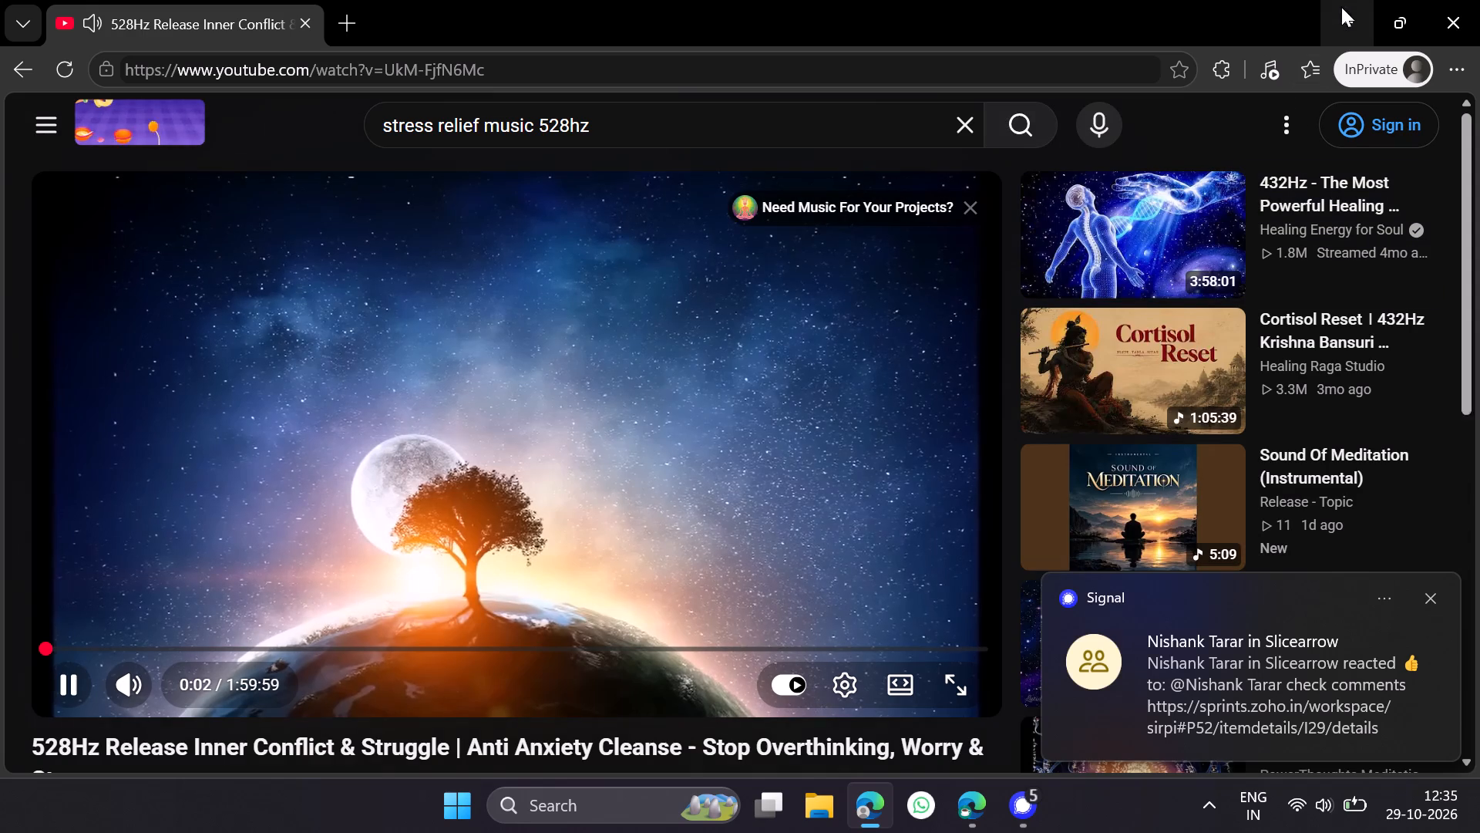
# Return to the Slice Arrow dev site and test the footer's "What you can deploy" and "Pricing" links.
pyautogui.click(1344, 14)
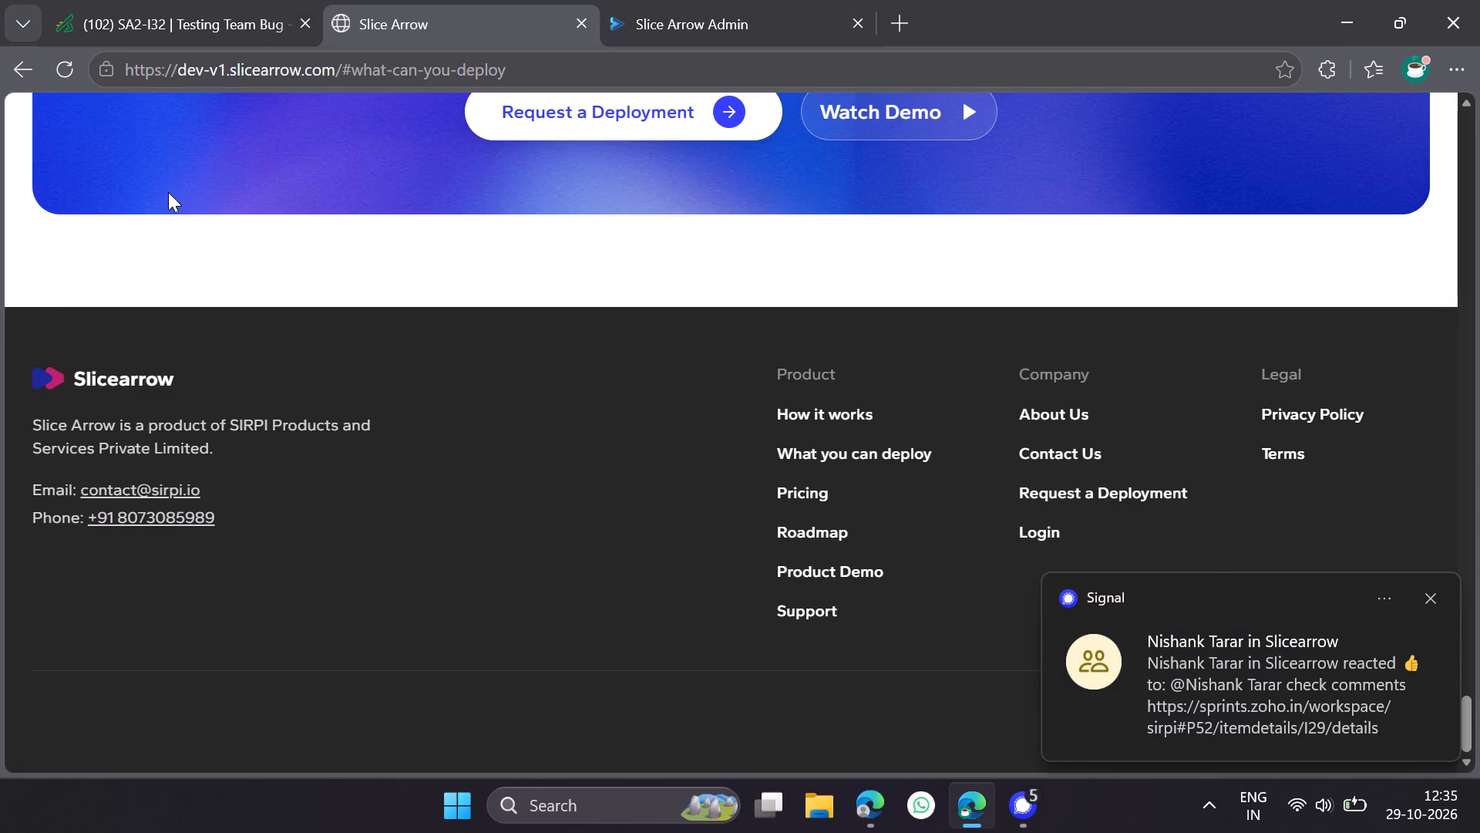
pyautogui.click(869, 442)
pyautogui.click(866, 454)
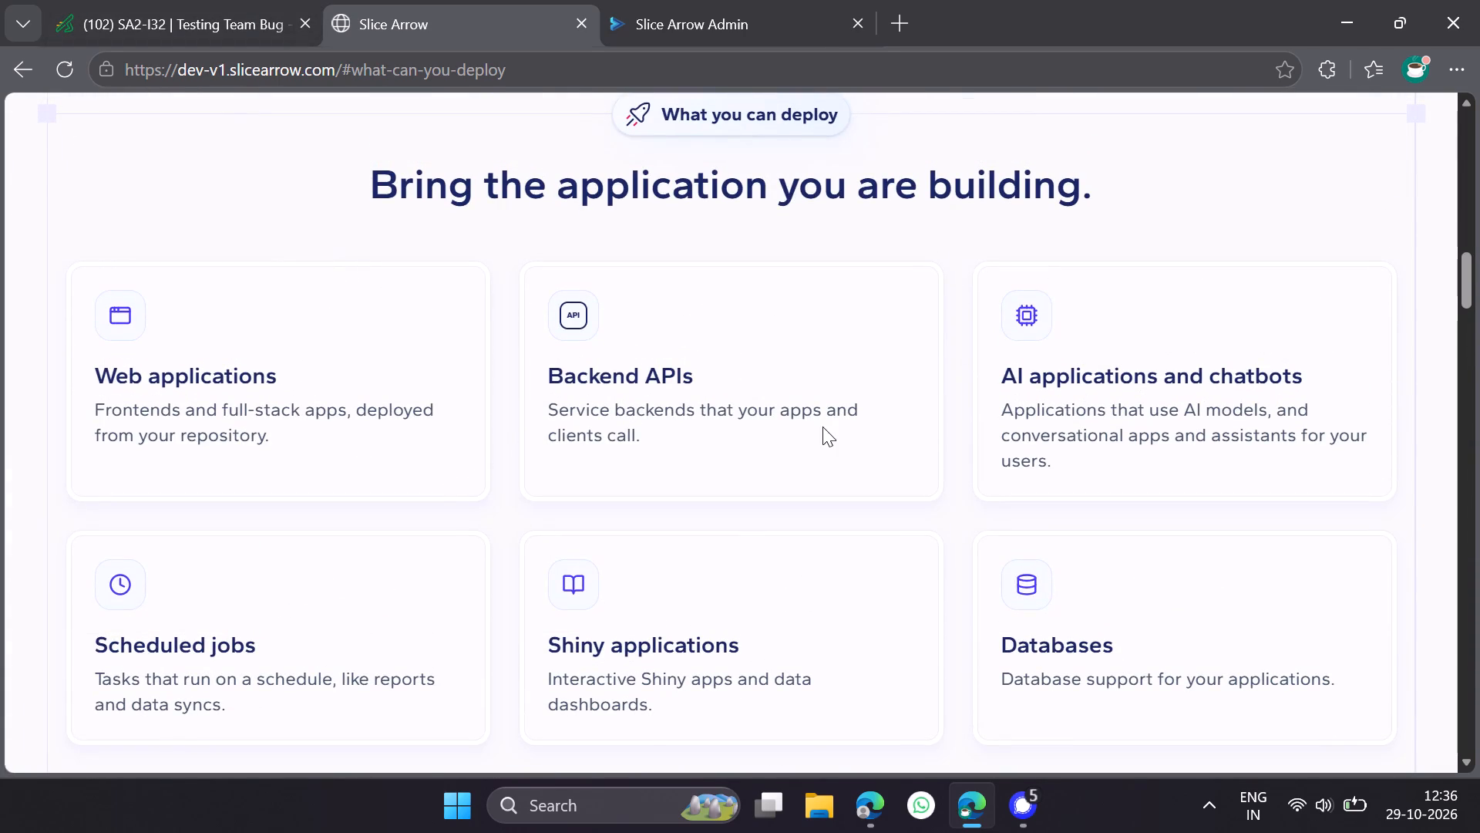
pyautogui.moveTo(1473, 284); pyautogui.dragTo(1436, 782)
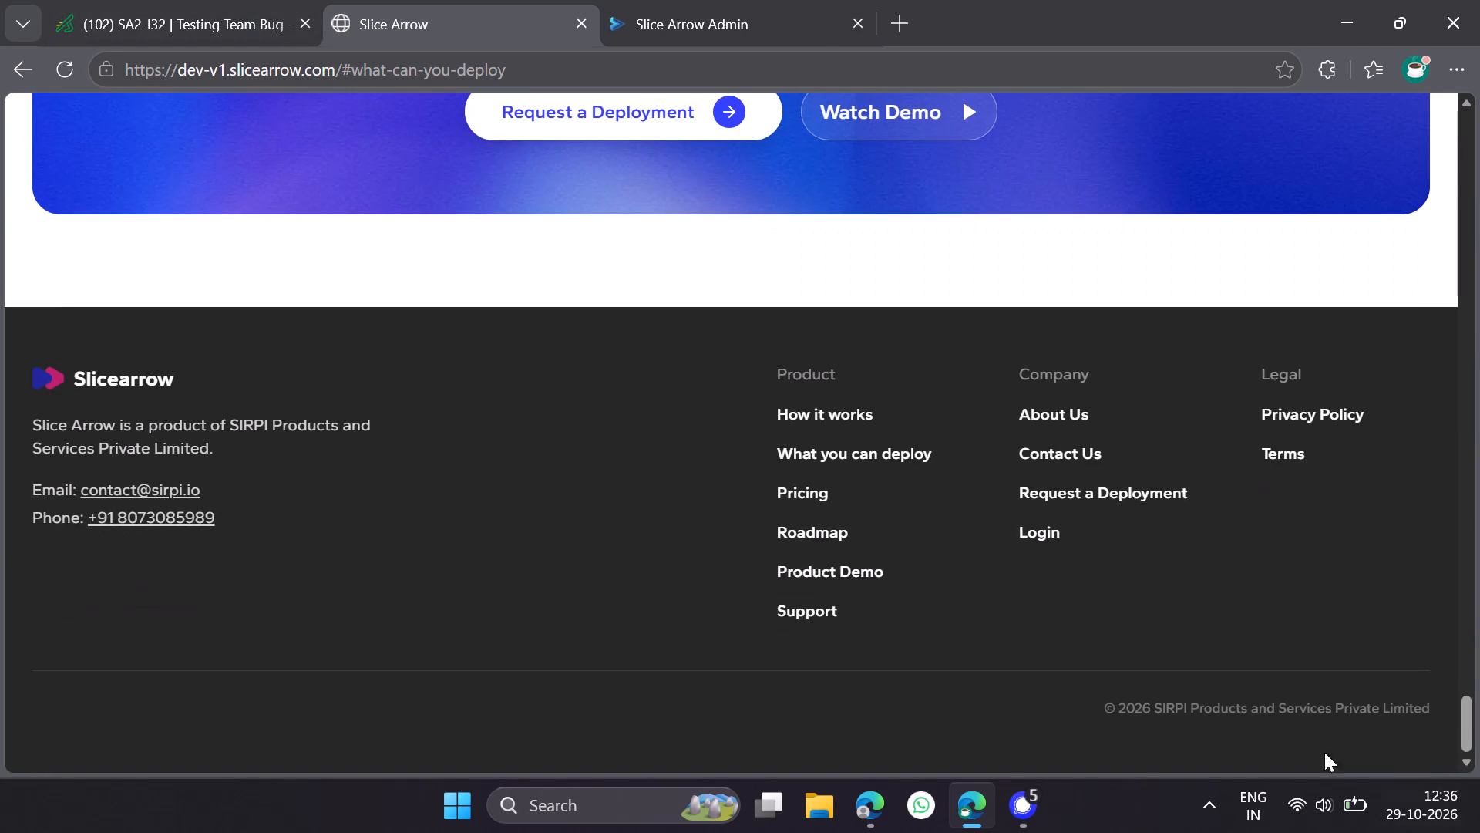
pyautogui.click(816, 491)
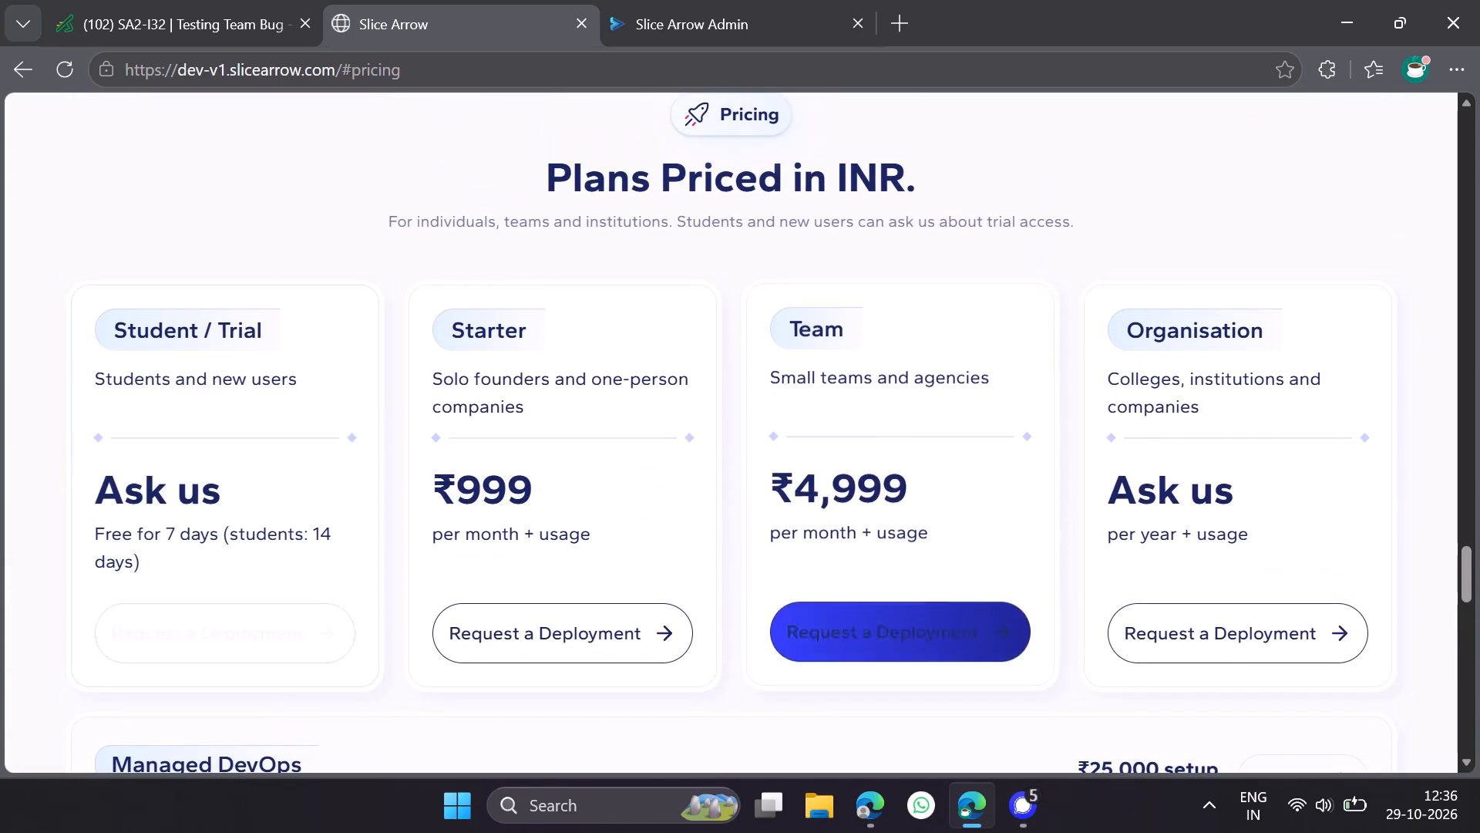
pyautogui.moveTo(1476, 568); pyautogui.dragTo(1465, 671)
pyautogui.moveTo(1466, 575); pyautogui.dragTo(1465, 733)
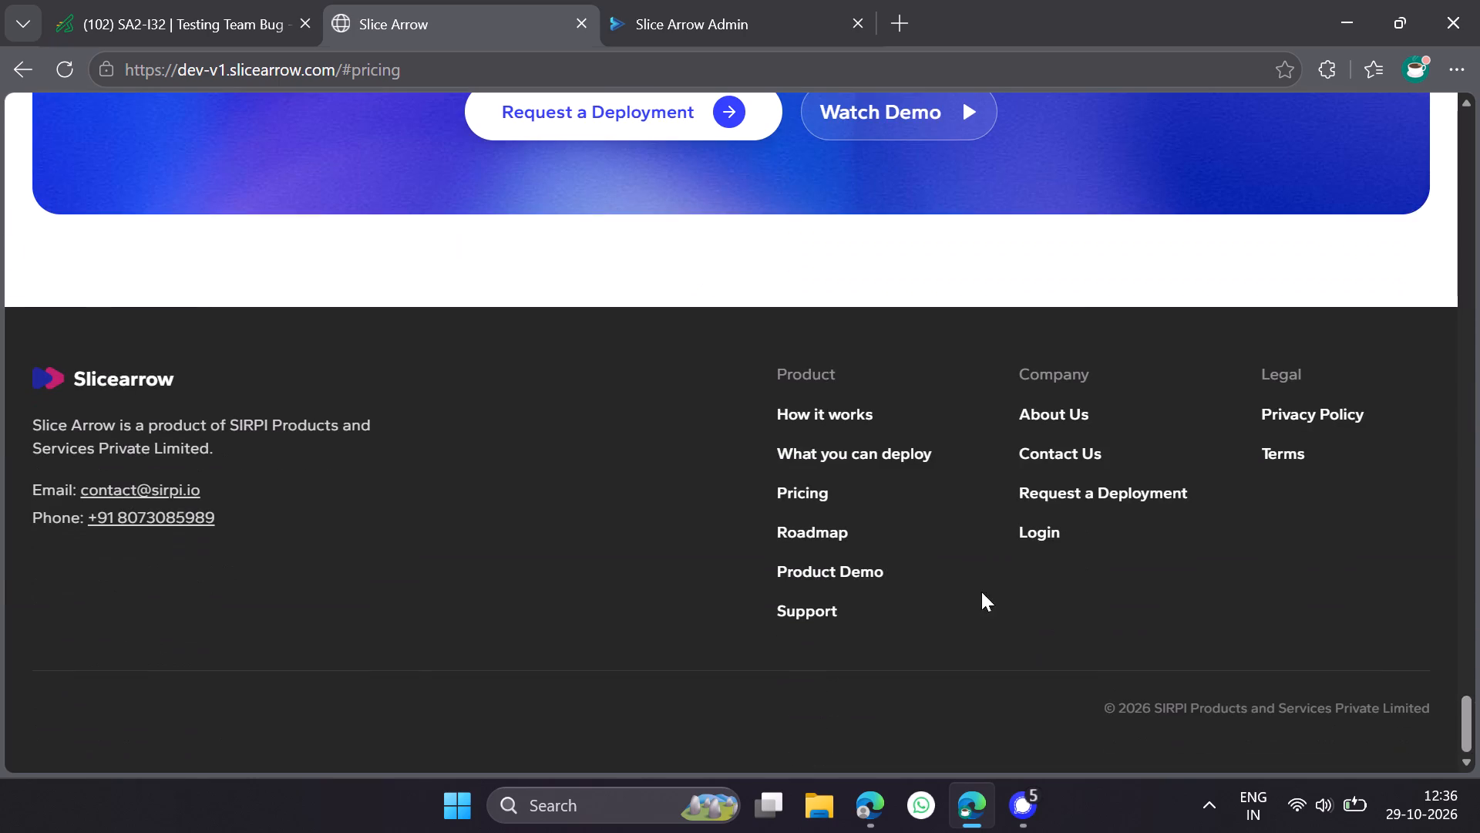
# Test where the footer's "Roadmap" and "Product Demo" links lead.
pyautogui.click(801, 533)
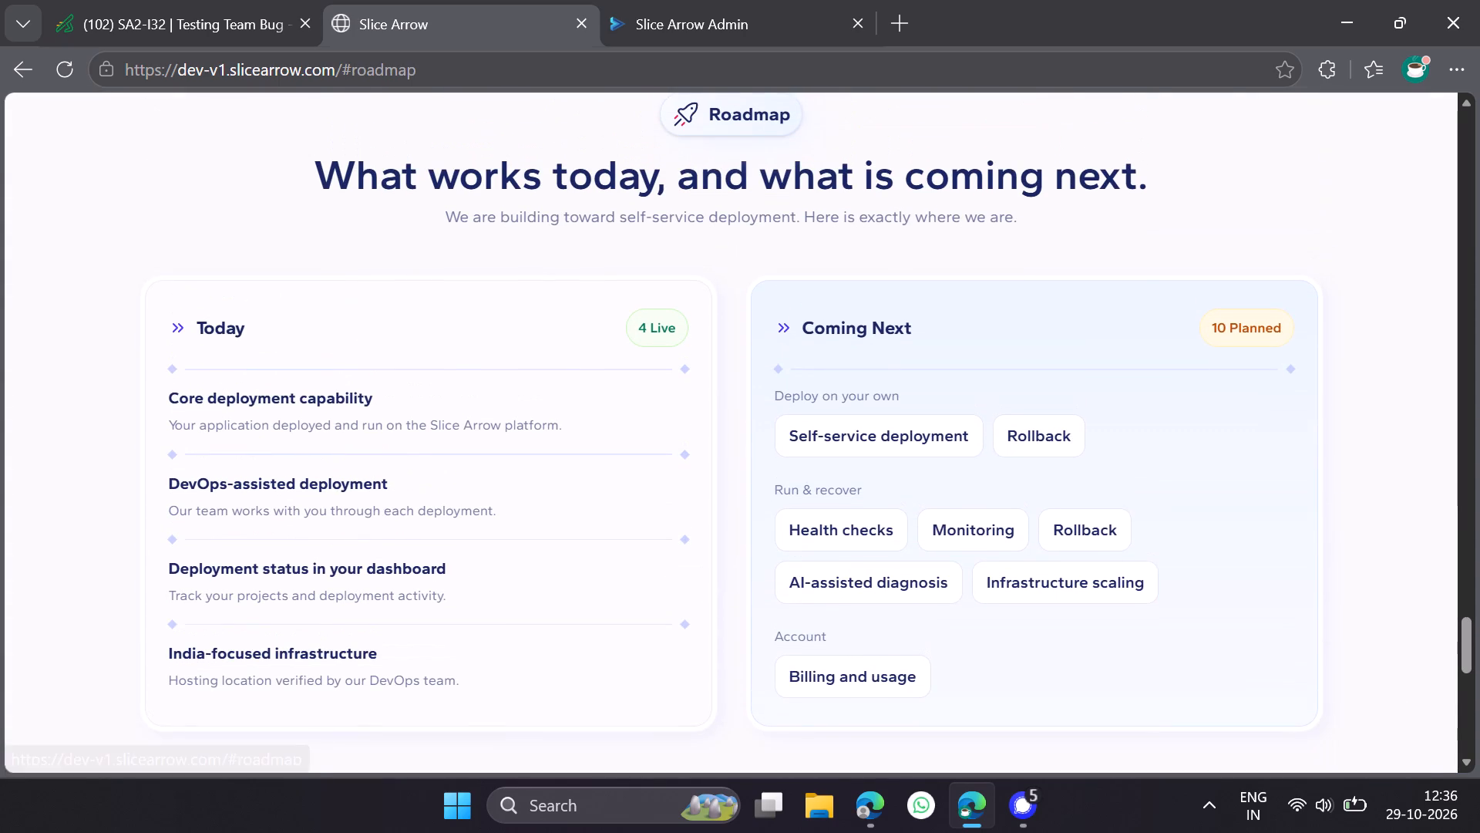
pyautogui.scroll(-14, 824, 435)
pyautogui.click(827, 569)
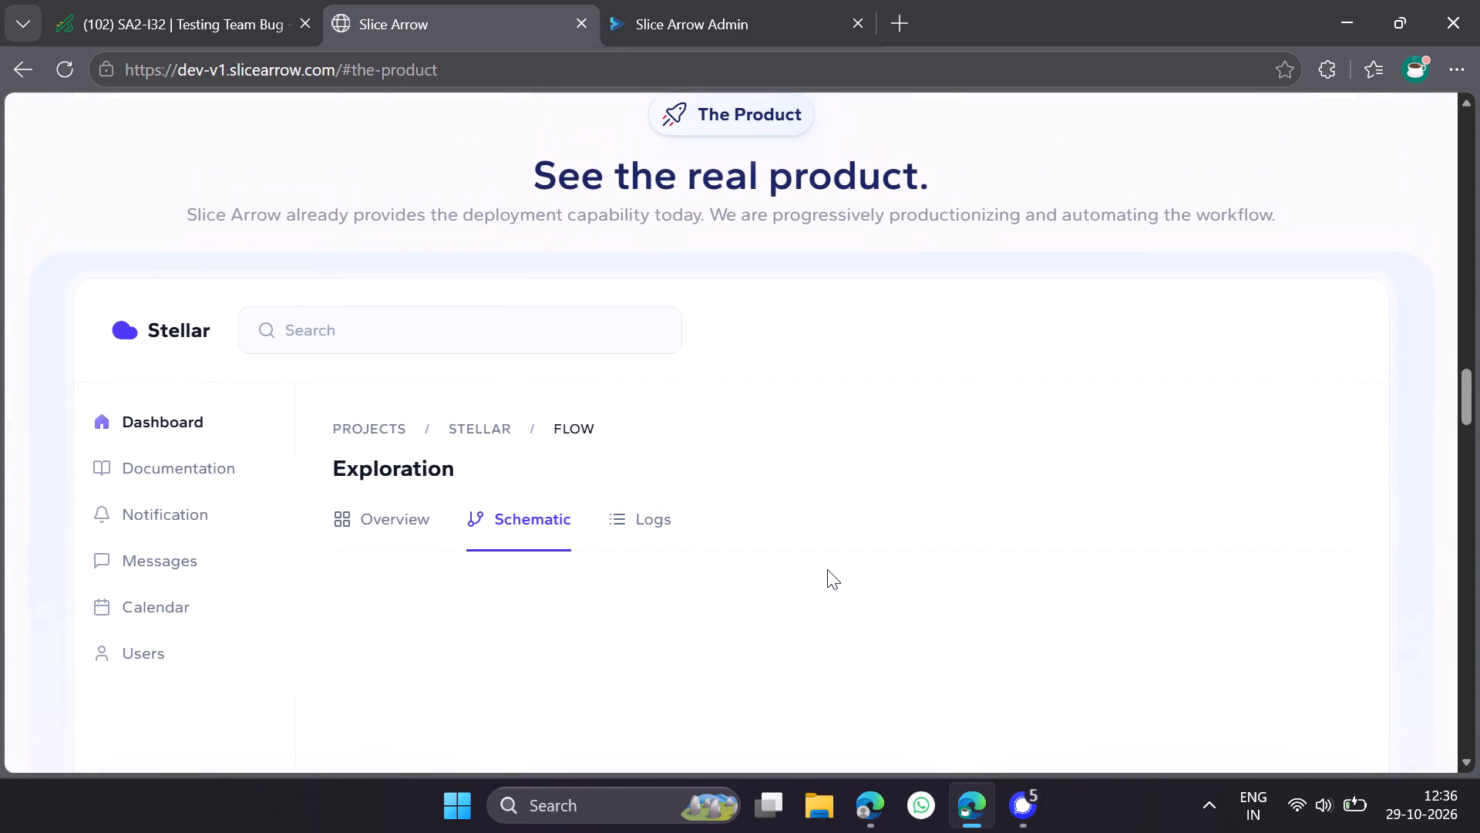
pyautogui.scroll(-13, 827, 569)
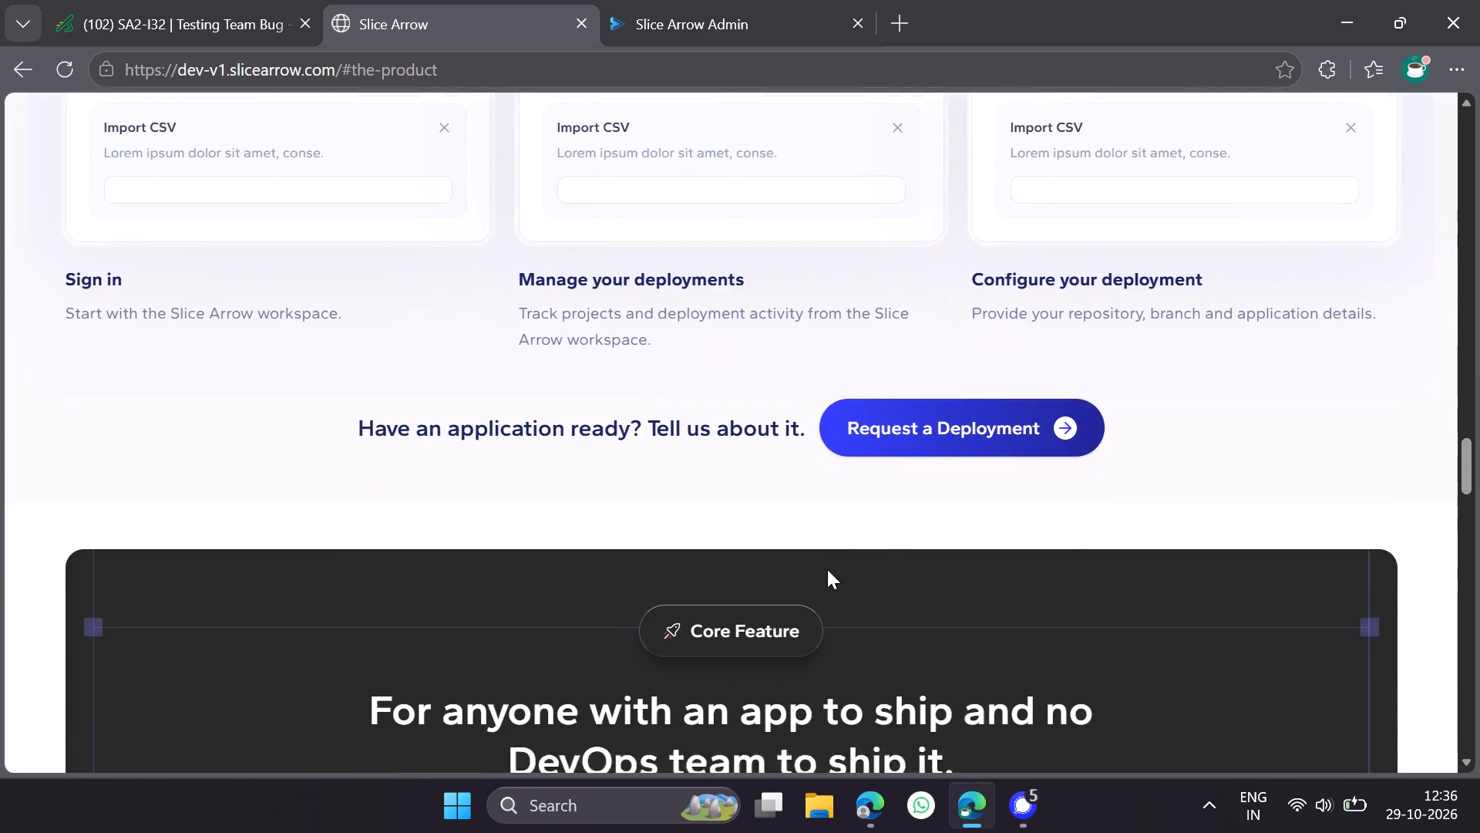
# Check the footer's "About Us" link and look through the About Slice Arrow page down to its footer.
pyautogui.scroll(-15, 827, 569)
pyautogui.scroll(-11, 827, 571)
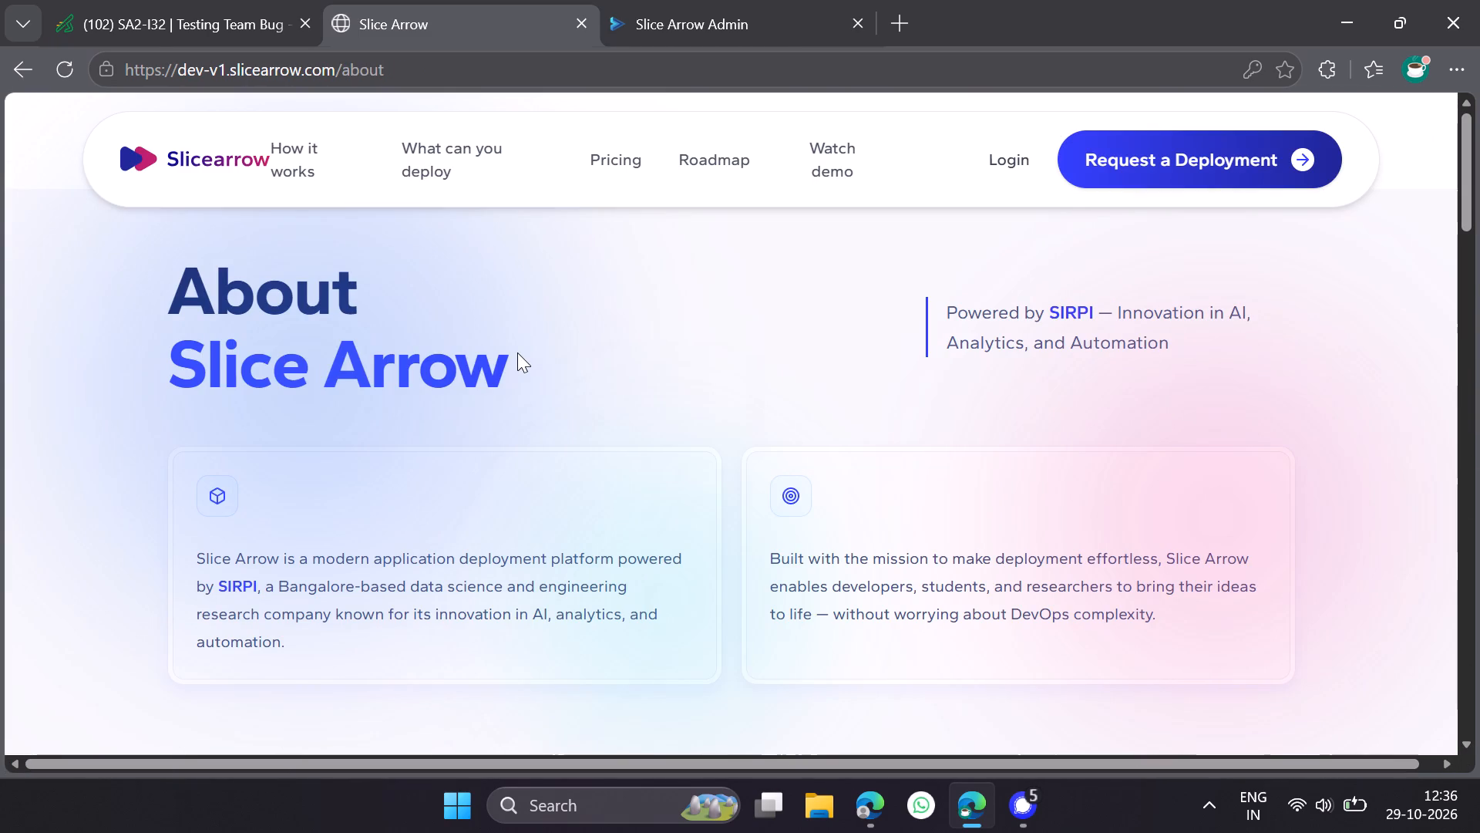
pyautogui.scroll(-15, 517, 352)
pyautogui.scroll(7, 517, 352)
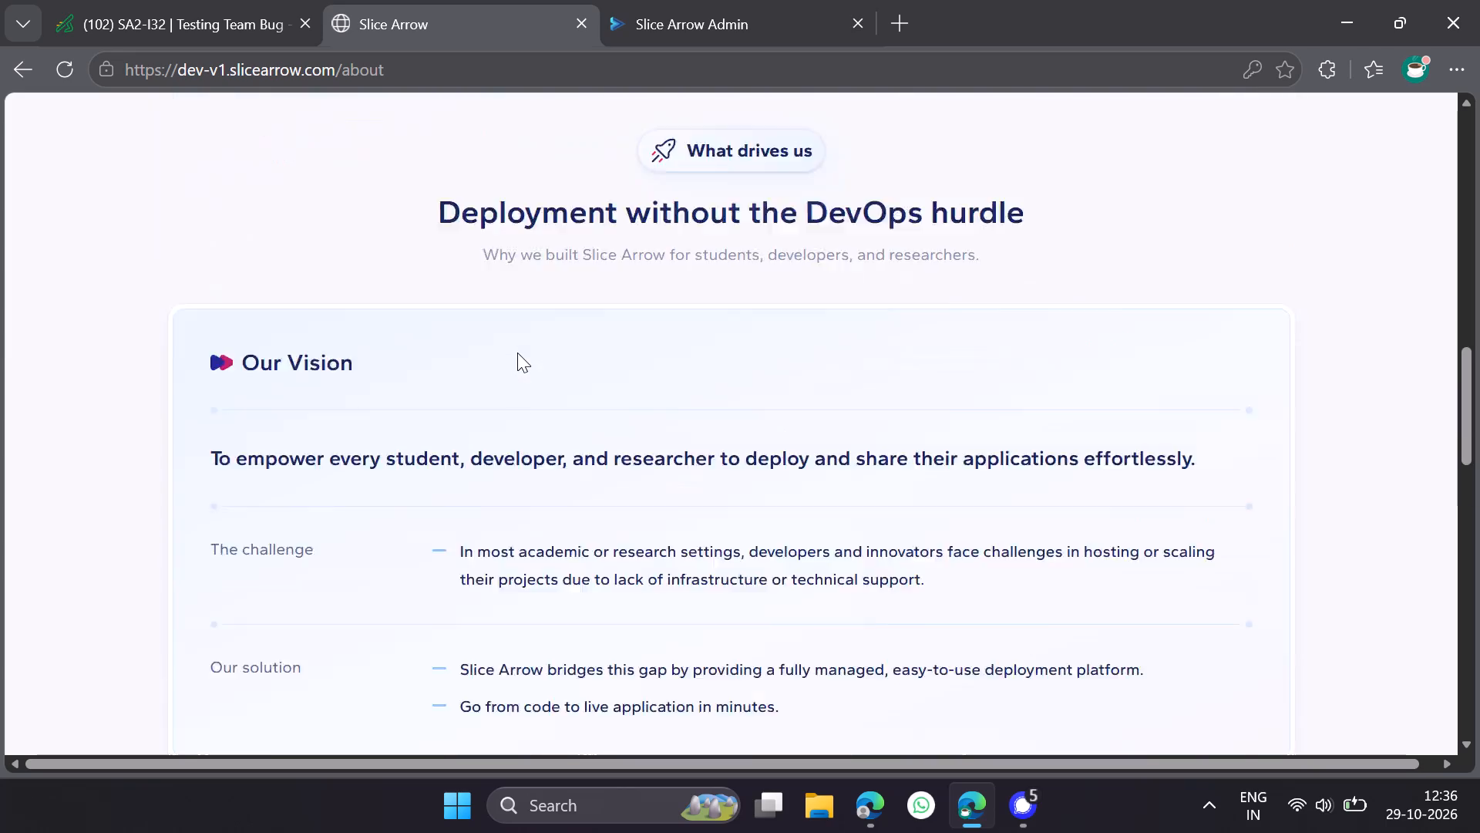
pyautogui.scroll(3, 517, 352)
pyautogui.scroll(-8, 517, 352)
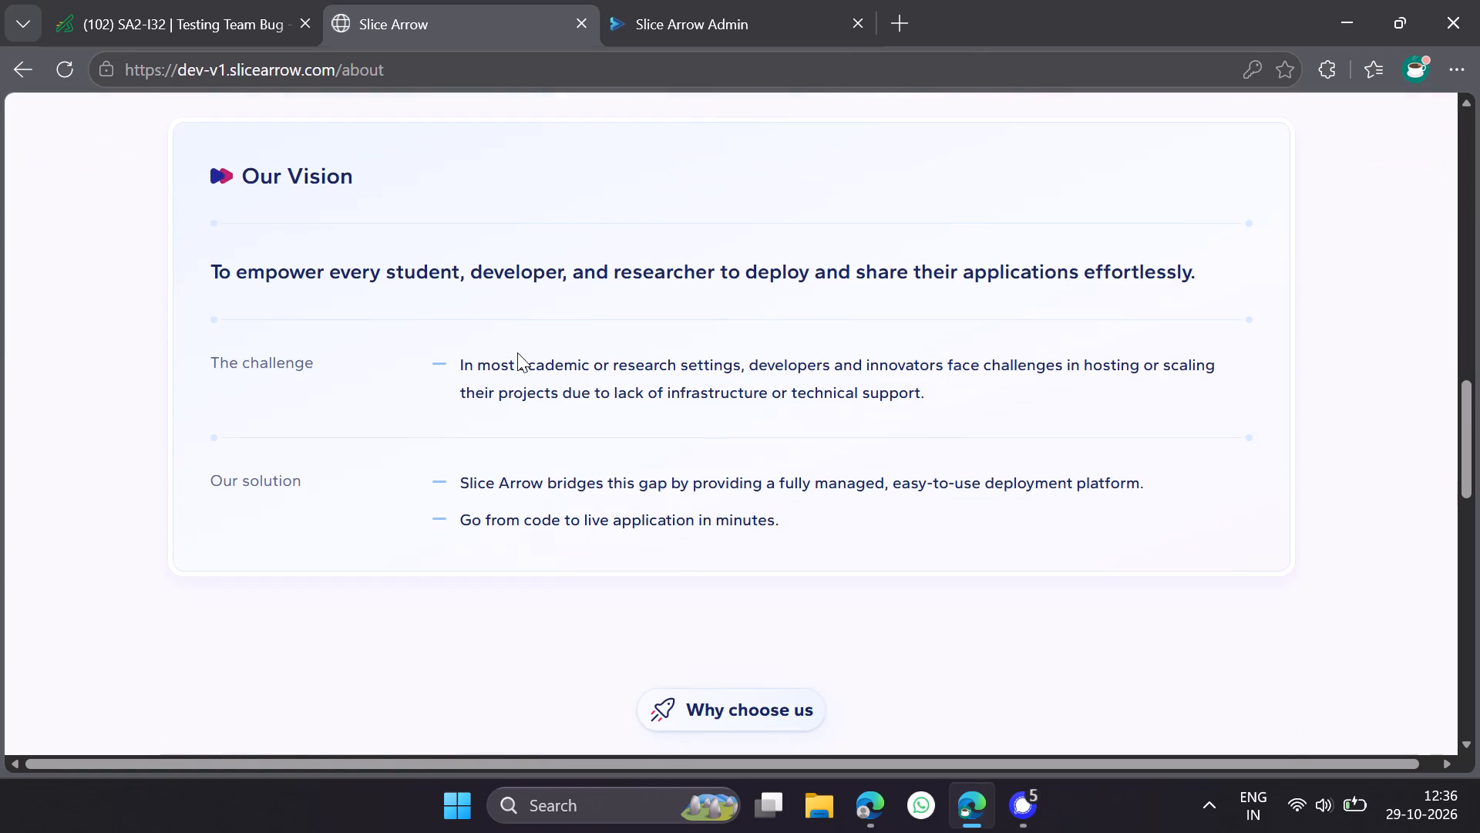
pyautogui.scroll(-8, 517, 352)
pyautogui.scroll(5, 517, 352)
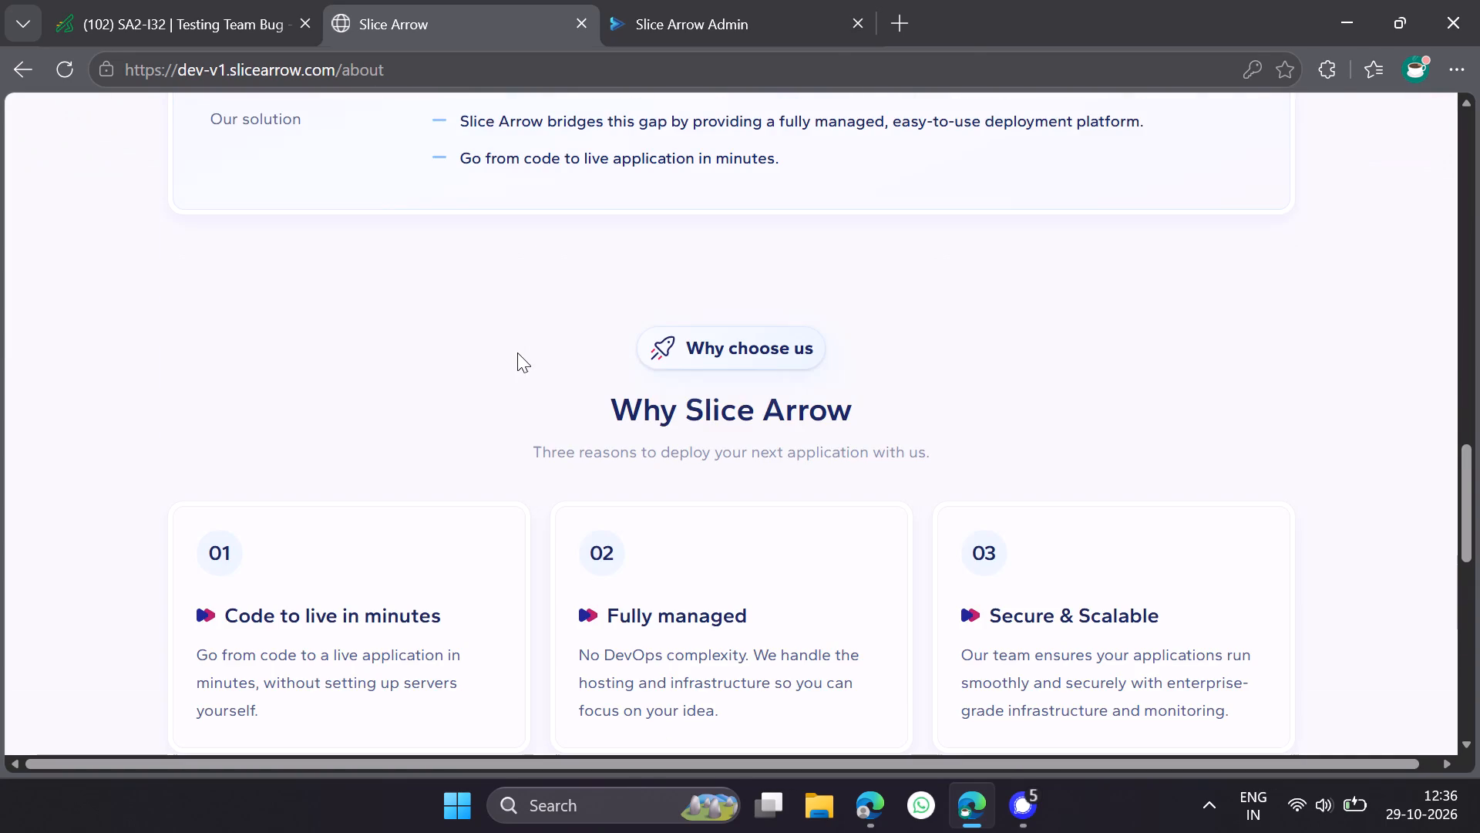
pyautogui.scroll(-14, 517, 352)
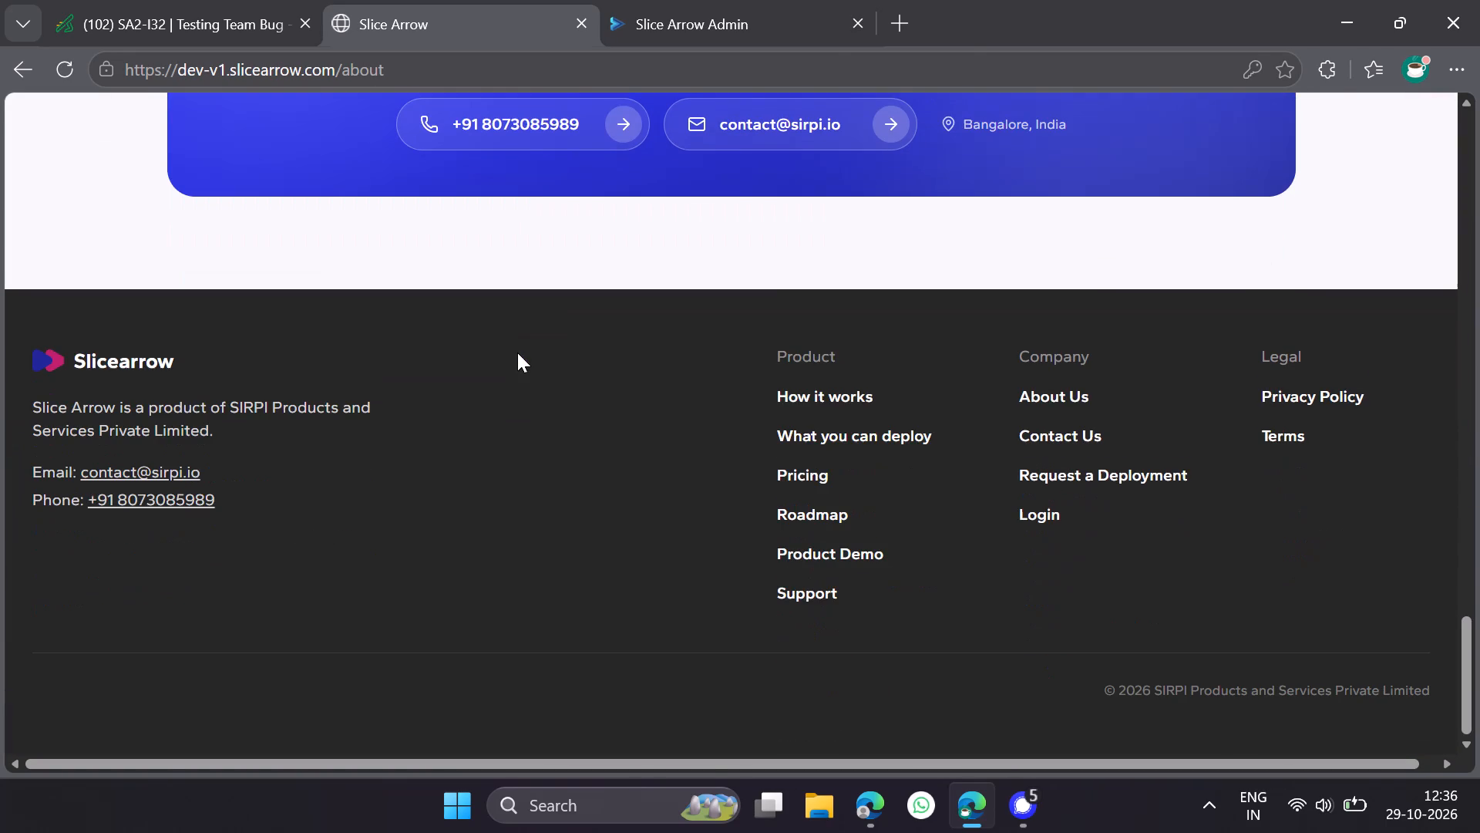
# Test where the footer's "Contact Us" and "Request a Deployment" links lead, dismissing any app chooser.
pyautogui.click(1032, 434)
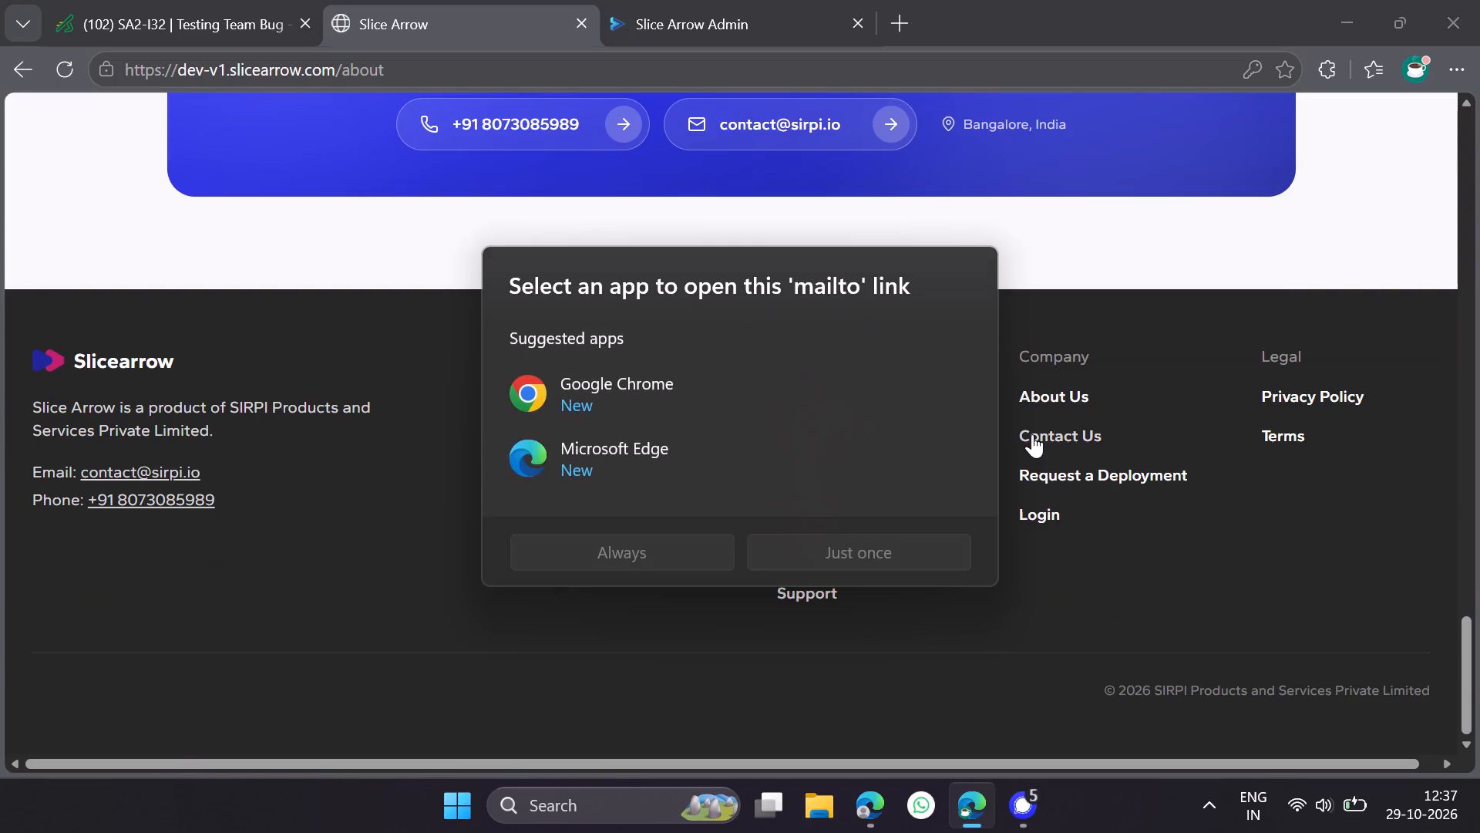
pyautogui.press('Escape')
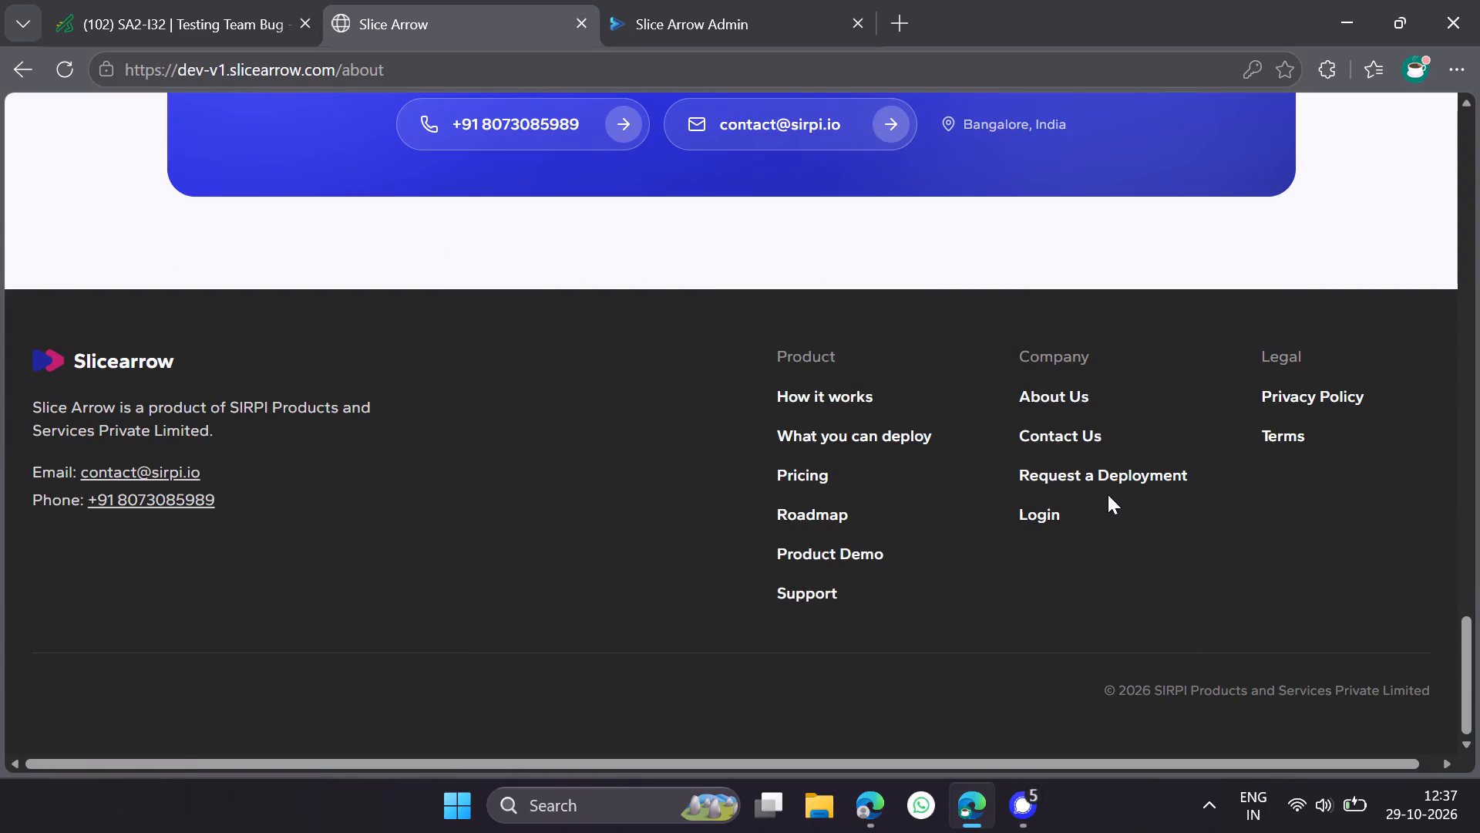
pyautogui.click(1105, 474)
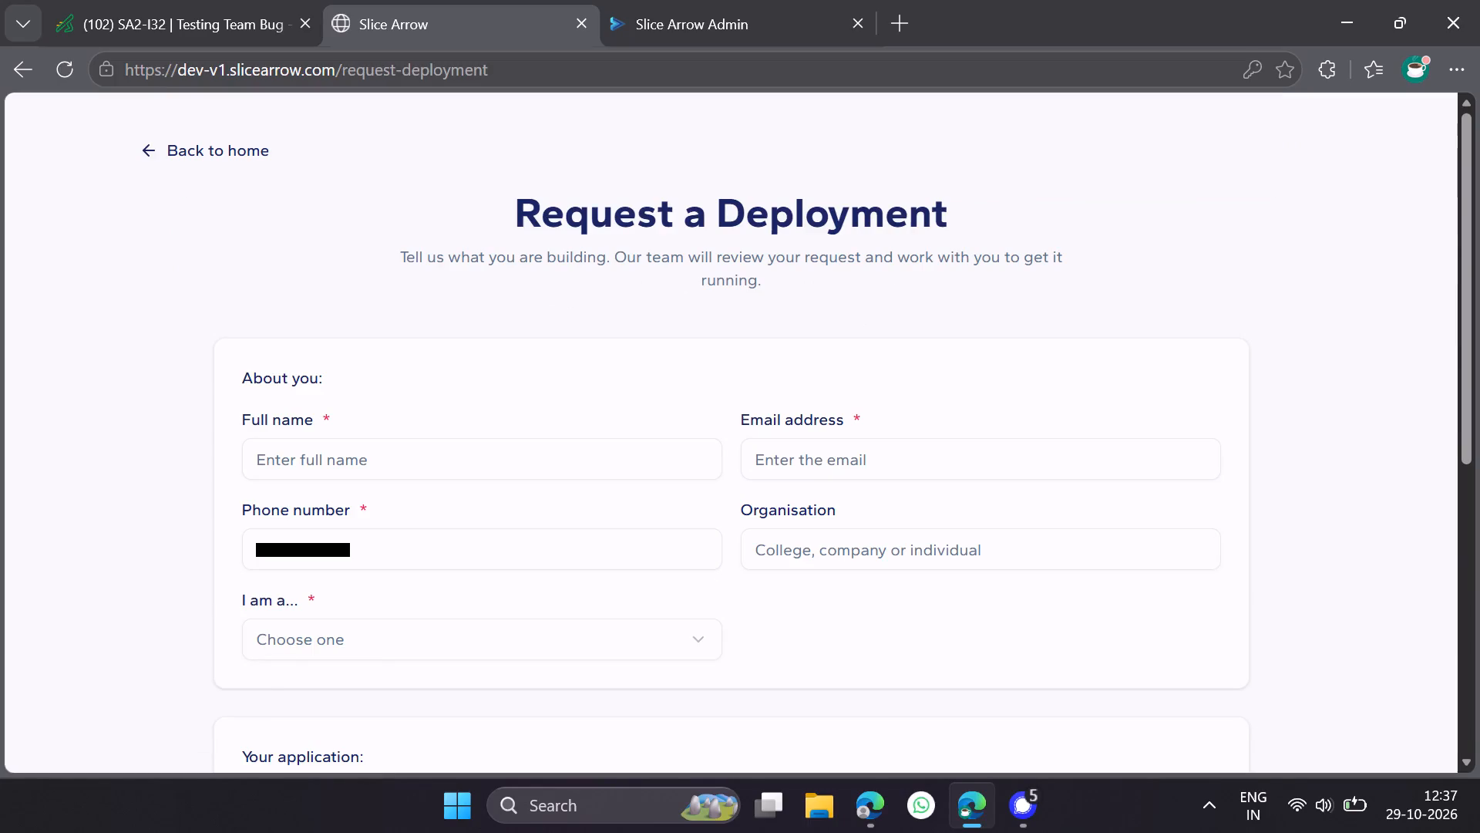
# Fill in the Full name field of the Request a Deployment form with the requester's first name.
pyautogui.click(512, 451)
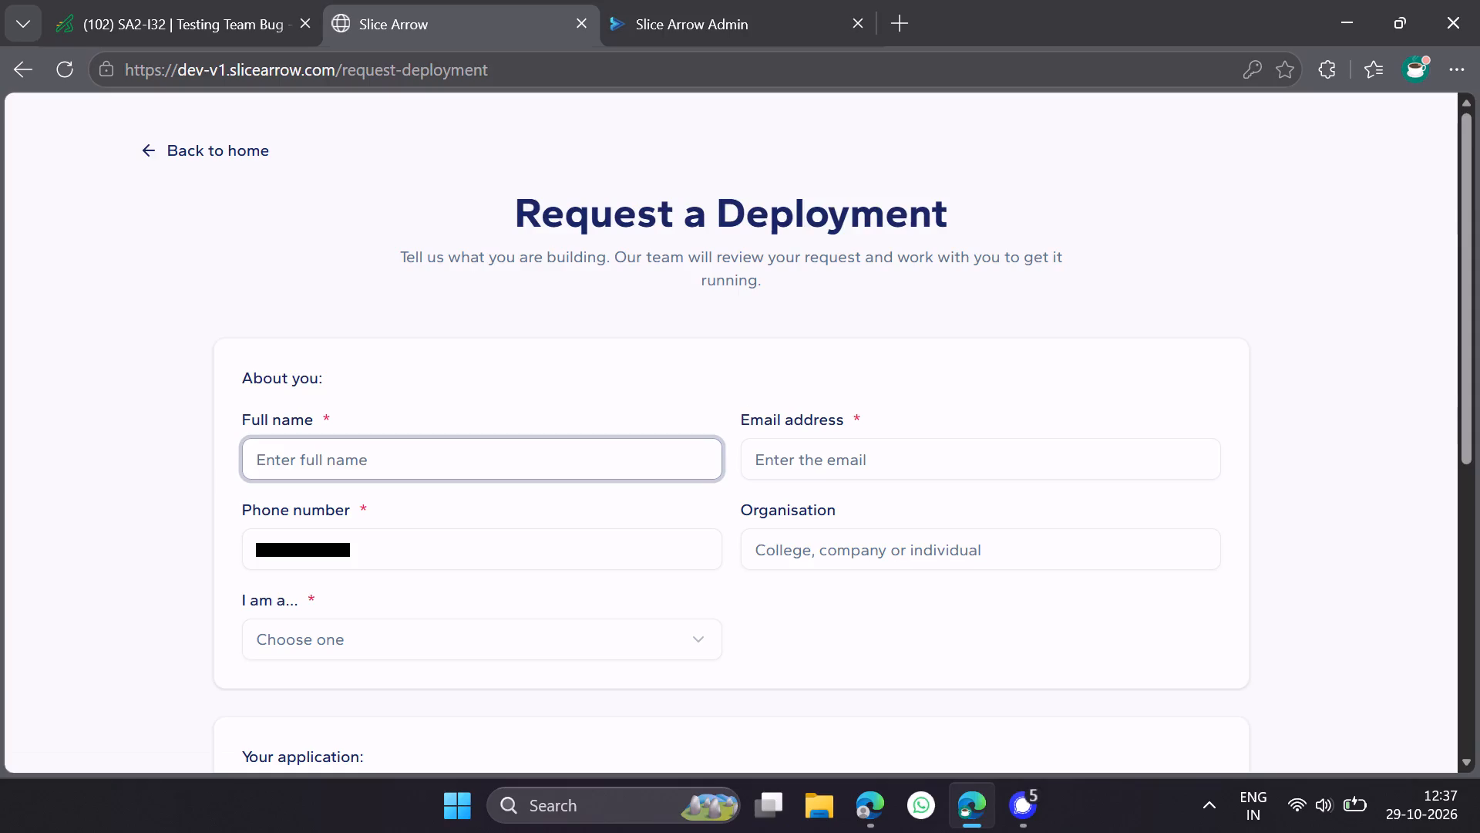
pyautogui.write('deepak')
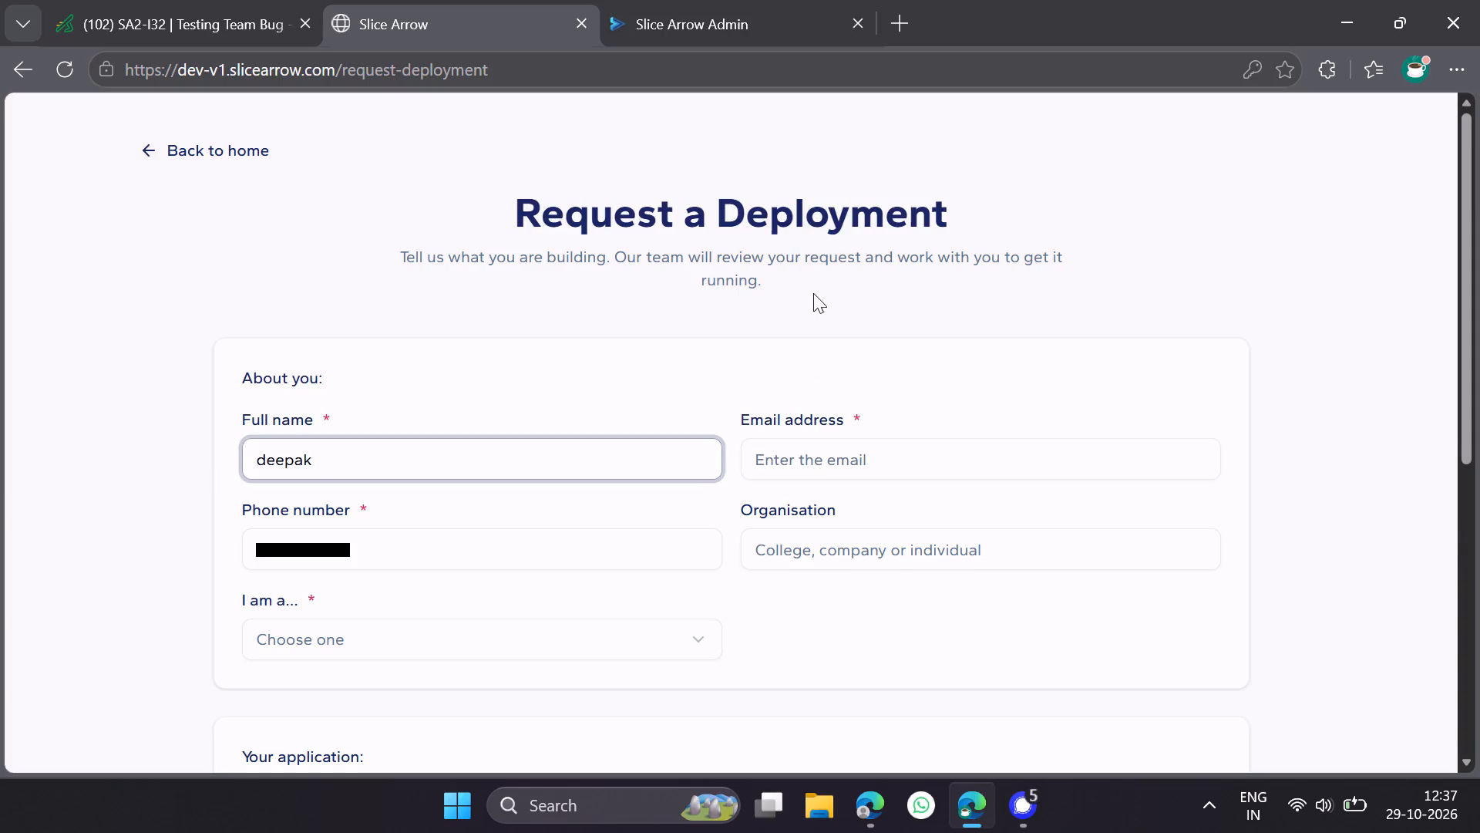
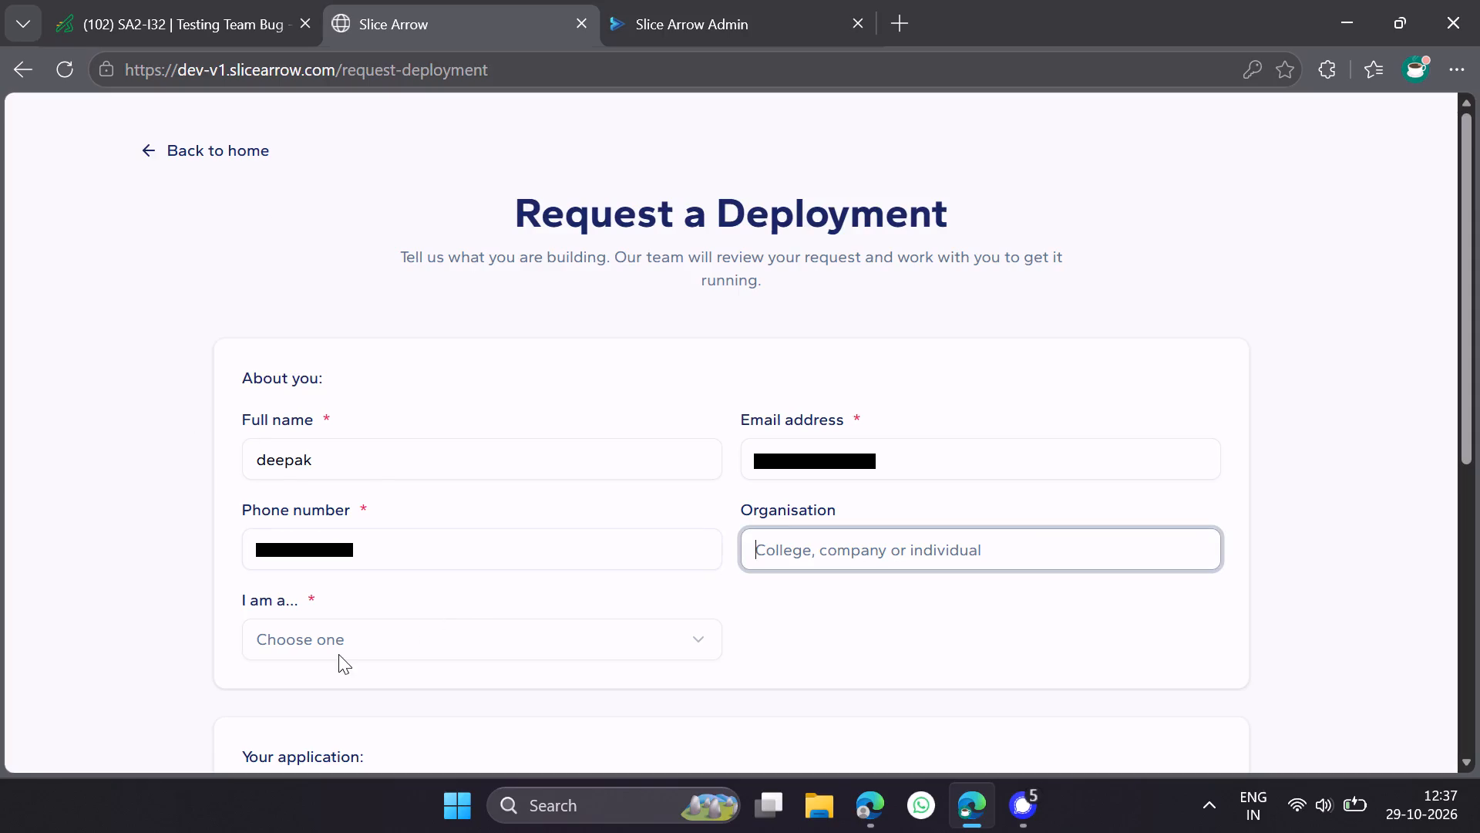
# Choose "Small team / Agency" as the requester type and "Shiny application" as what is being deployed.
pyautogui.click(338, 654)
pyautogui.click(306, 527)
pyautogui.scroll(-3, 440, 646)
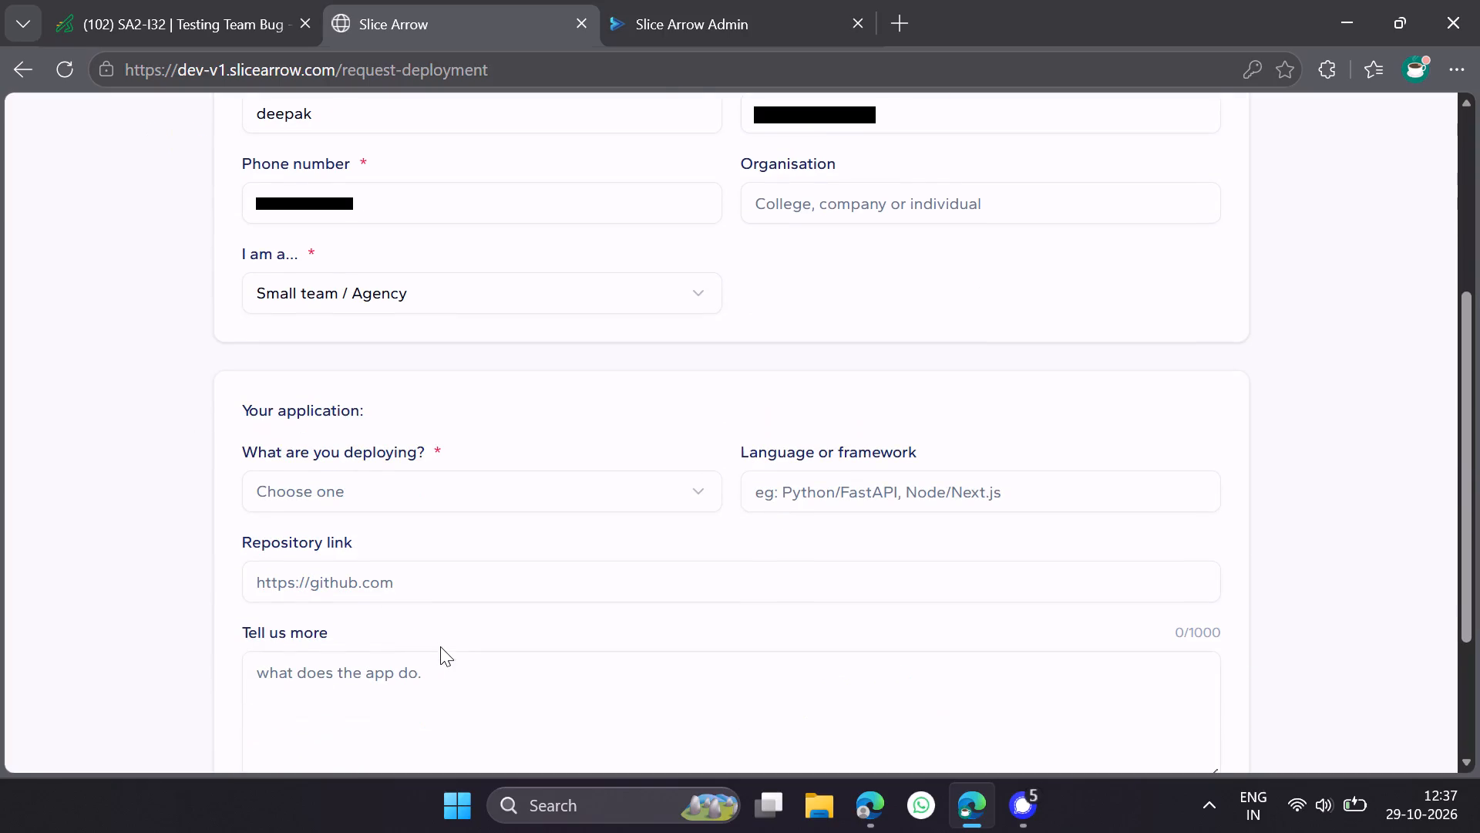
pyautogui.click(365, 468)
pyautogui.click(365, 484)
pyautogui.click(365, 383)
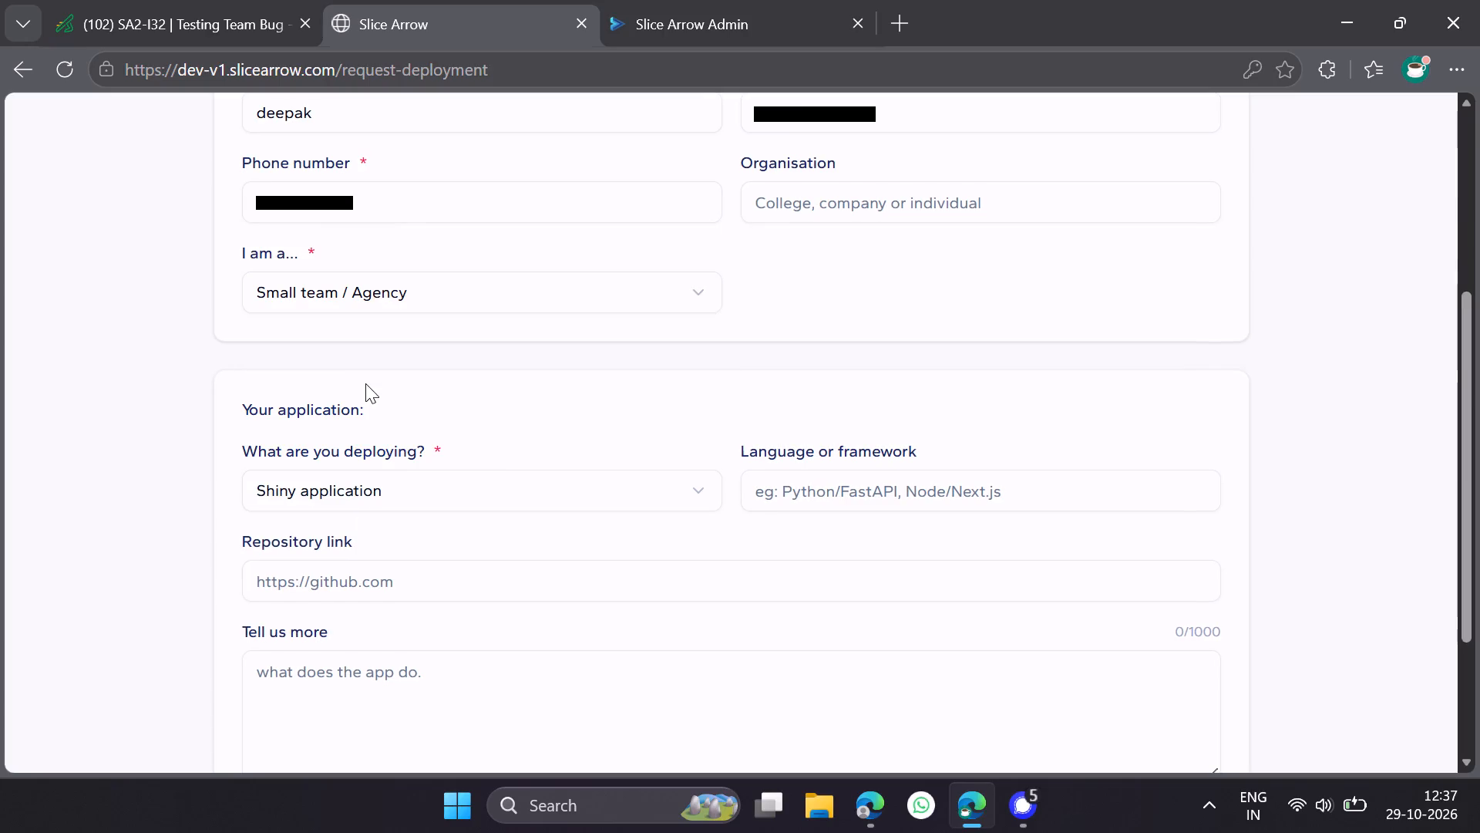
pyautogui.click(837, 511)
pyautogui.click(540, 518)
# Agree to be contacted by the Slice Arrow team about this request.
pyautogui.scroll(-4, 540, 518)
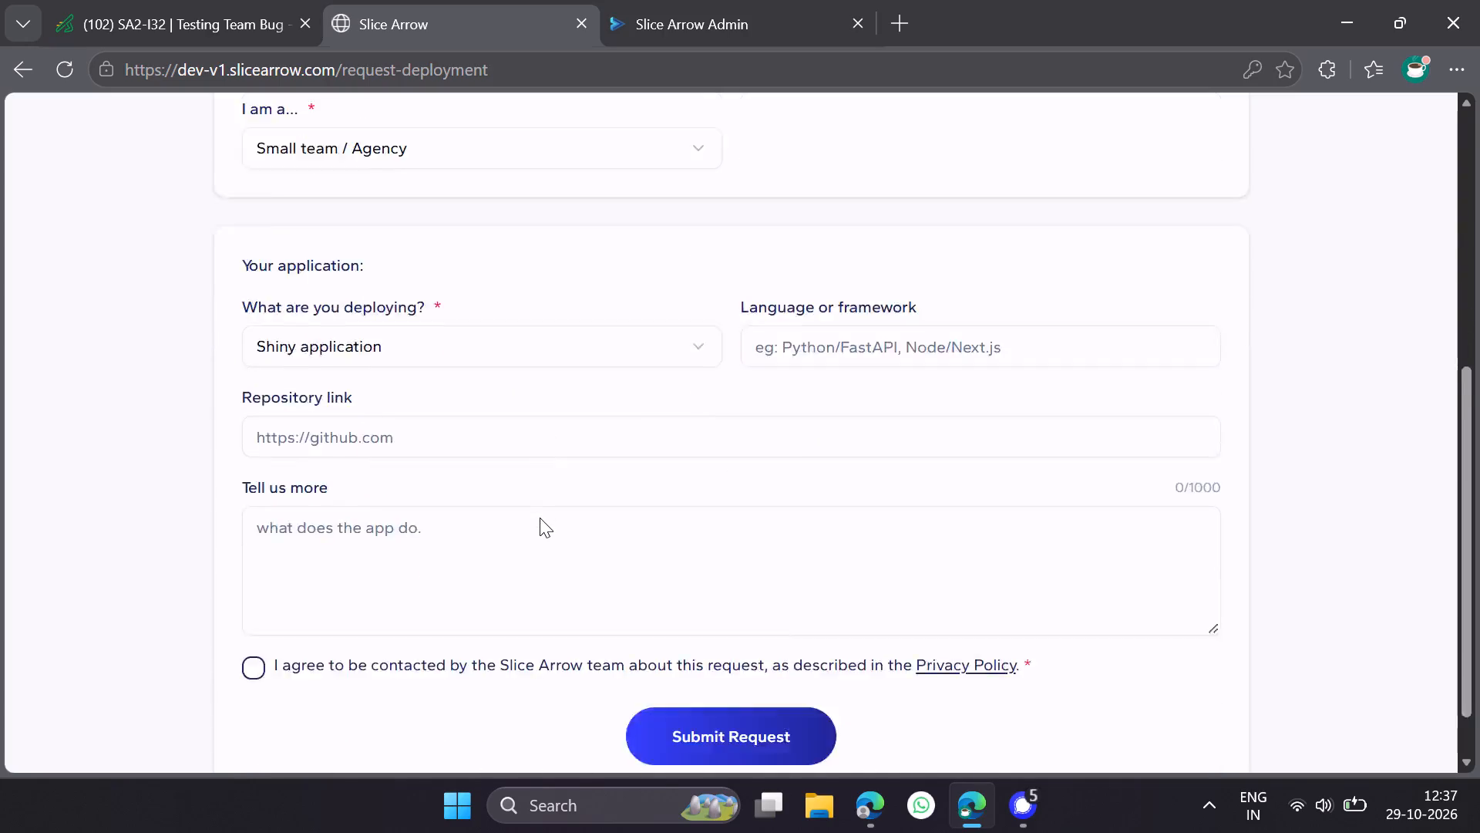
pyautogui.click(251, 599)
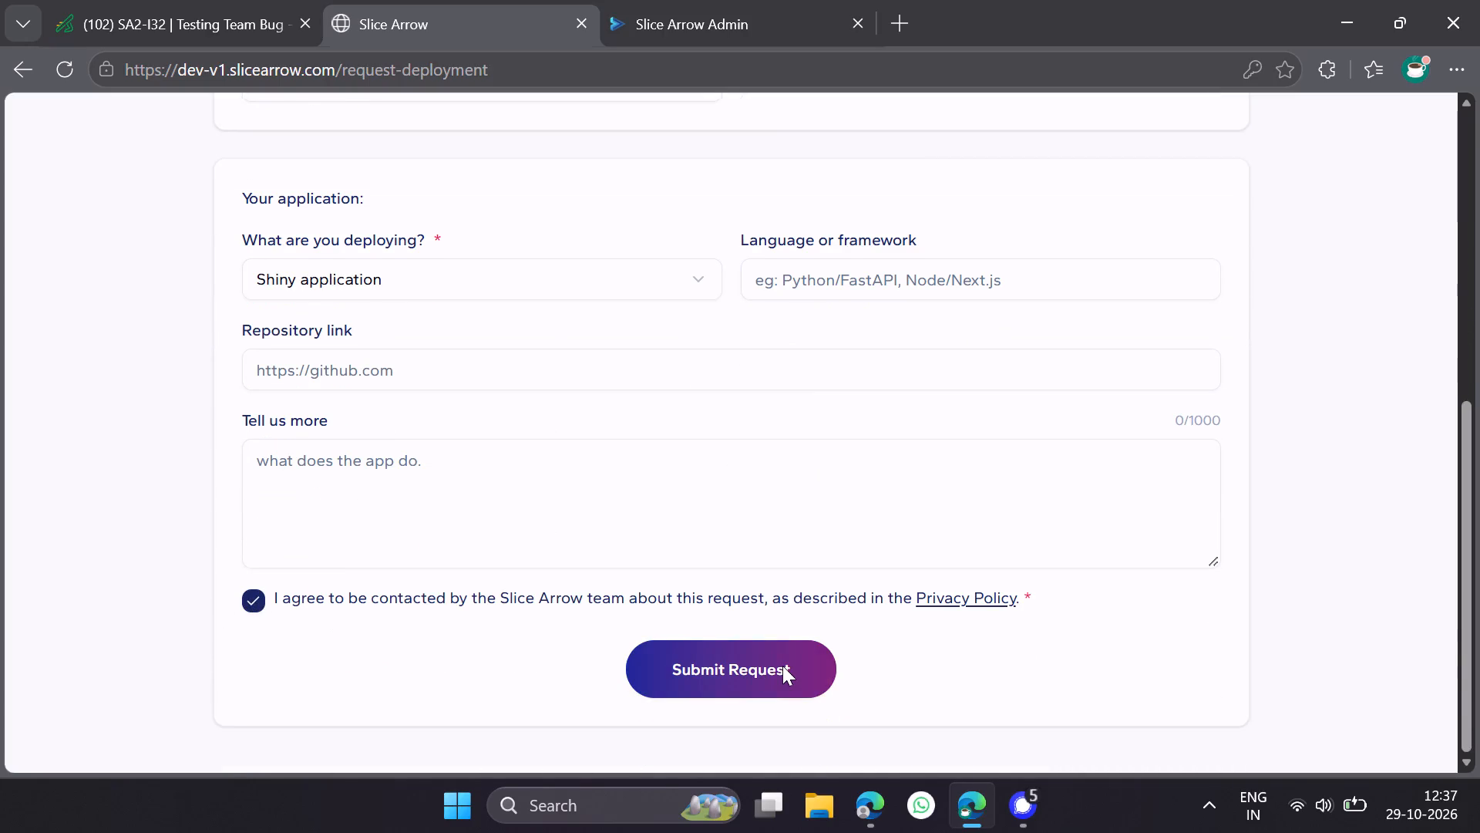
# Test where the "Privacy Policy" link in the form's consent statement leads.
pyautogui.click(989, 593)
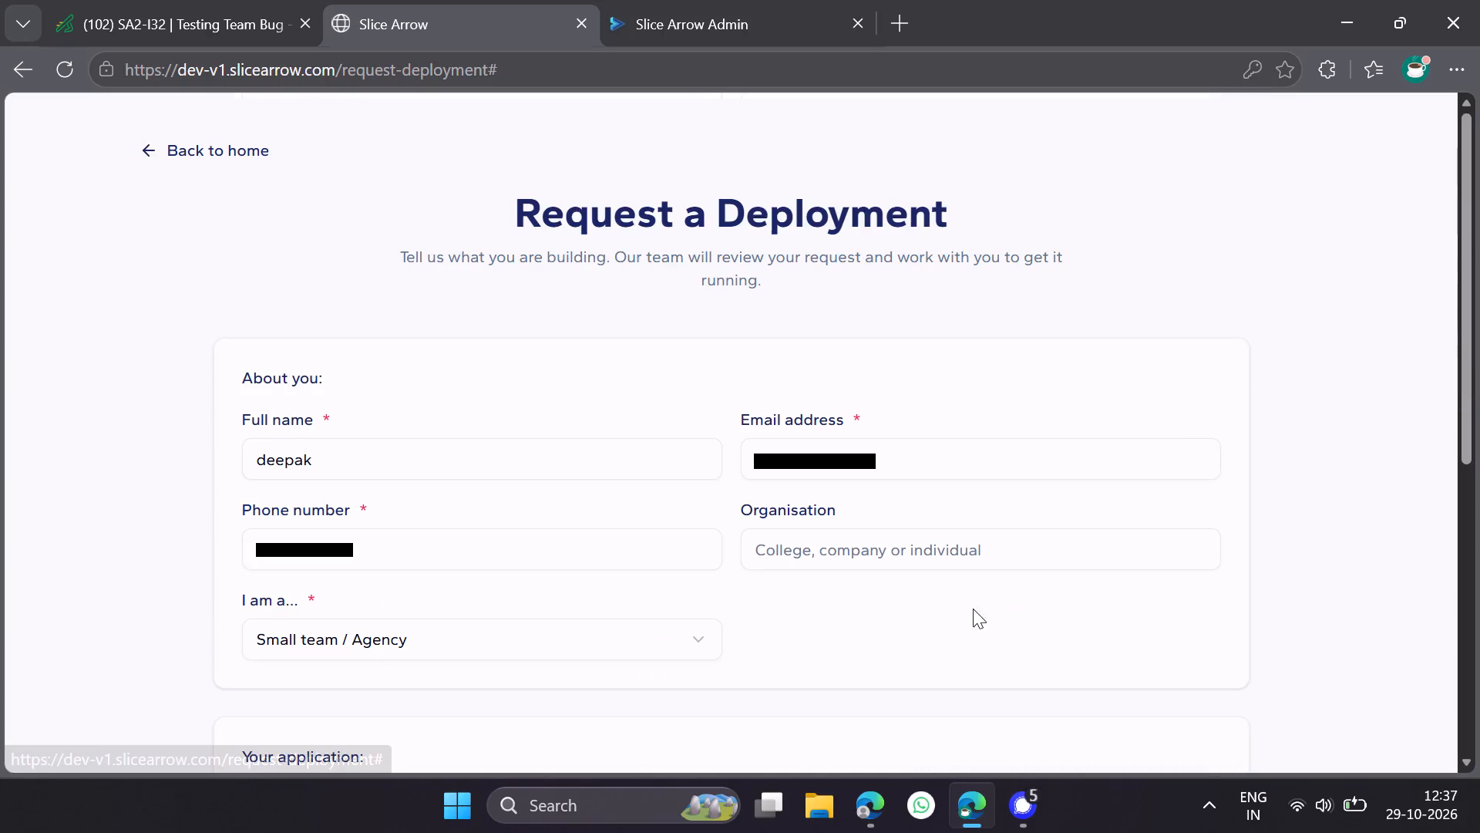
# Submit the completed deployment request.
pyautogui.scroll(-9, 540, 555)
pyautogui.click(674, 644)
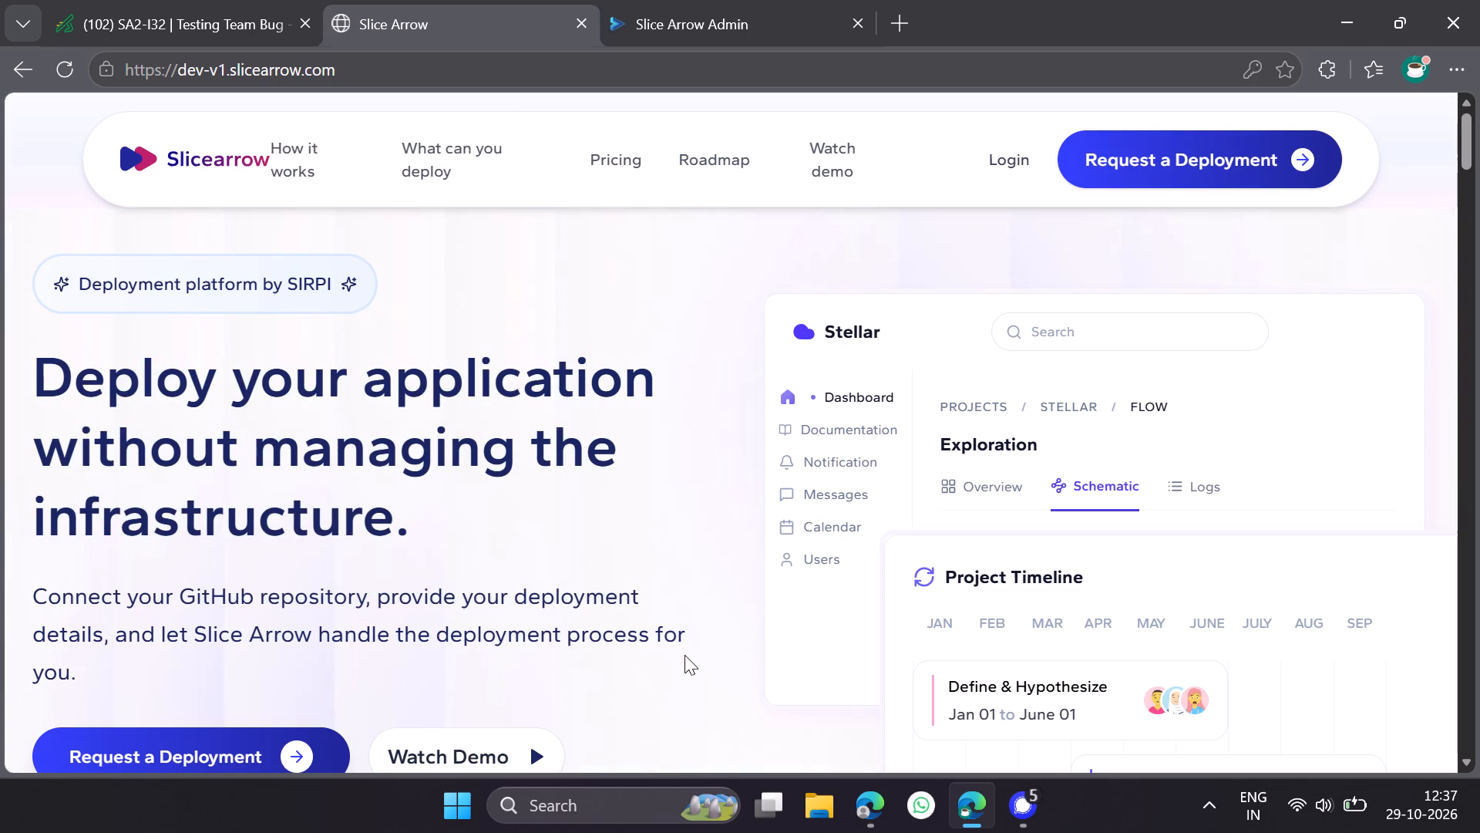
# Look through the Slice Arrow home page from its opening section down to the footer links.
pyautogui.keyDown('ctrl'); pyautogui.scroll(-2, 642, 592); pyautogui.keyUp('ctrl')
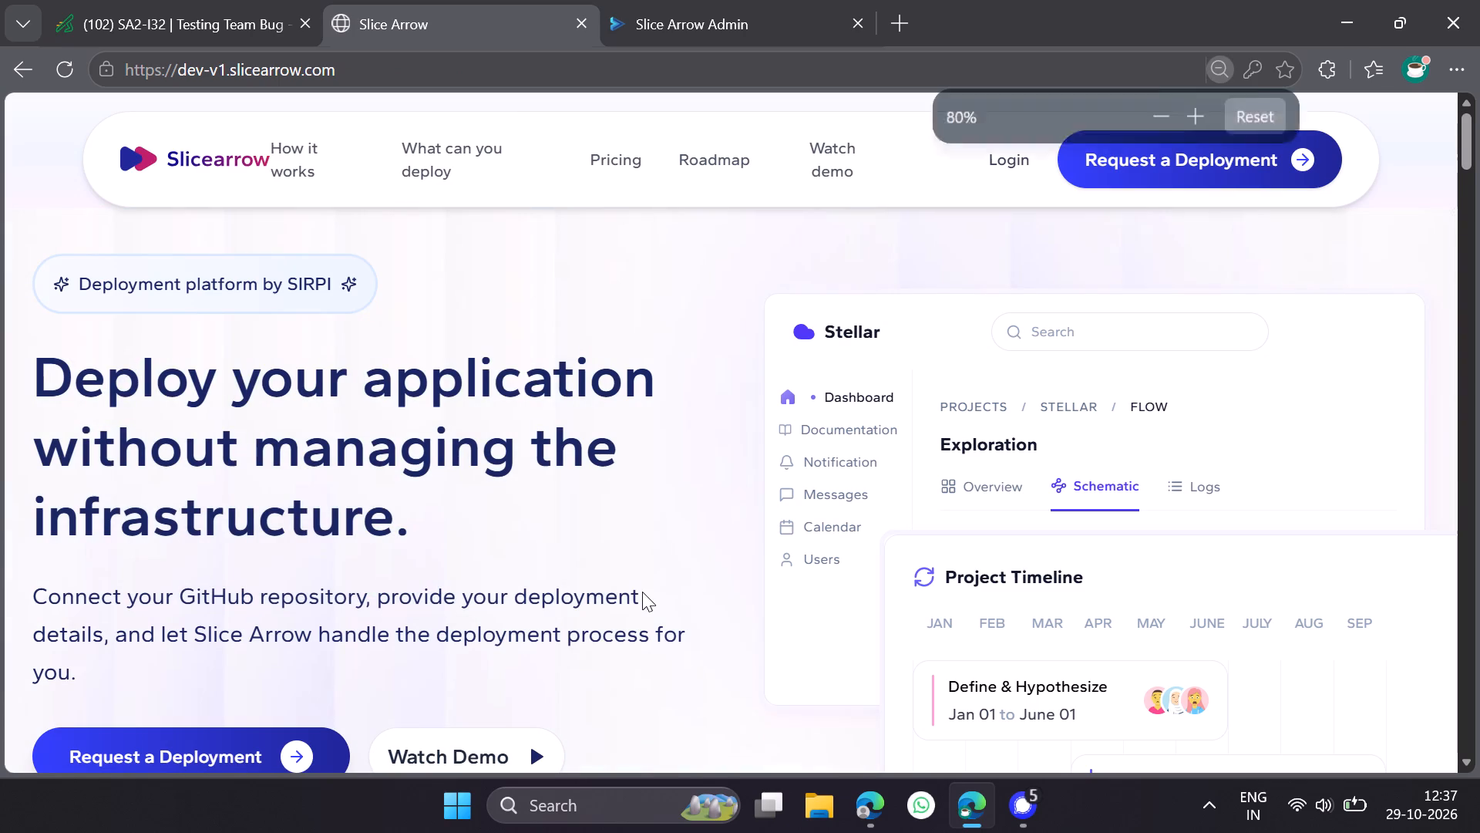
pyautogui.keyDown('ctrl'); pyautogui.scroll(1, 642, 592); pyautogui.keyUp('ctrl')
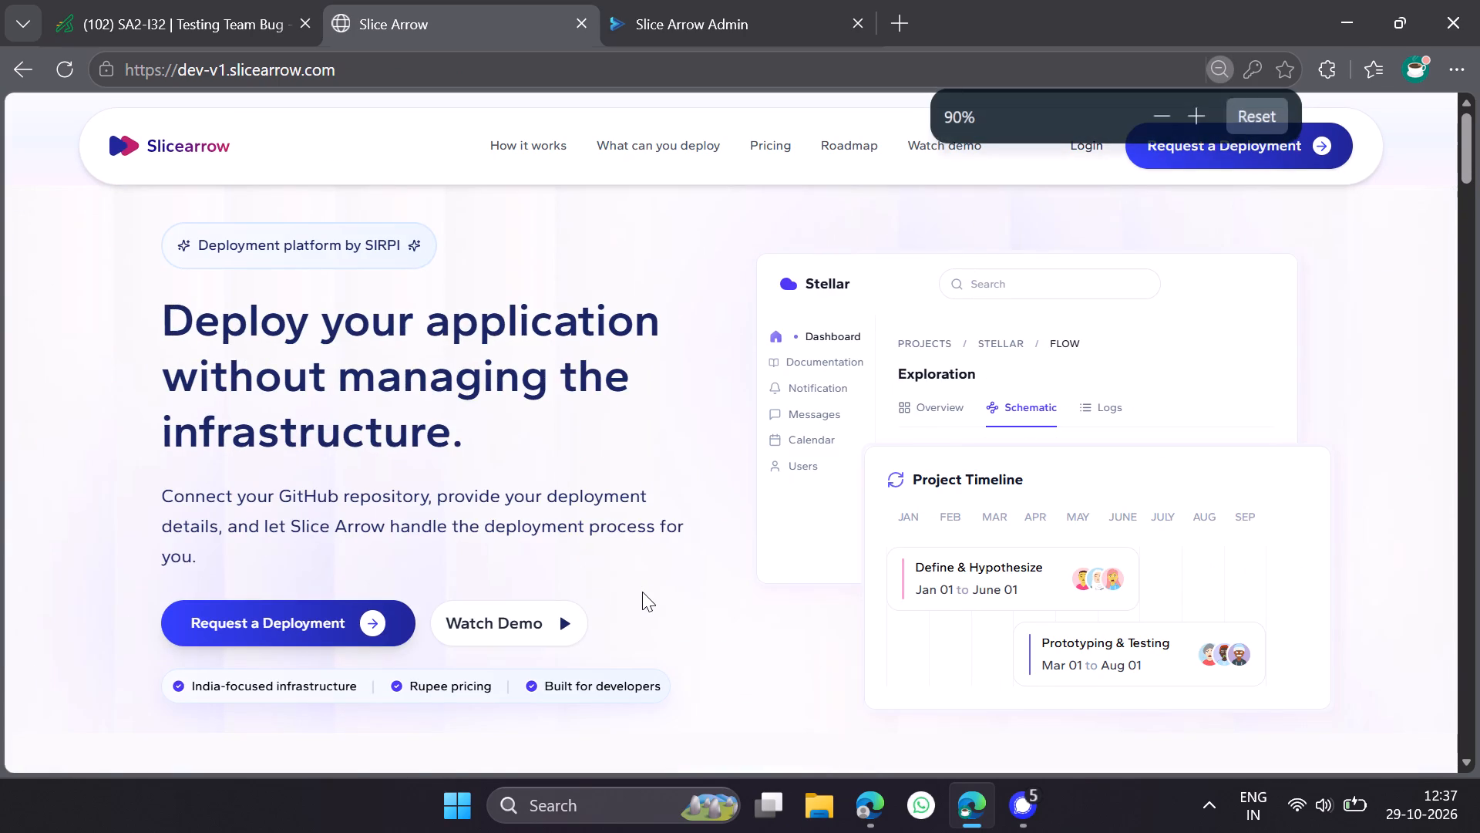
pyautogui.scroll(-8, 642, 592)
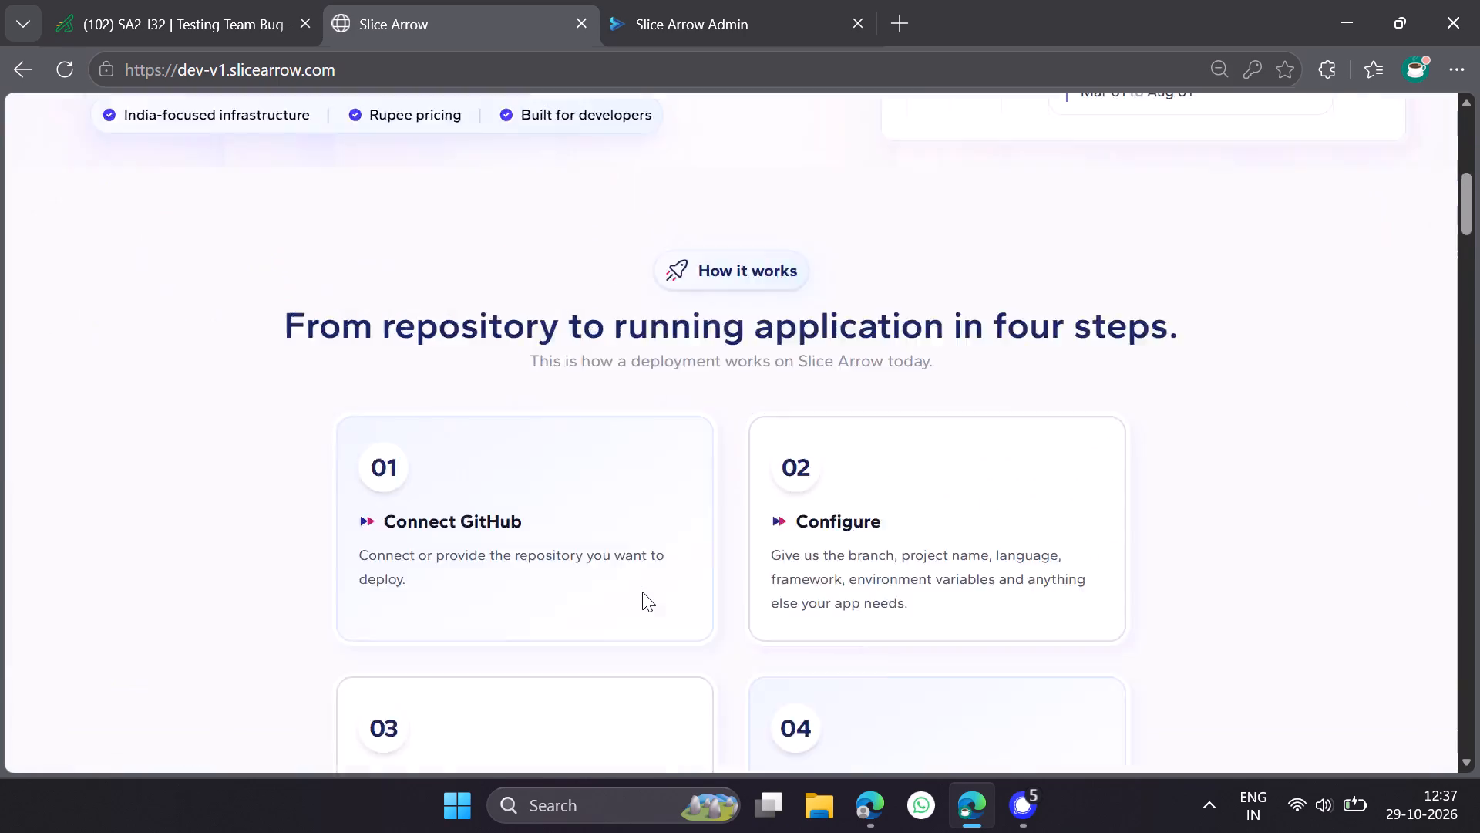
pyautogui.scroll(-17, 642, 592)
pyautogui.scroll(-20, 642, 592)
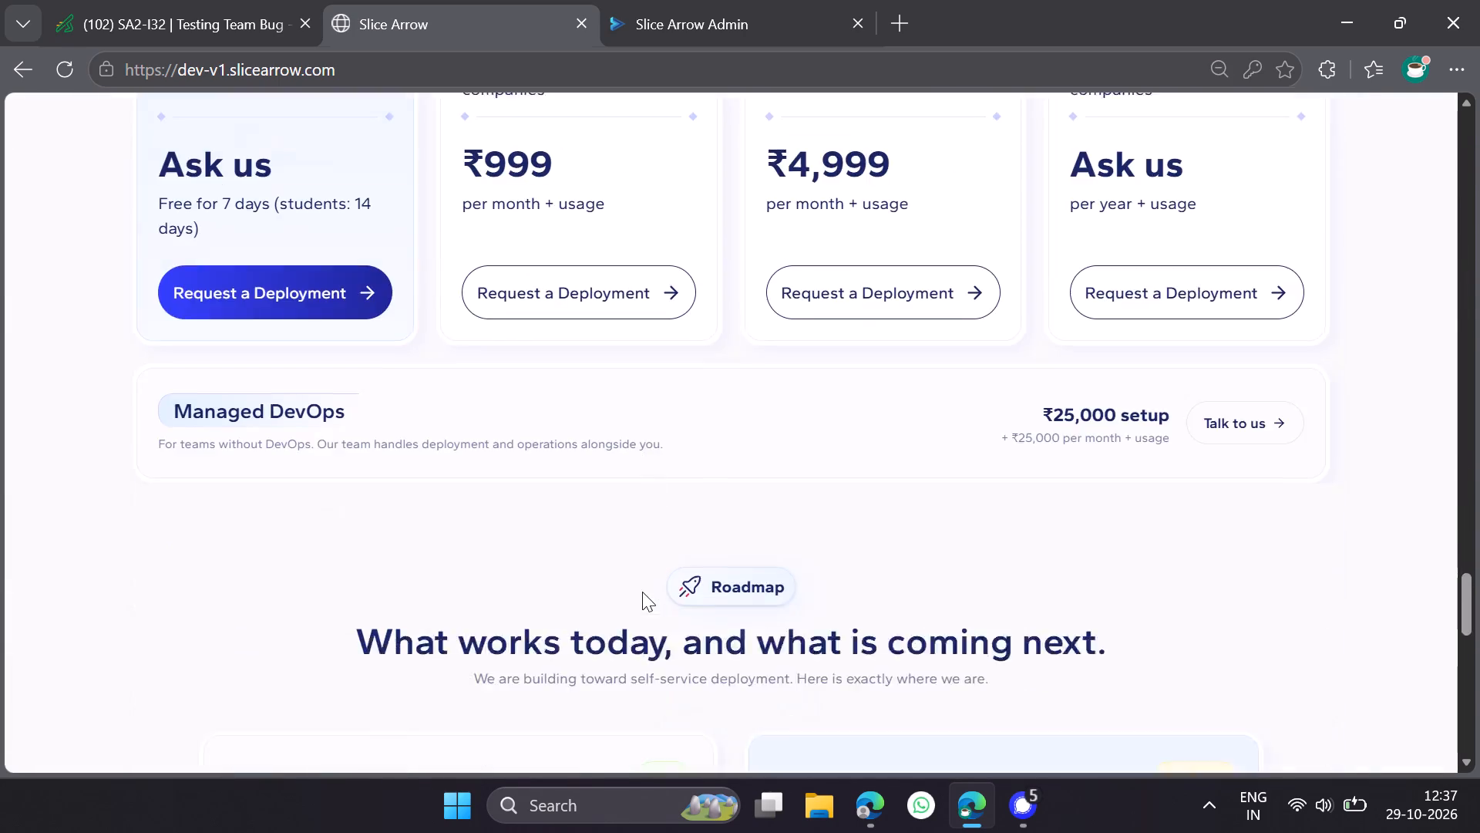
pyautogui.scroll(-13, 642, 592)
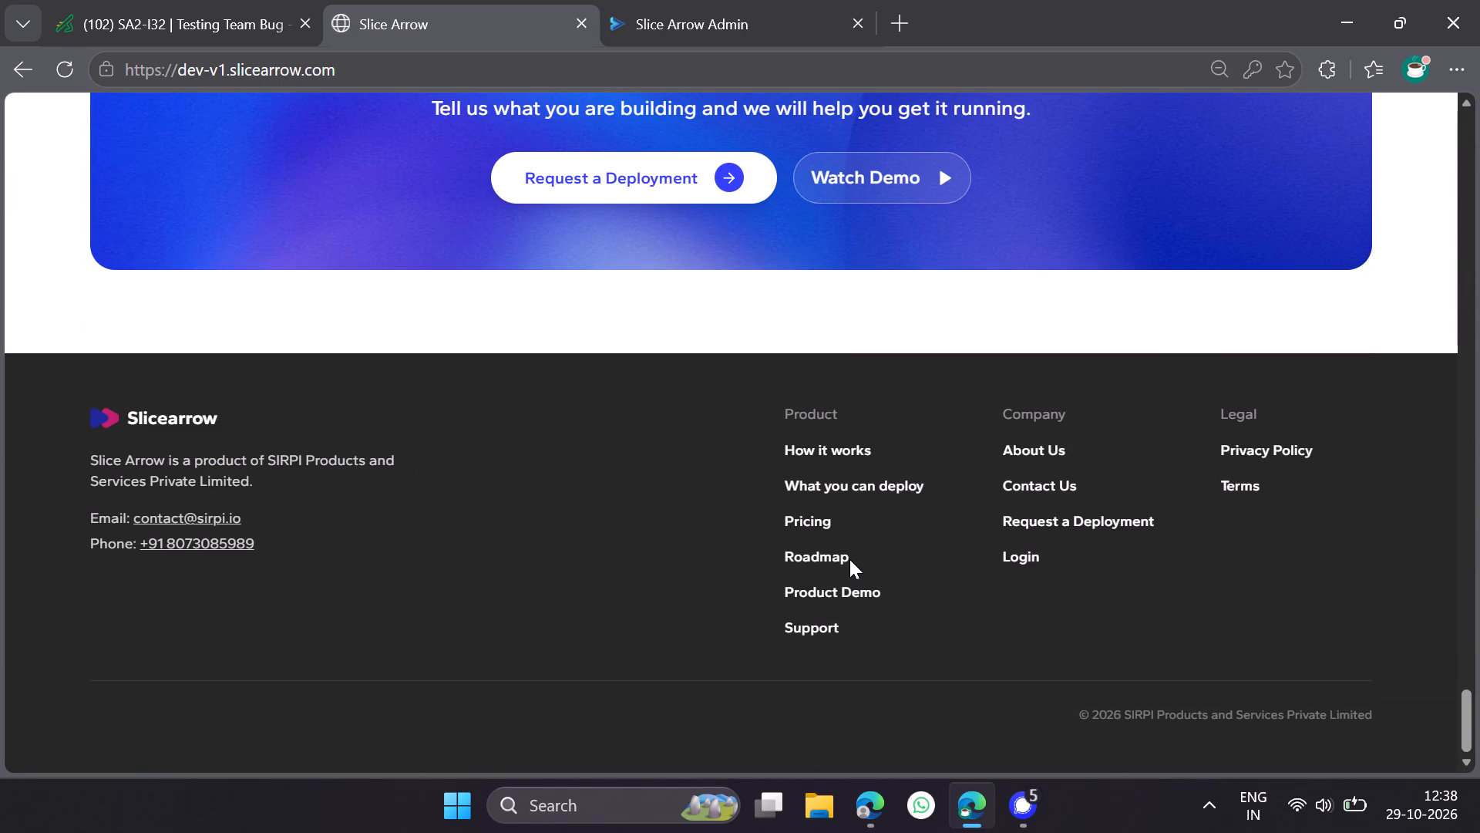
pyautogui.scroll(-8, 847, 562)
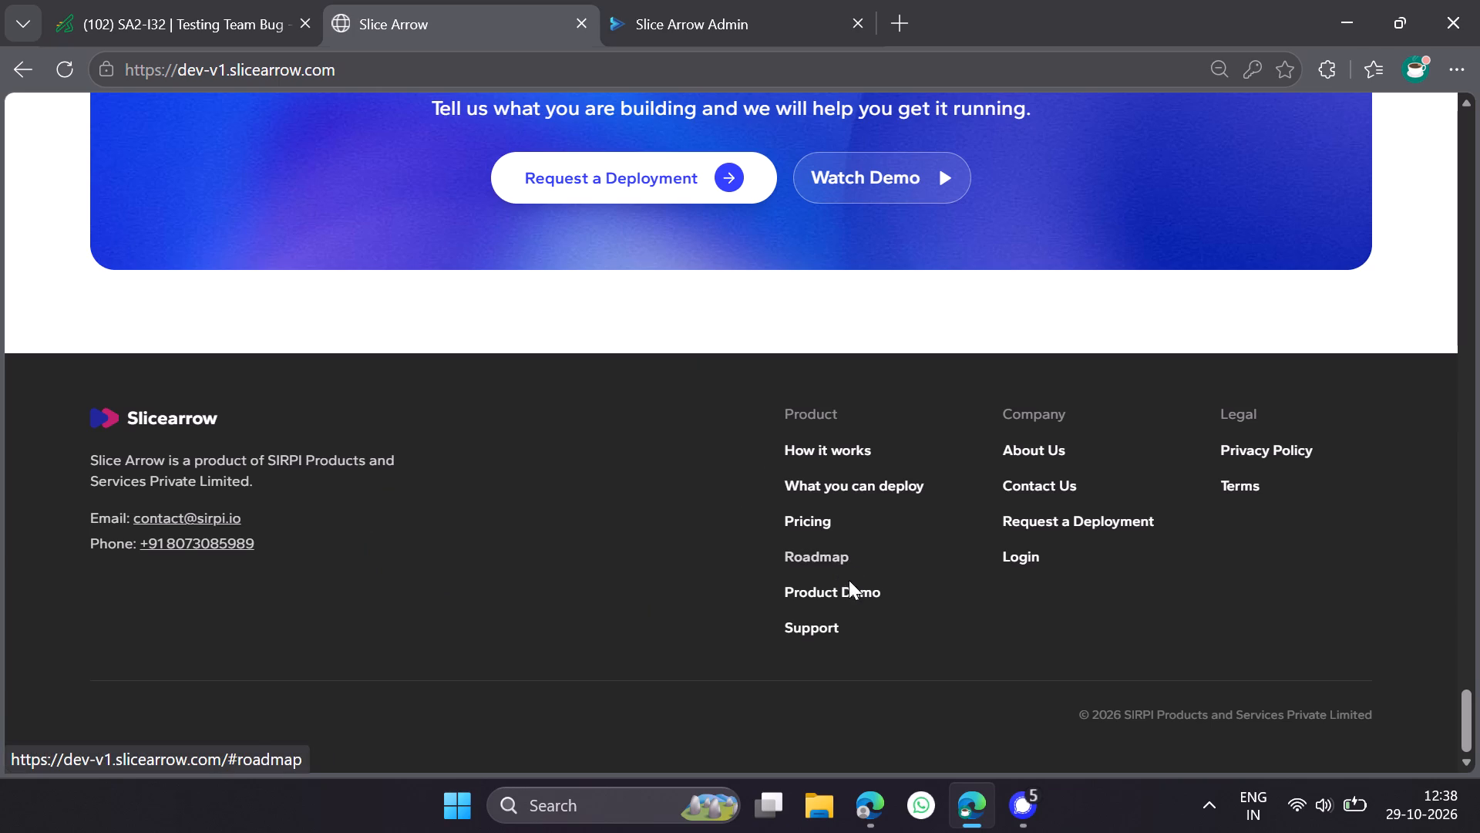
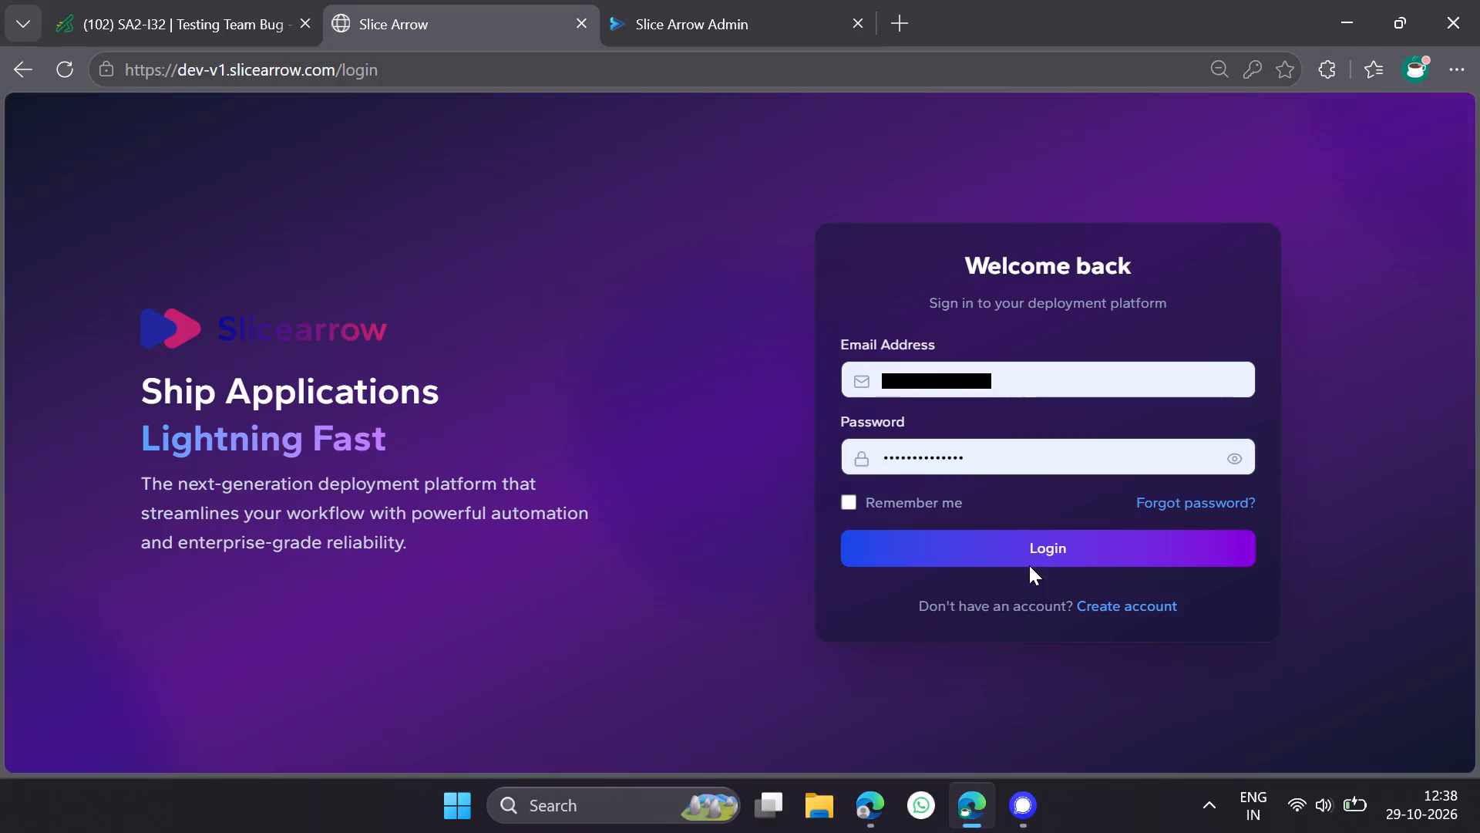
# Go back from the login page to the home page footer and test the "Privacy Policy" and "Terms" links.
pyautogui.click(38, 60)
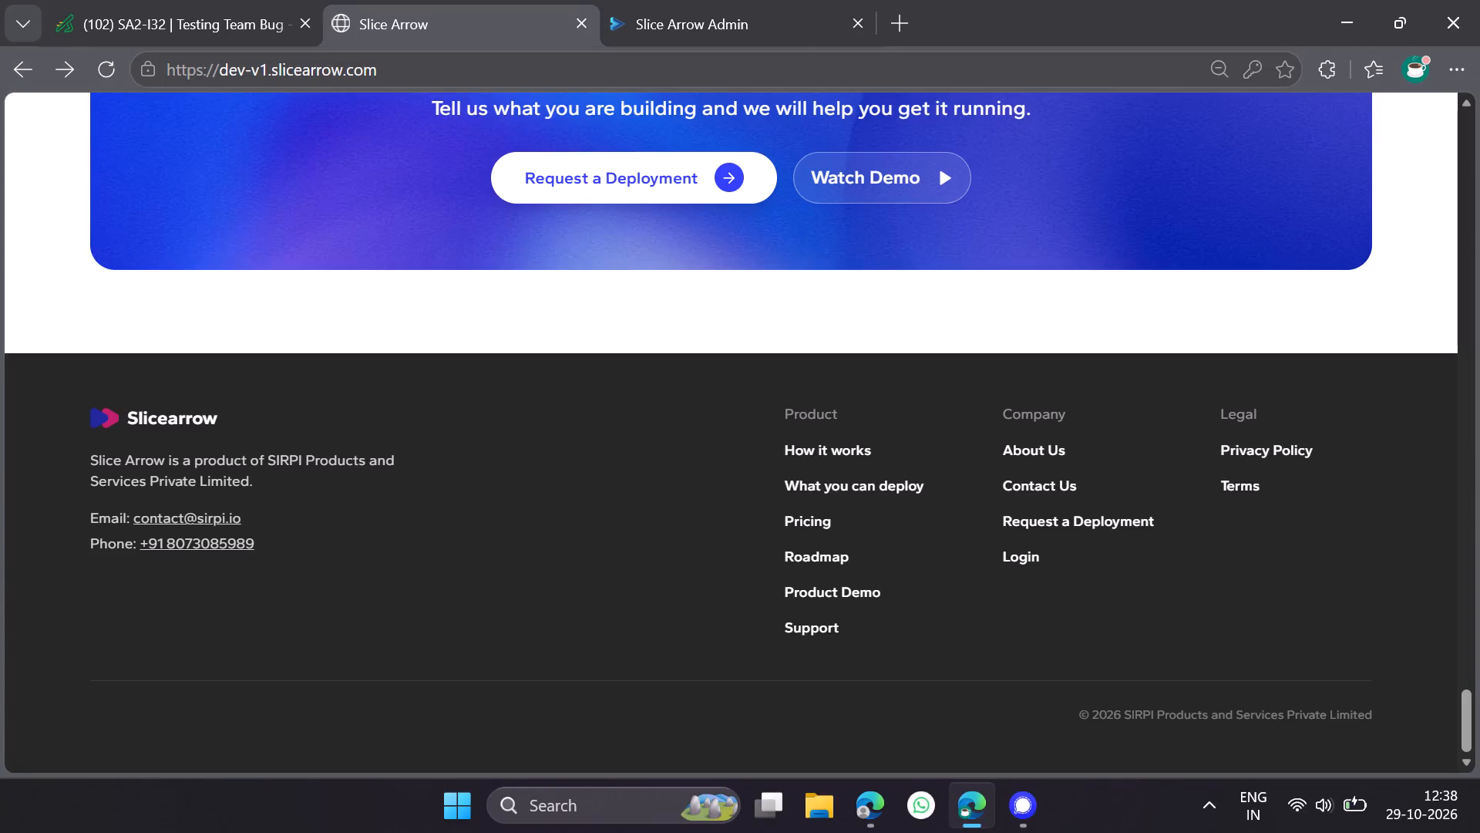
pyautogui.click(1283, 451)
pyautogui.click(1233, 494)
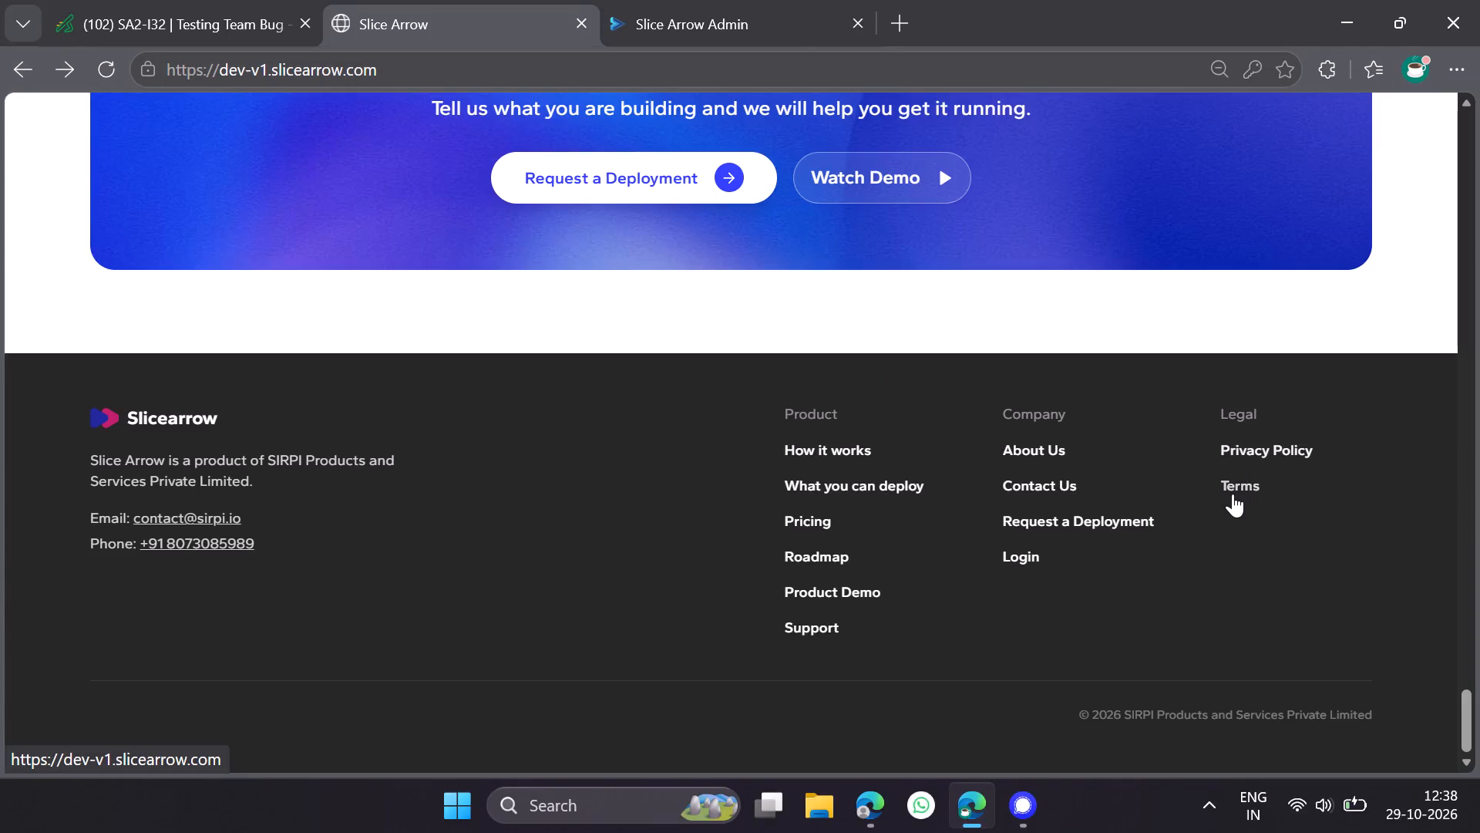
pyautogui.click(1246, 487)
pyautogui.click(1236, 448)
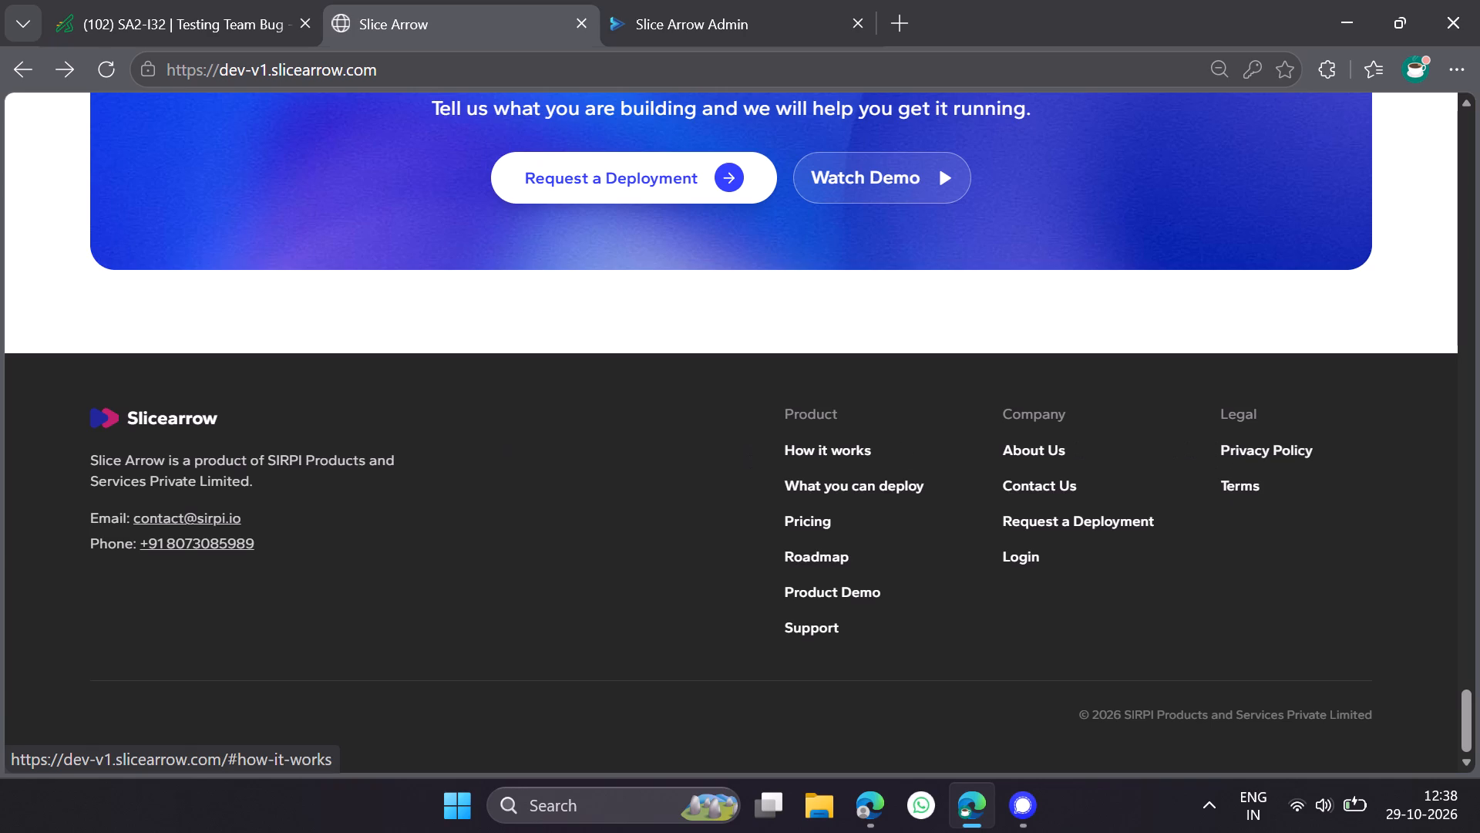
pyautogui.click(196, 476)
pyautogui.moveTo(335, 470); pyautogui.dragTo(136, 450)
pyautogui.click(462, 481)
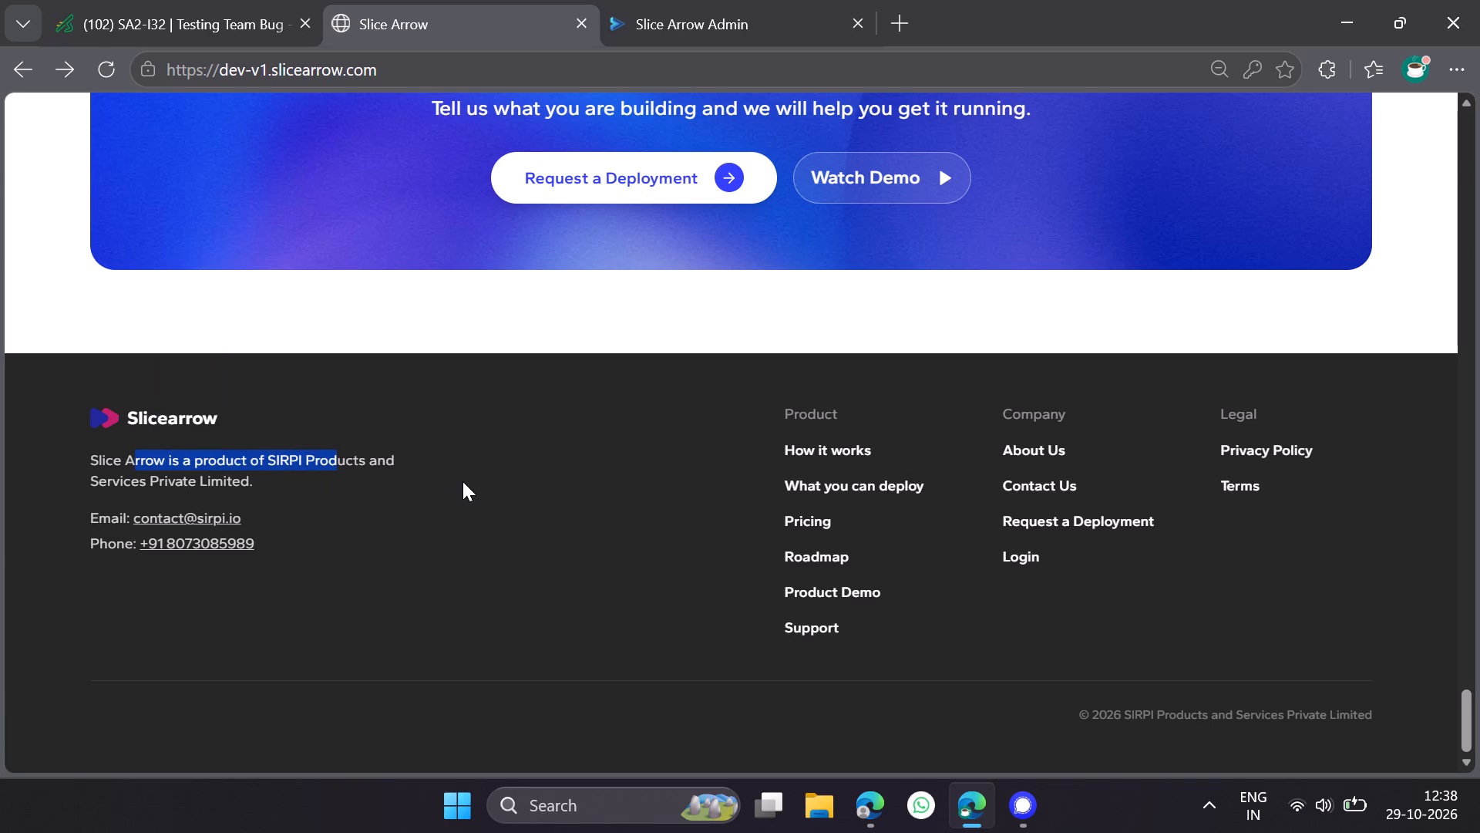
# Play the Watch Demo video from the banner above the footer, check whether the page scrolls behind it, and close it.
pyautogui.scroll(2, 779, 278)
pyautogui.click(893, 402)
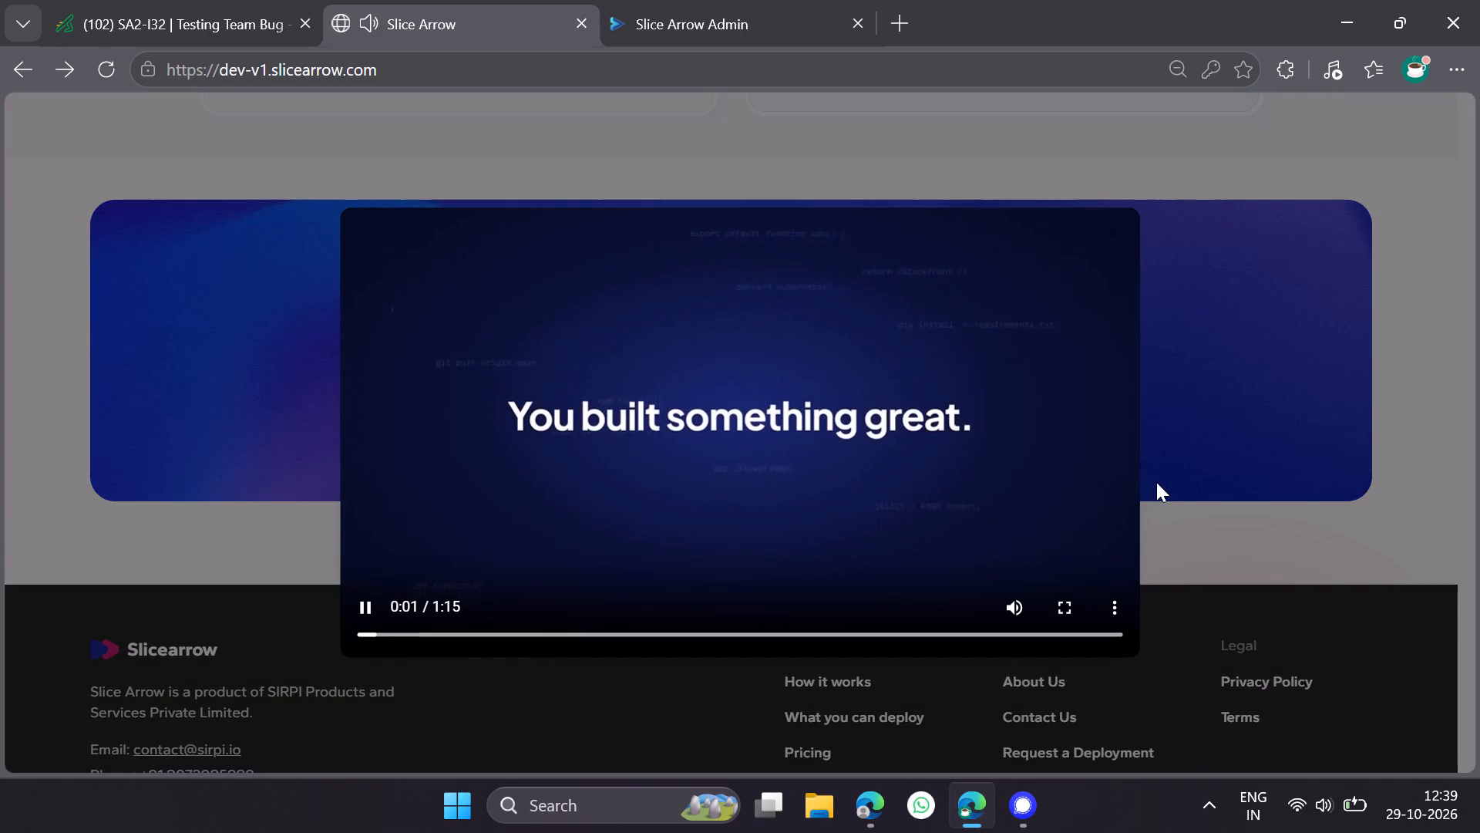
pyautogui.scroll(4, 1156, 482)
pyautogui.scroll(6, 1236, 464)
pyautogui.scroll(-9, 1236, 464)
pyautogui.scroll(8, 1236, 464)
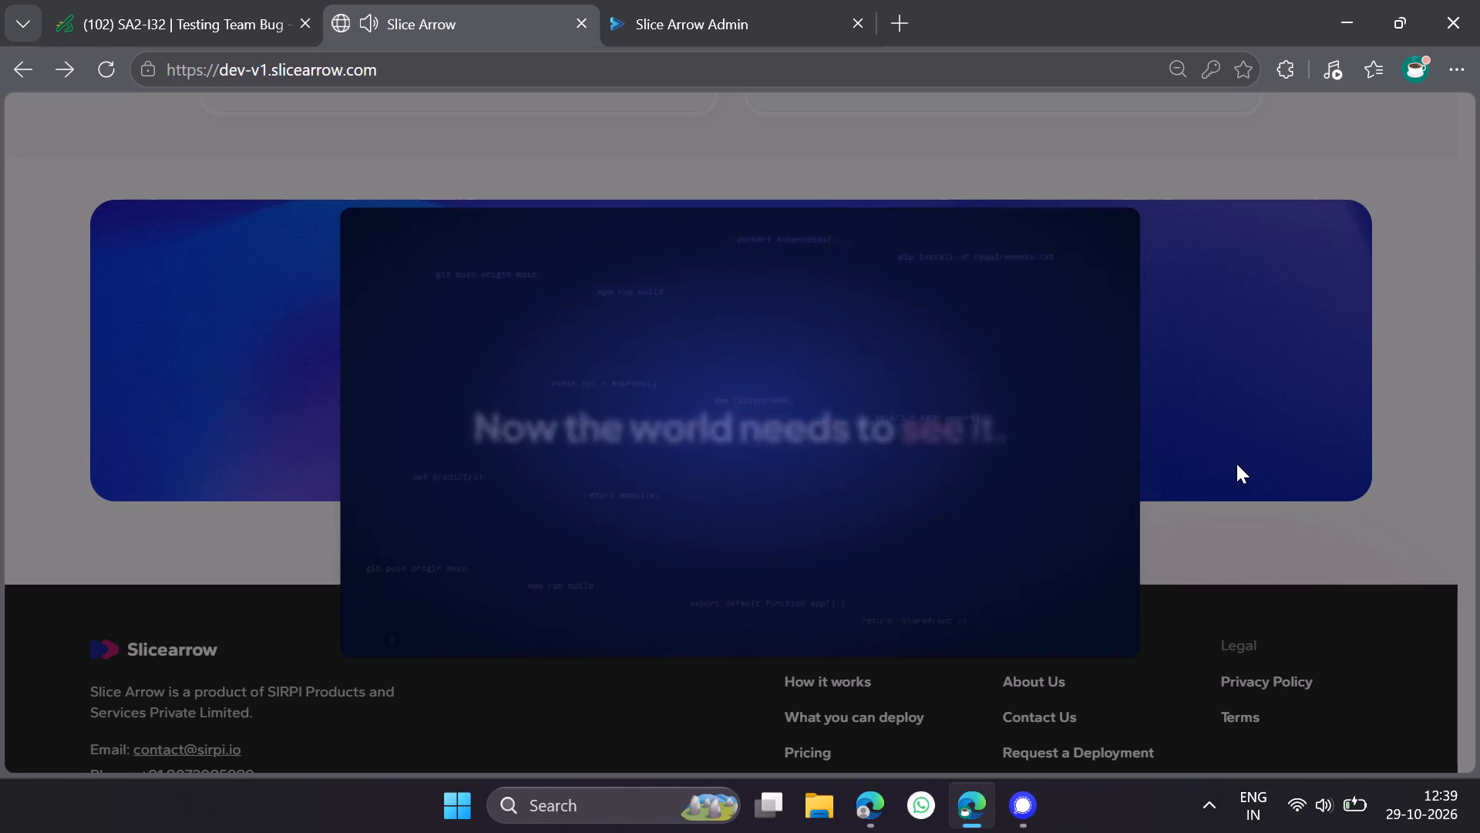
pyautogui.scroll(11, 1236, 464)
pyautogui.scroll(-14, 1236, 464)
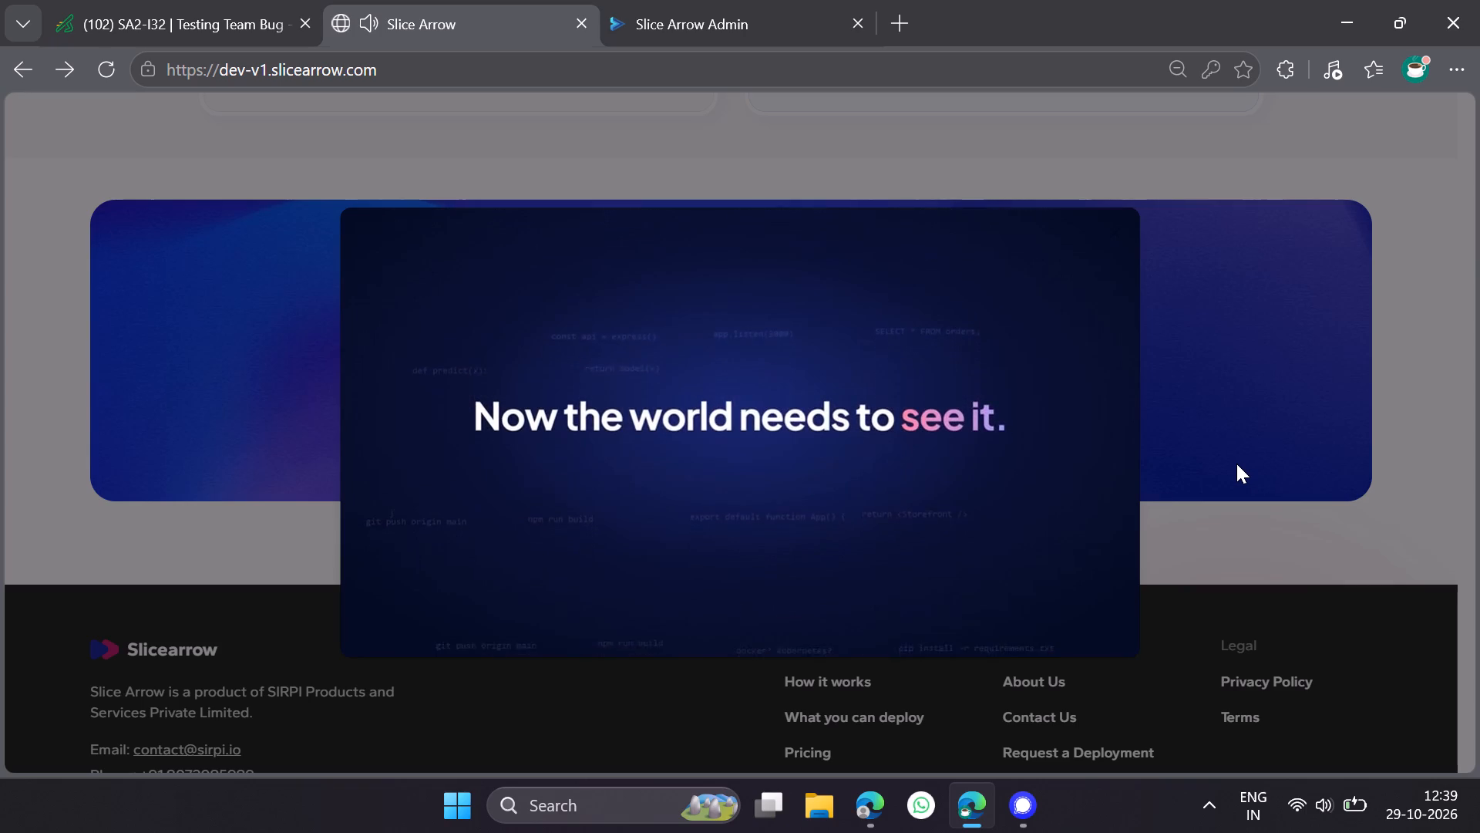
pyautogui.scroll(-2, 1236, 464)
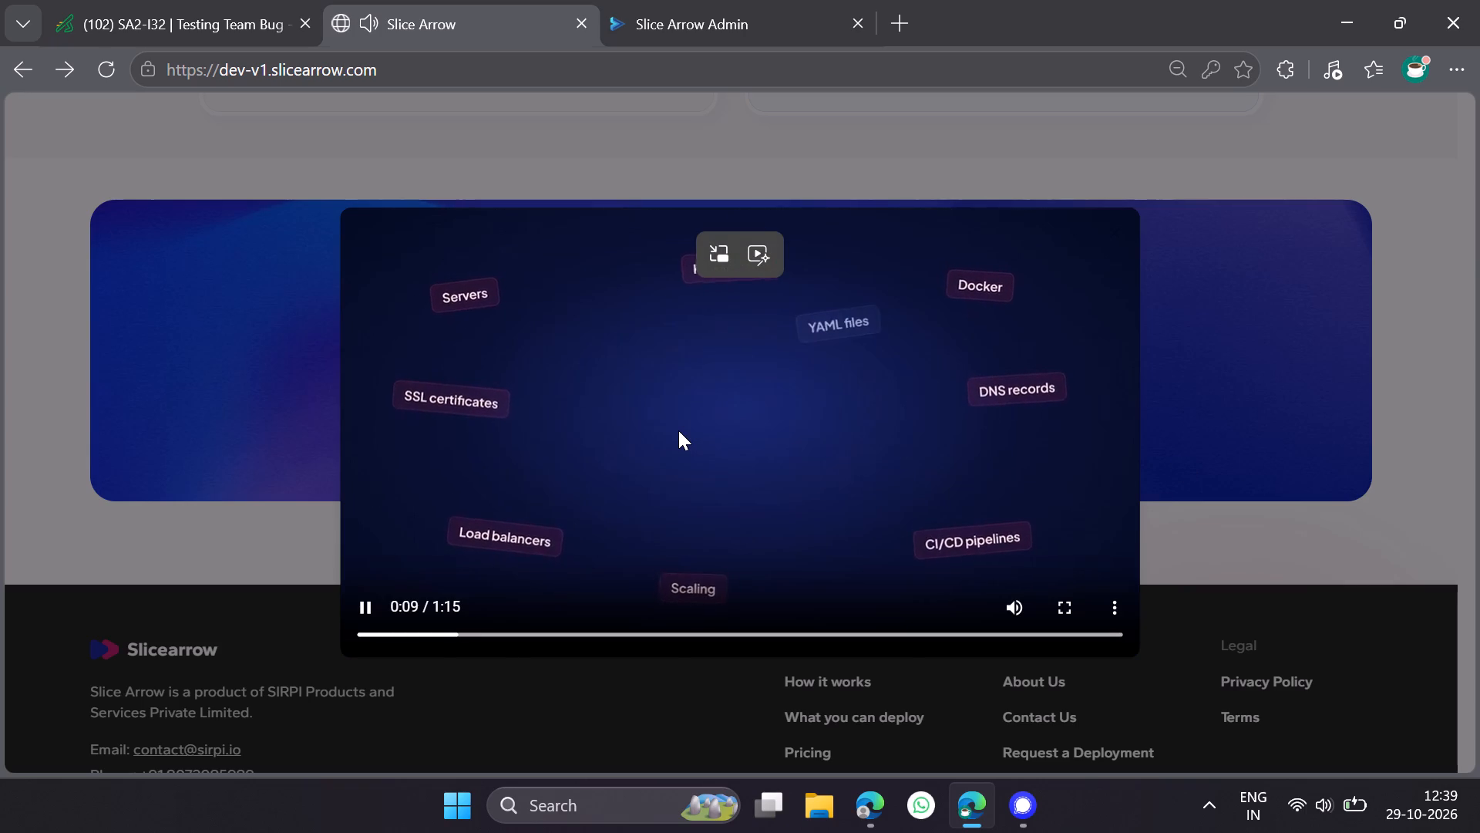
pyautogui.press('Escape')
# Test the "Request a Deployment" link in the banner above the footer and return through the form's "Back to home" link.
pyautogui.click(642, 401)
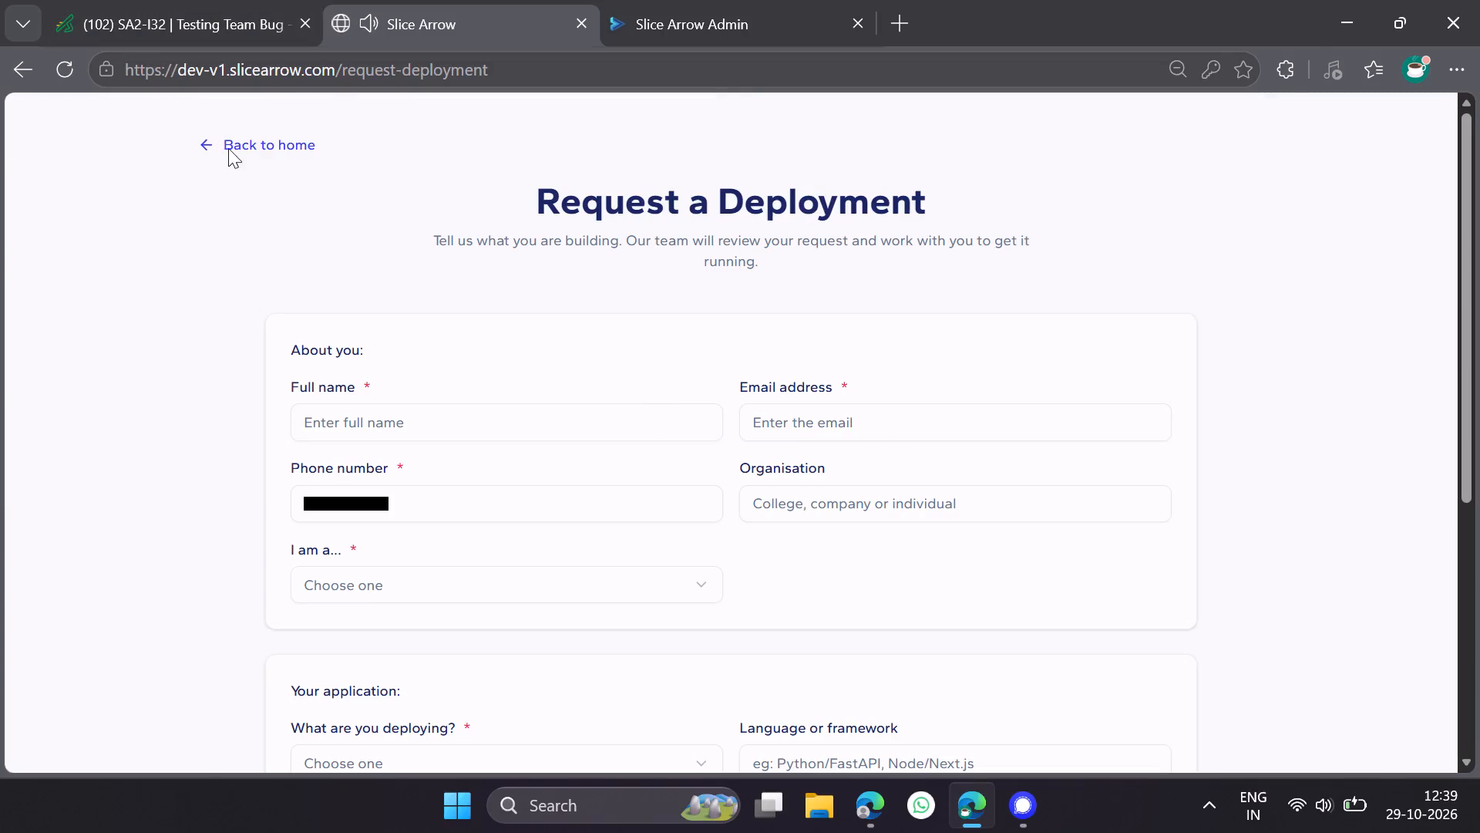
pyautogui.keyDown('ctrl'); pyautogui.scroll(-5, 654, 268); pyautogui.keyUp('ctrl')
pyautogui.keyDown('ctrl'); pyautogui.scroll(5, 654, 268); pyautogui.keyUp('ctrl')
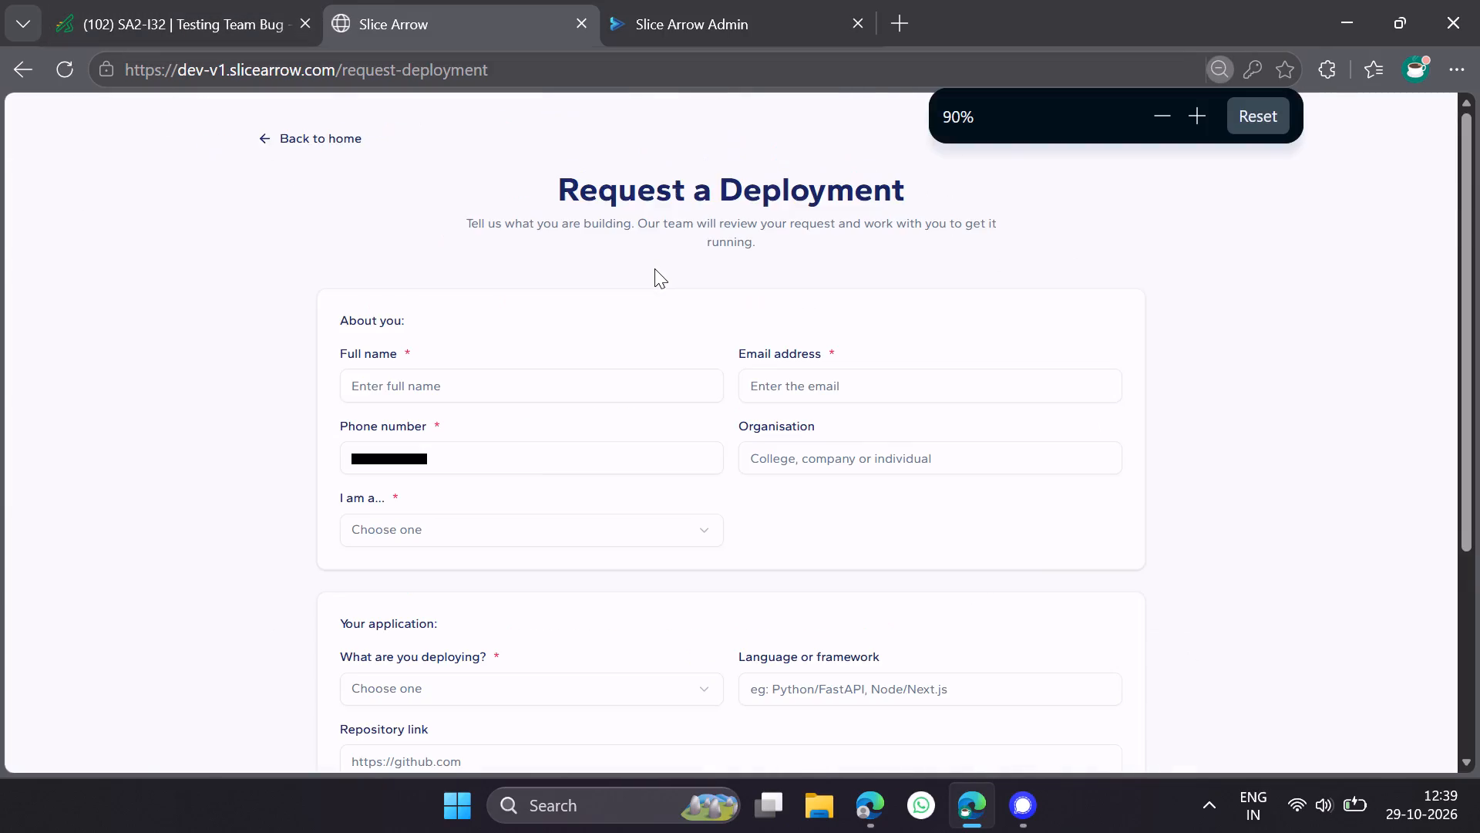
pyautogui.keyDown('ctrl'); pyautogui.scroll(5, 654, 268); pyautogui.keyUp('ctrl')
pyautogui.keyDown('ctrl'); pyautogui.scroll(-3, 654, 268); pyautogui.keyUp('ctrl')
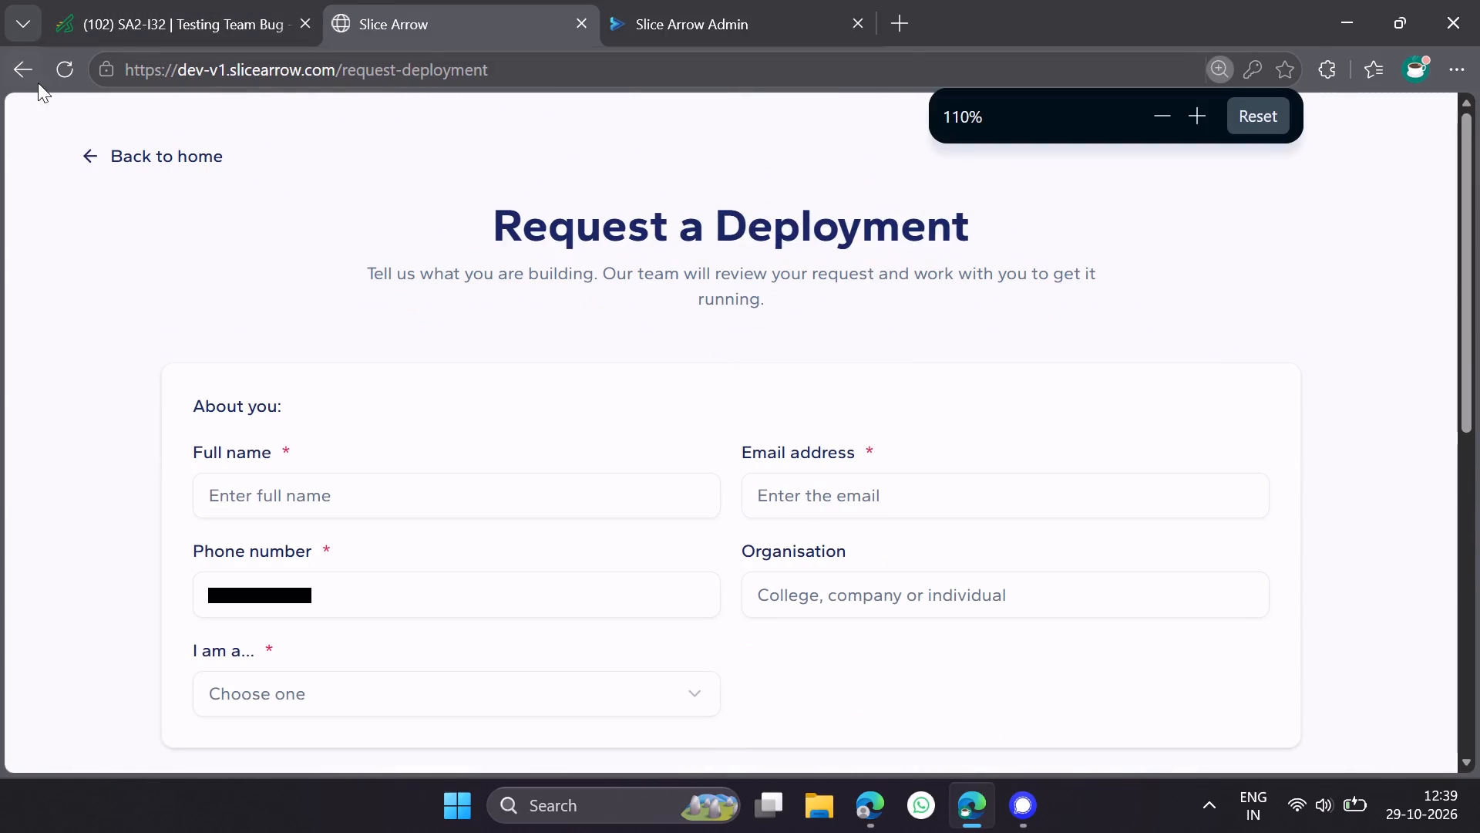
pyautogui.click(89, 139)
pyautogui.click(103, 147)
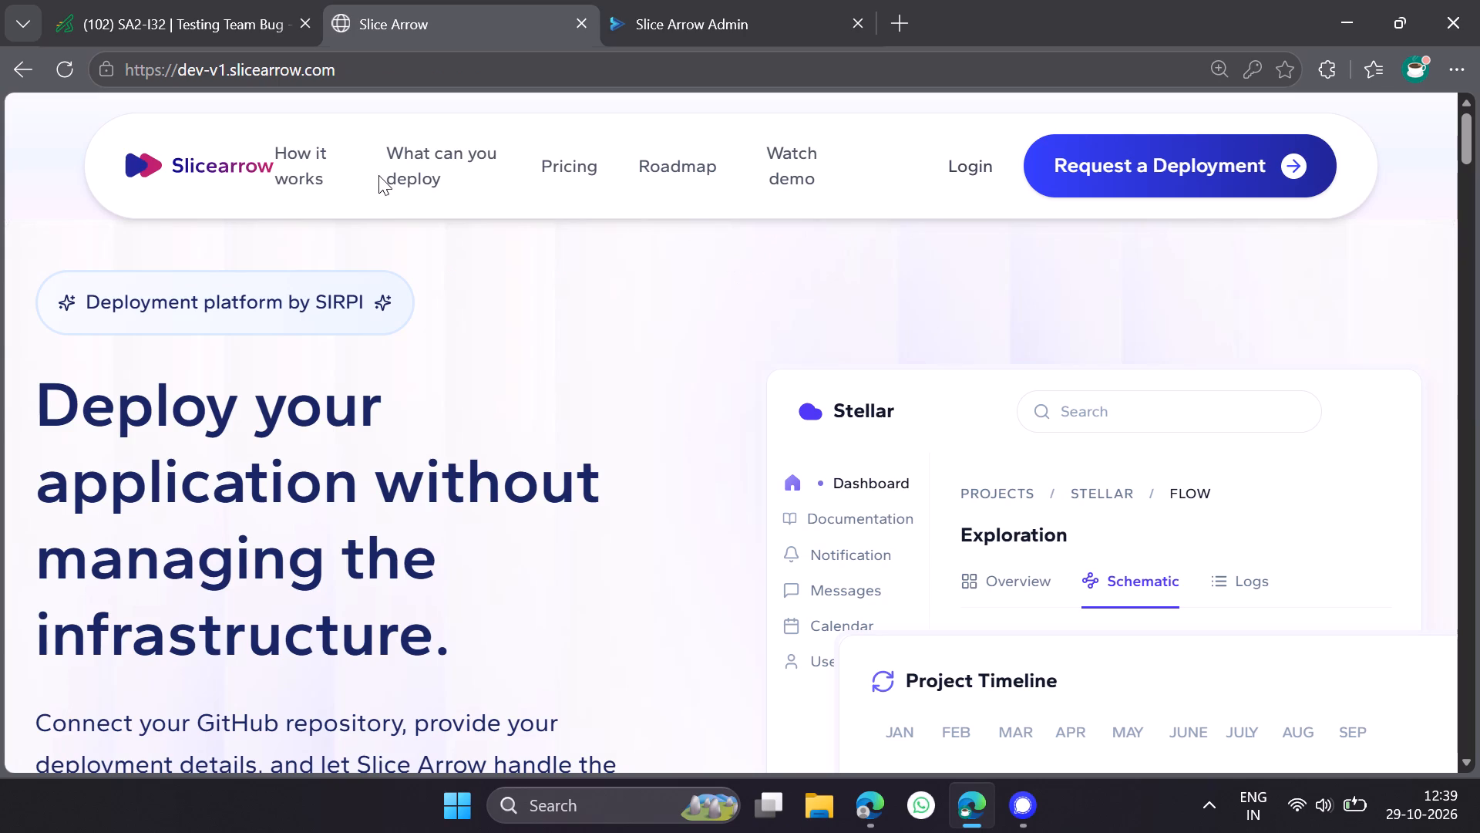
# Reset the page zoom to 100%.
pyautogui.click(1217, 68)
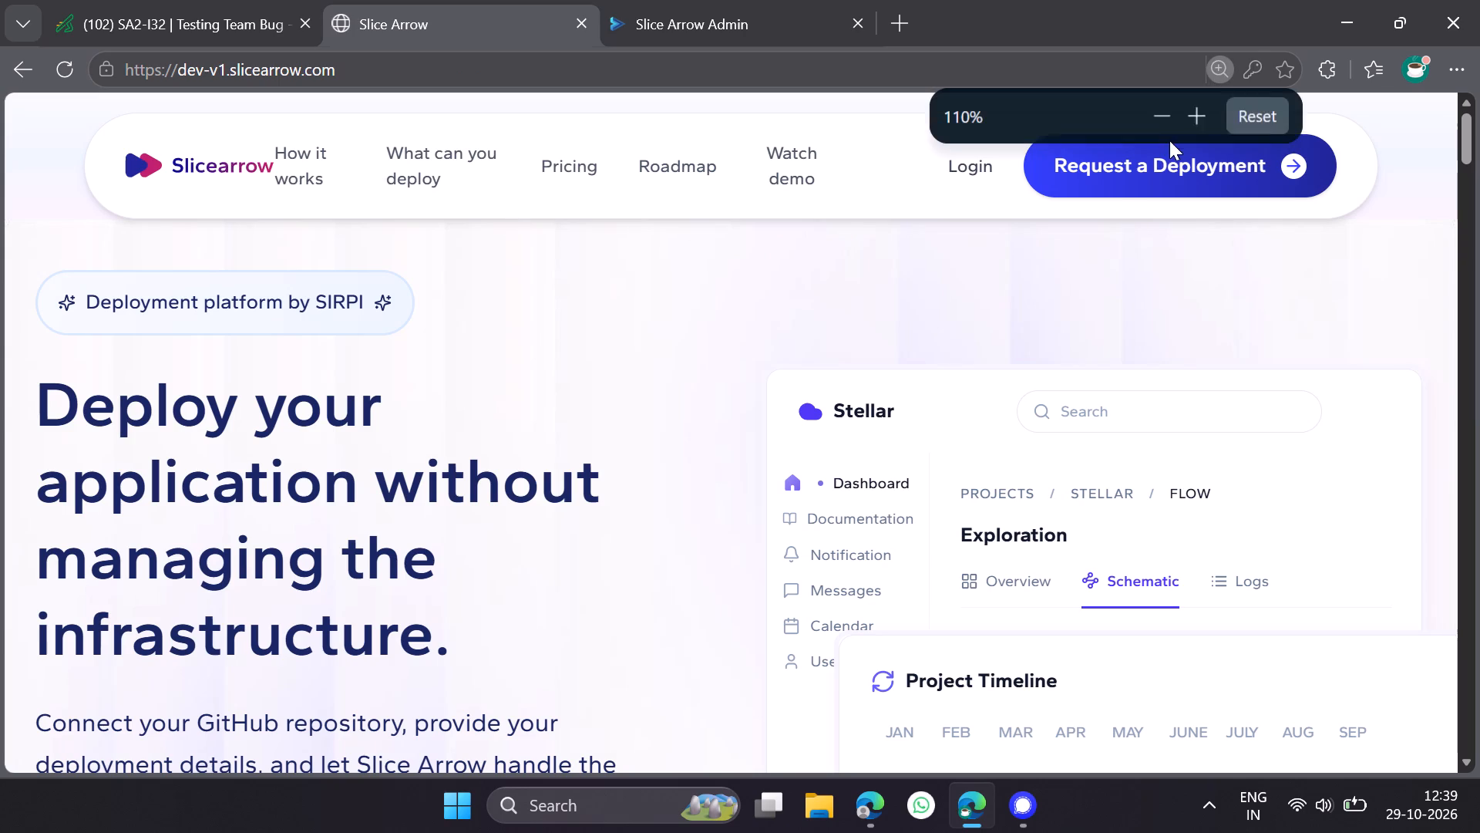
pyautogui.click(1239, 122)
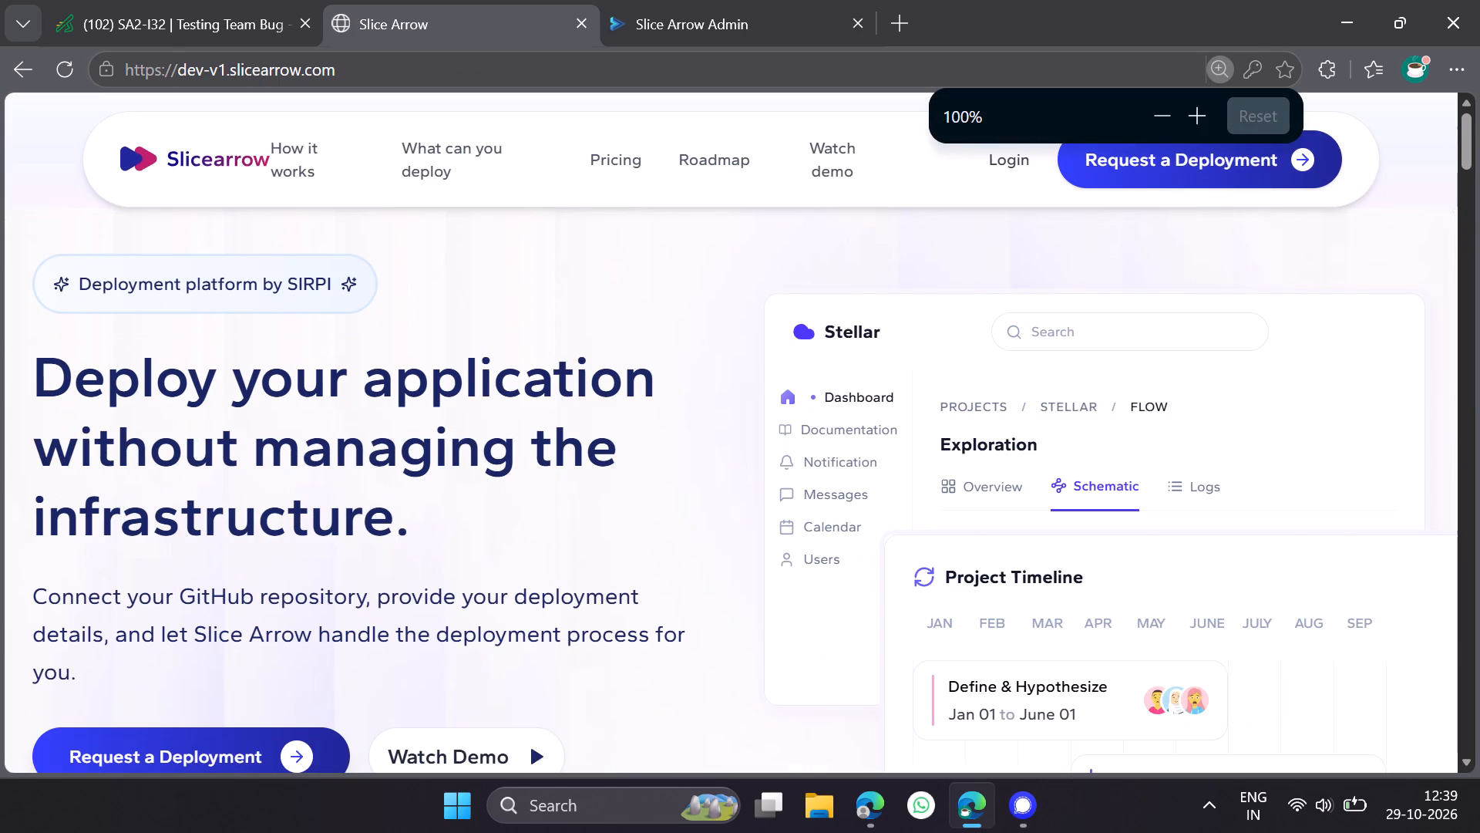
pyautogui.click(594, 406)
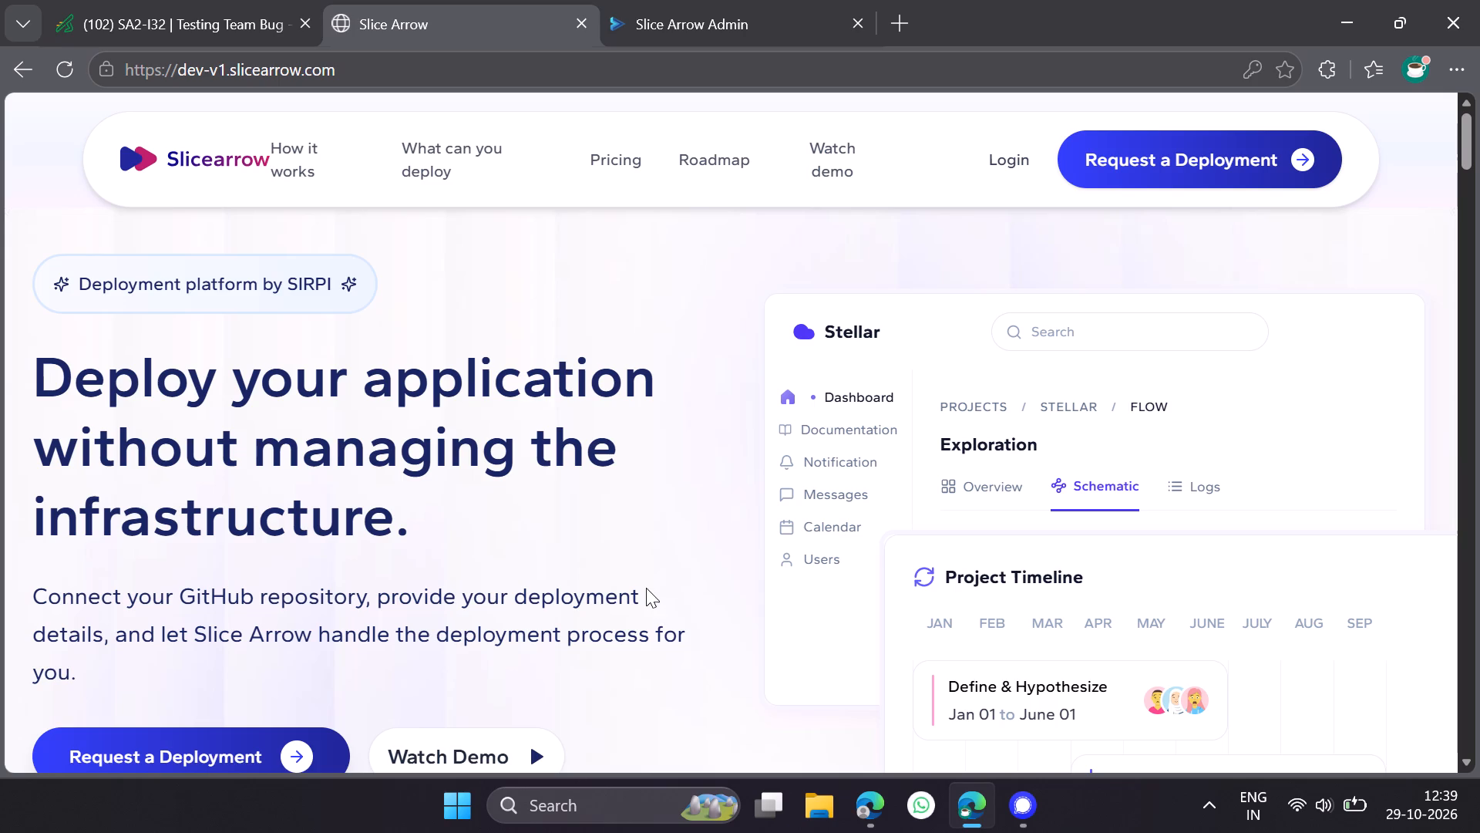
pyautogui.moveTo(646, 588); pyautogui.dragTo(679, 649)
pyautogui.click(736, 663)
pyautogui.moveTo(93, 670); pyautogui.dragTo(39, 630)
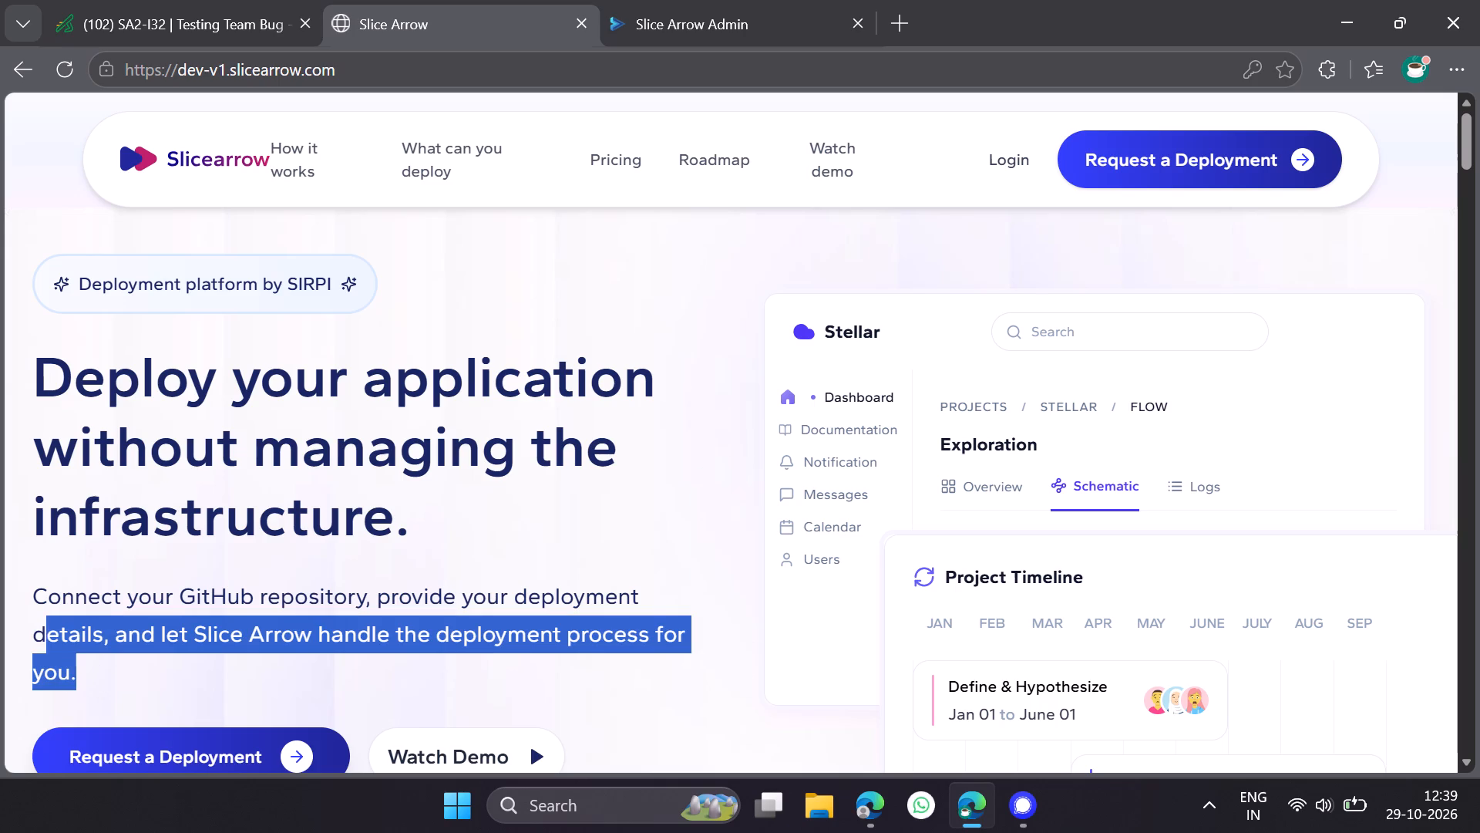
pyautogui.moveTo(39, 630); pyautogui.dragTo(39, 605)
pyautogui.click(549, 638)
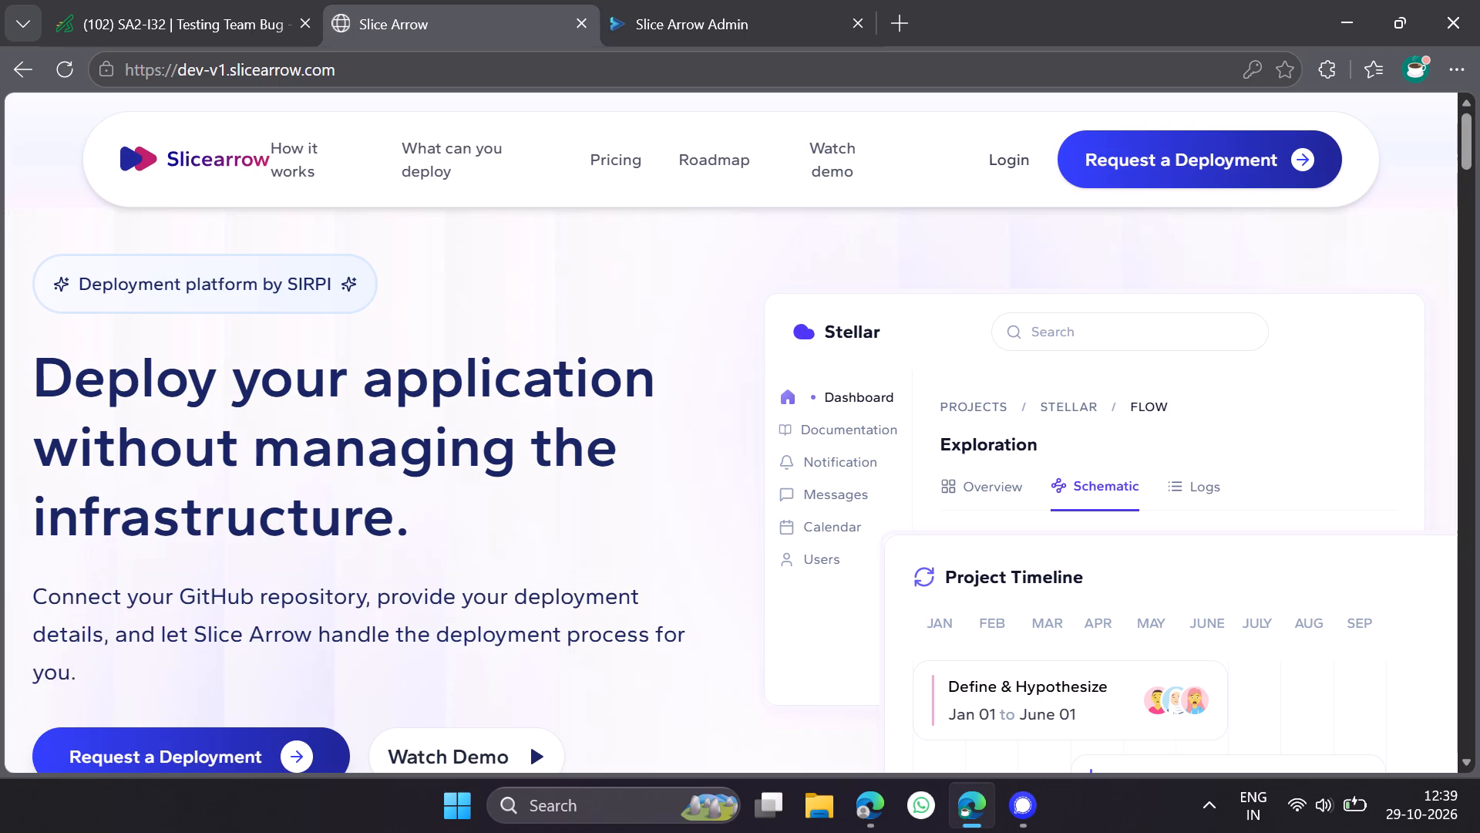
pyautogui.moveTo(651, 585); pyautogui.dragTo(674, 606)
# Test the "Request a Deployment" link in the home page's opening section and return through the form's "Back to home" link.
pyautogui.scroll(-7, 697, 589)
pyautogui.scroll(5, 471, 561)
pyautogui.click(163, 566)
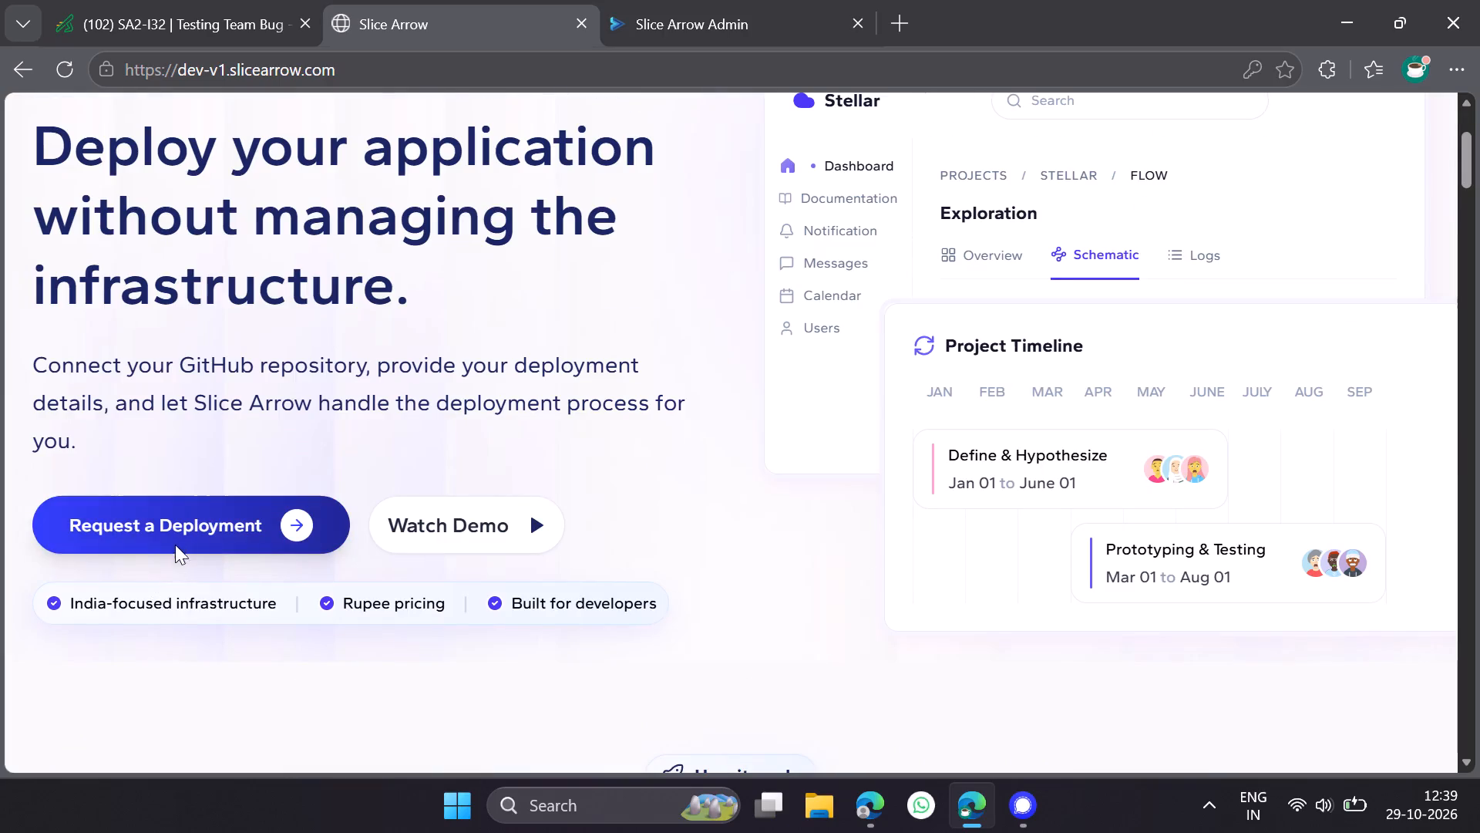
pyautogui.click(177, 540)
pyautogui.press('Escape')
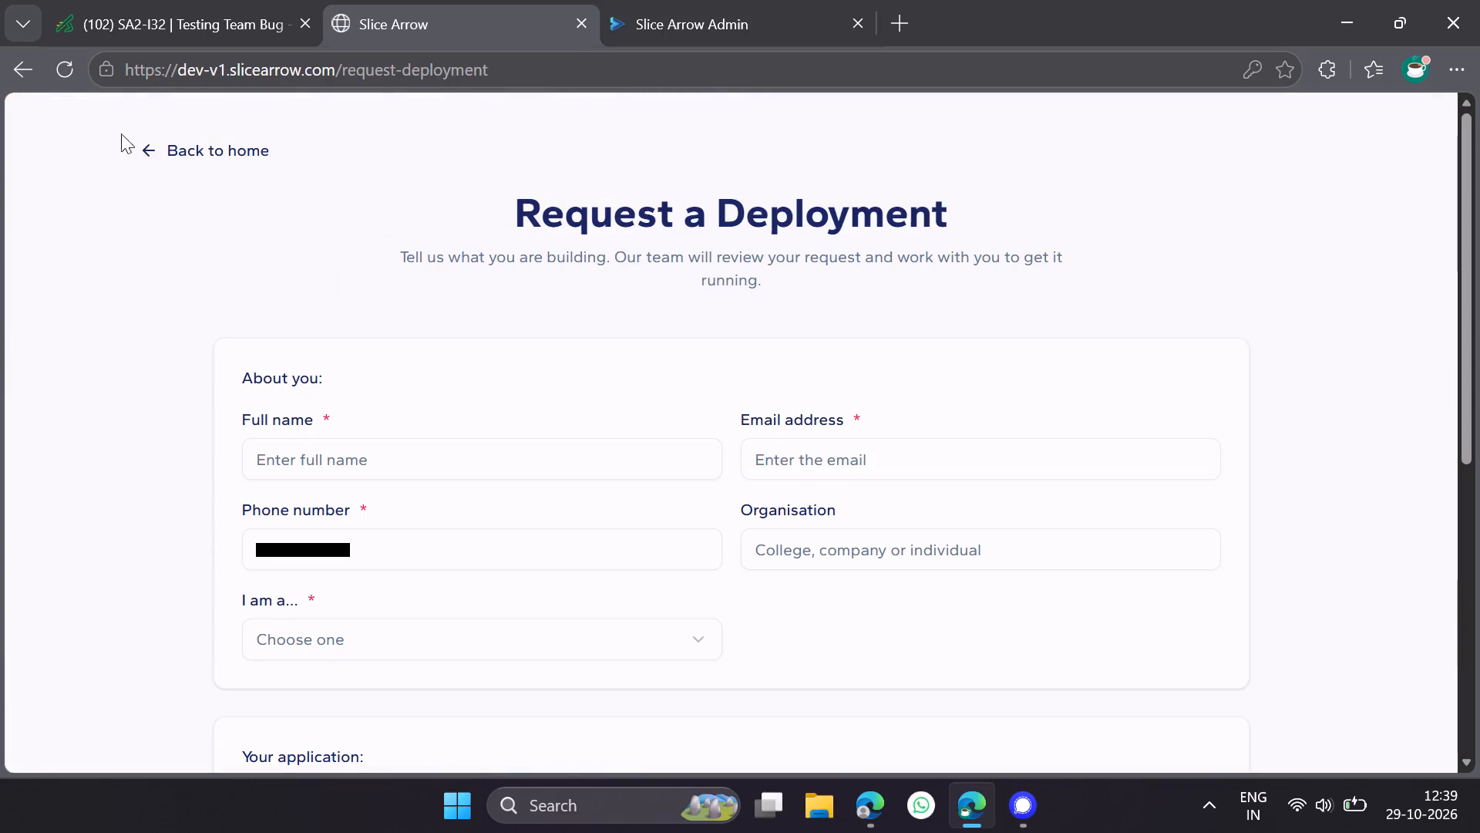
pyautogui.click(163, 155)
# Test Watch Demo in the home page's opening section and in its navigation bar, closing the video each time.
pyautogui.click(418, 749)
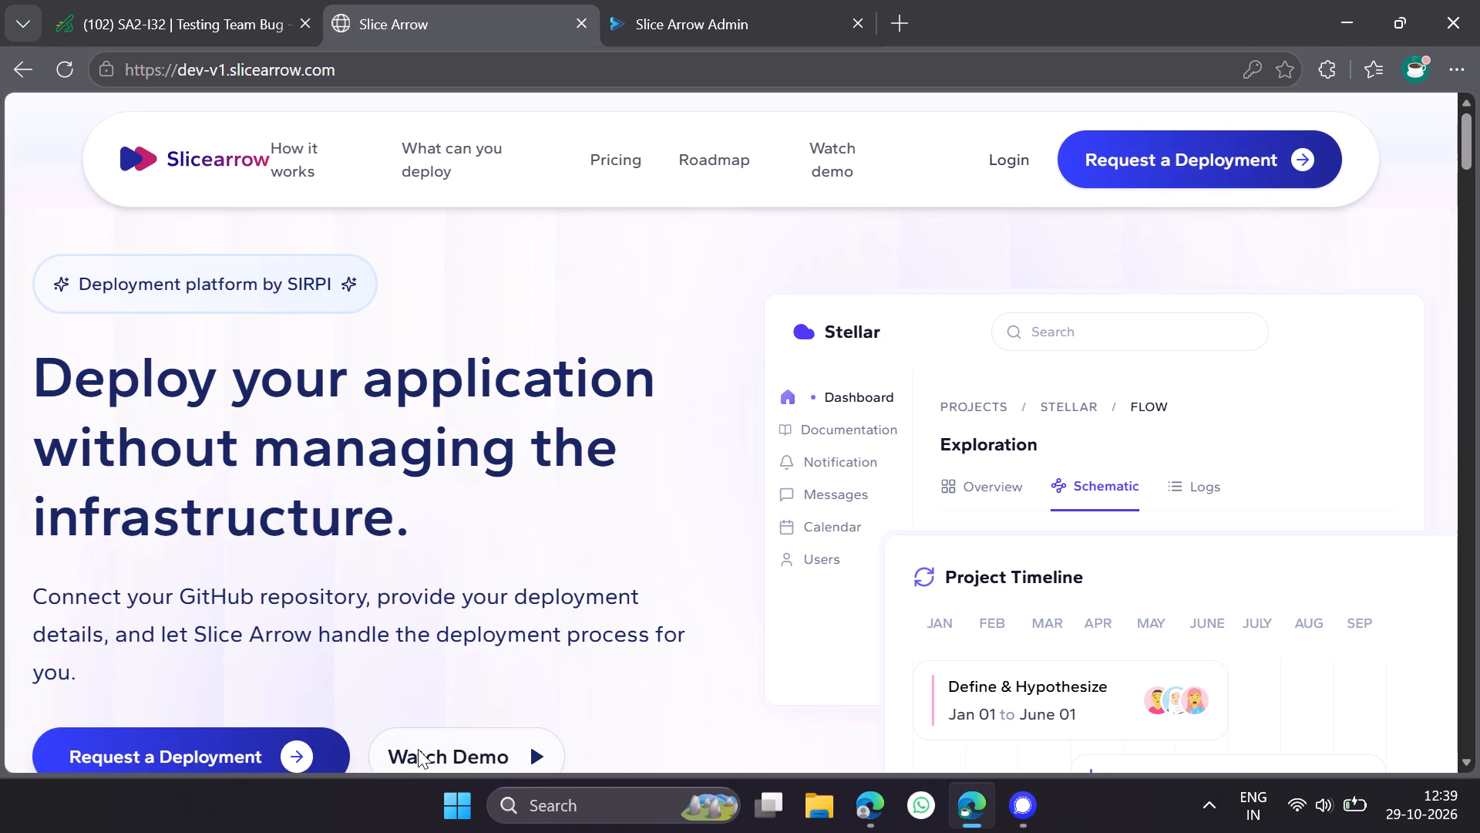
pyautogui.click(232, 585)
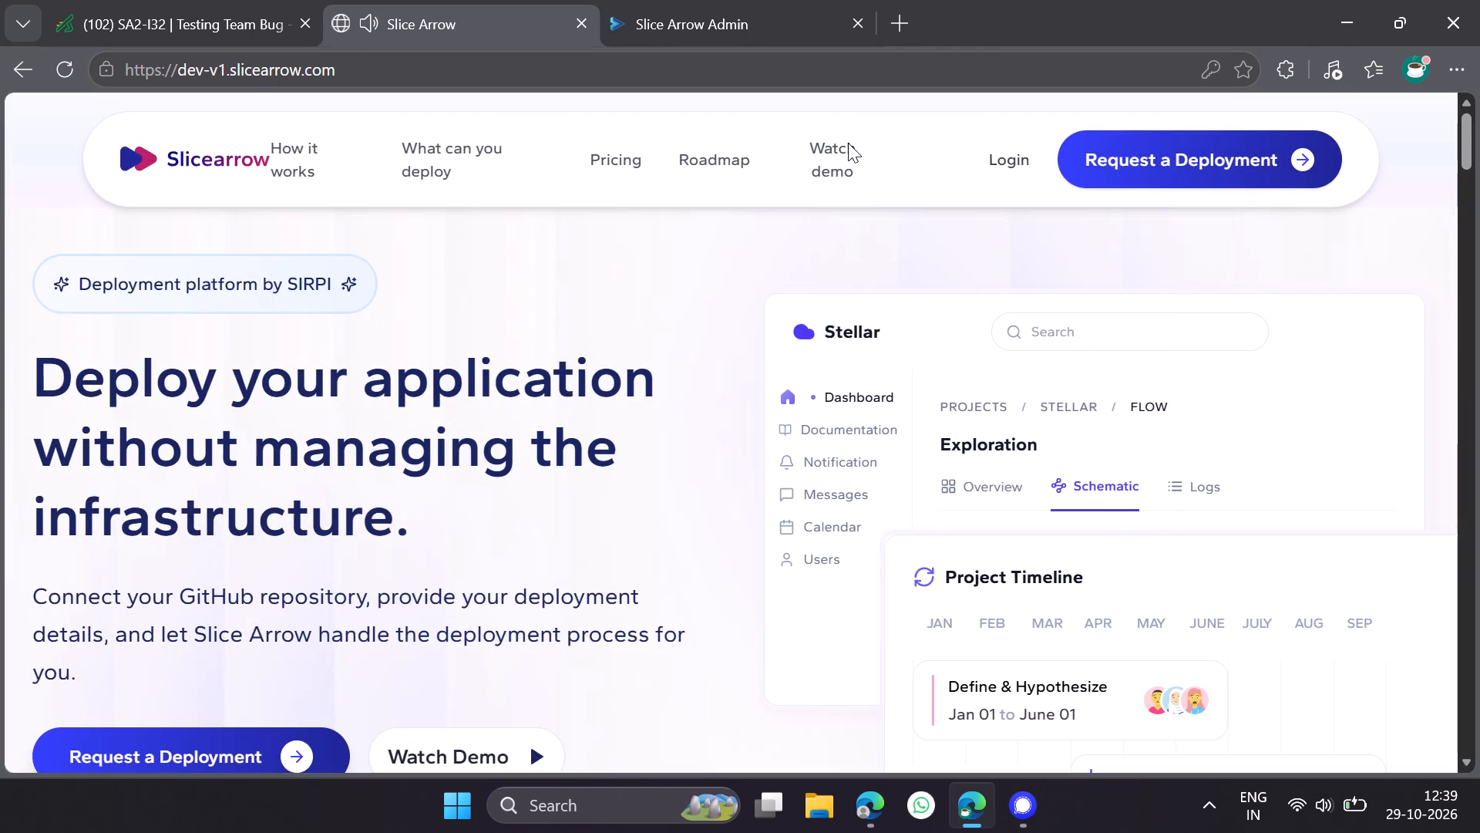
pyautogui.click(834, 147)
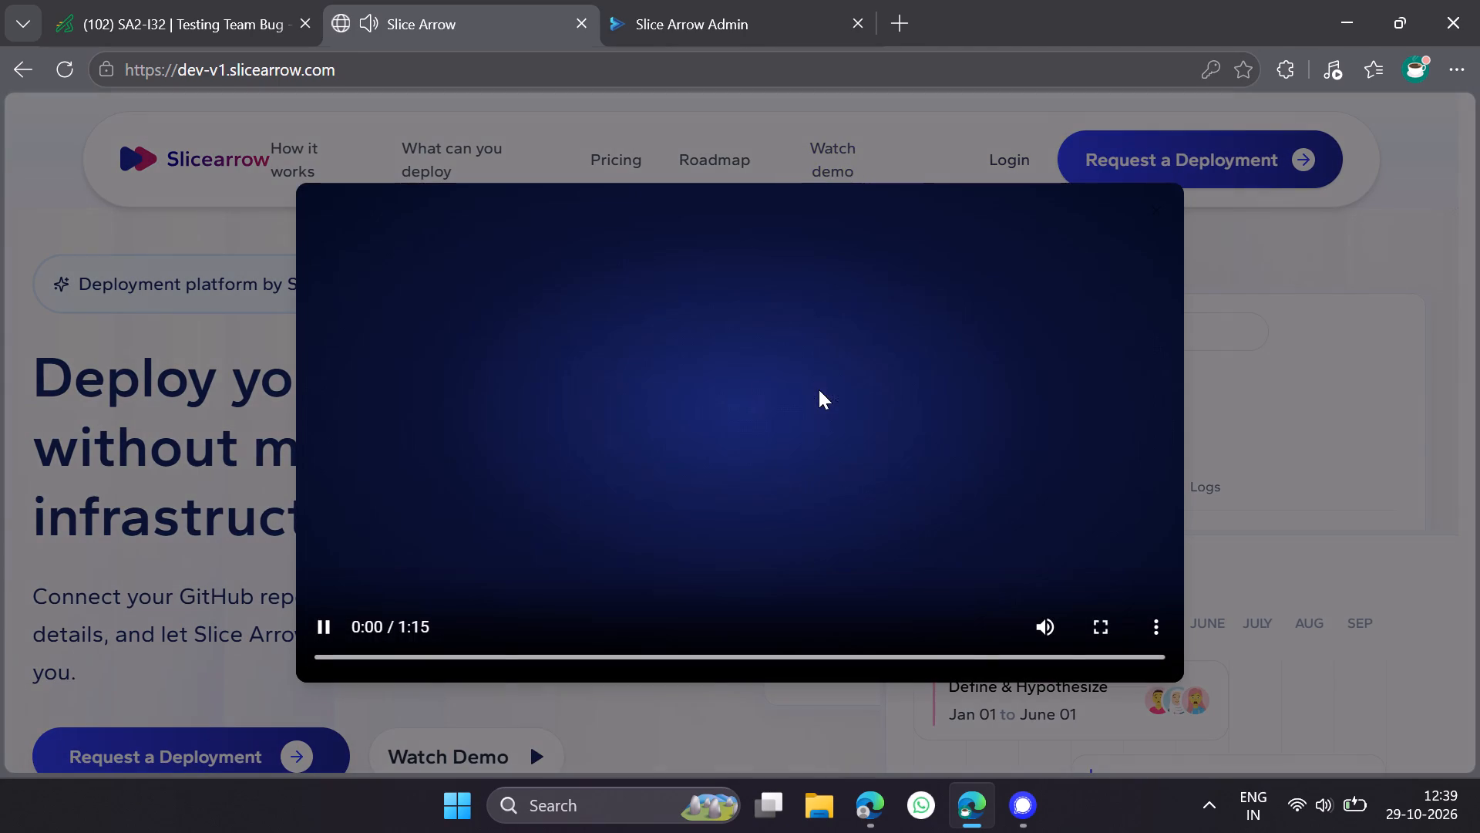
pyautogui.press('Escape')
# Look through the home page from the four-step deployment section and pricing plans down to the footer links.
pyautogui.scroll(-8, 784, 406)
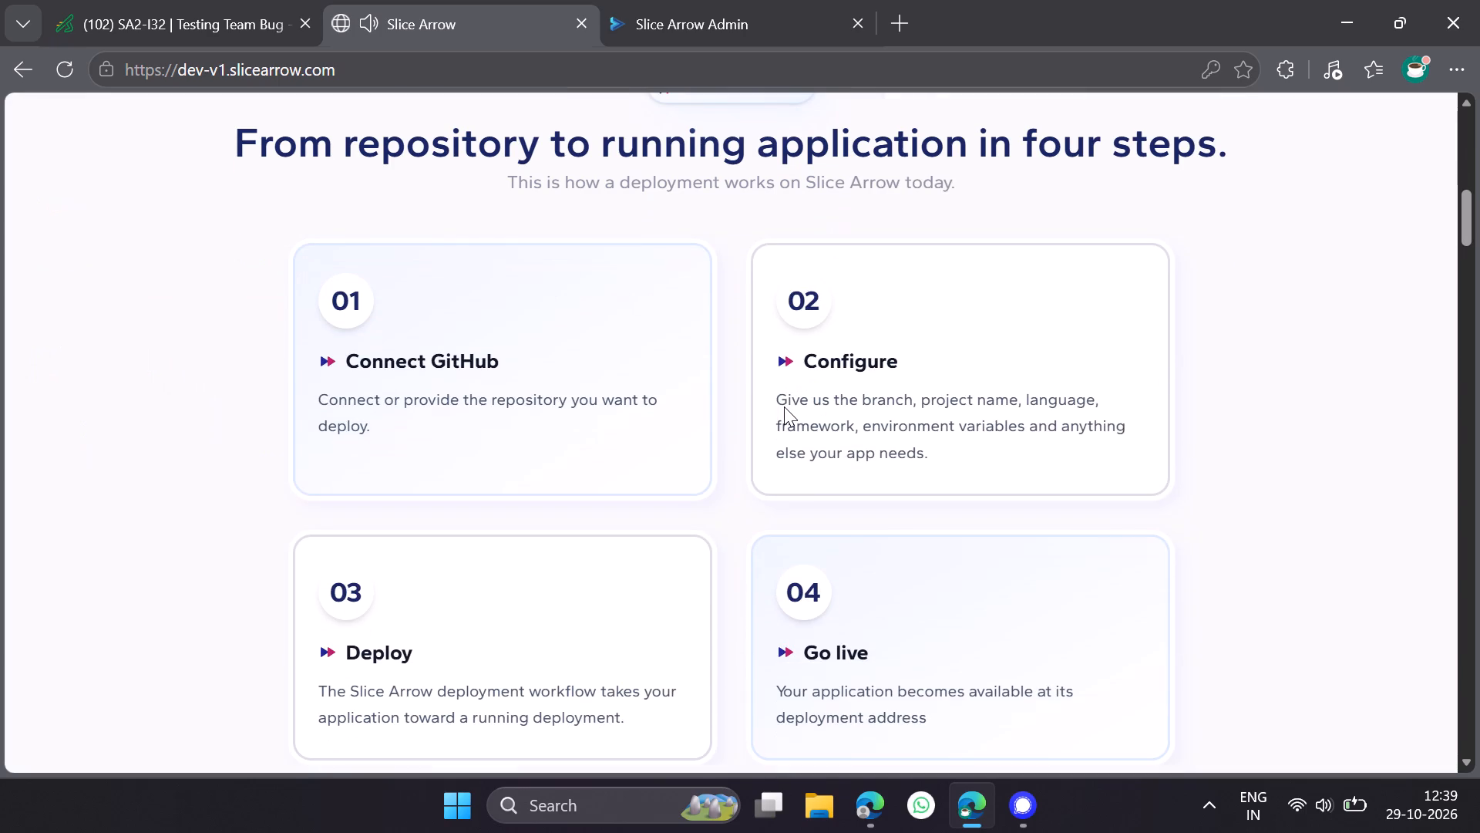
pyautogui.scroll(-3, 784, 406)
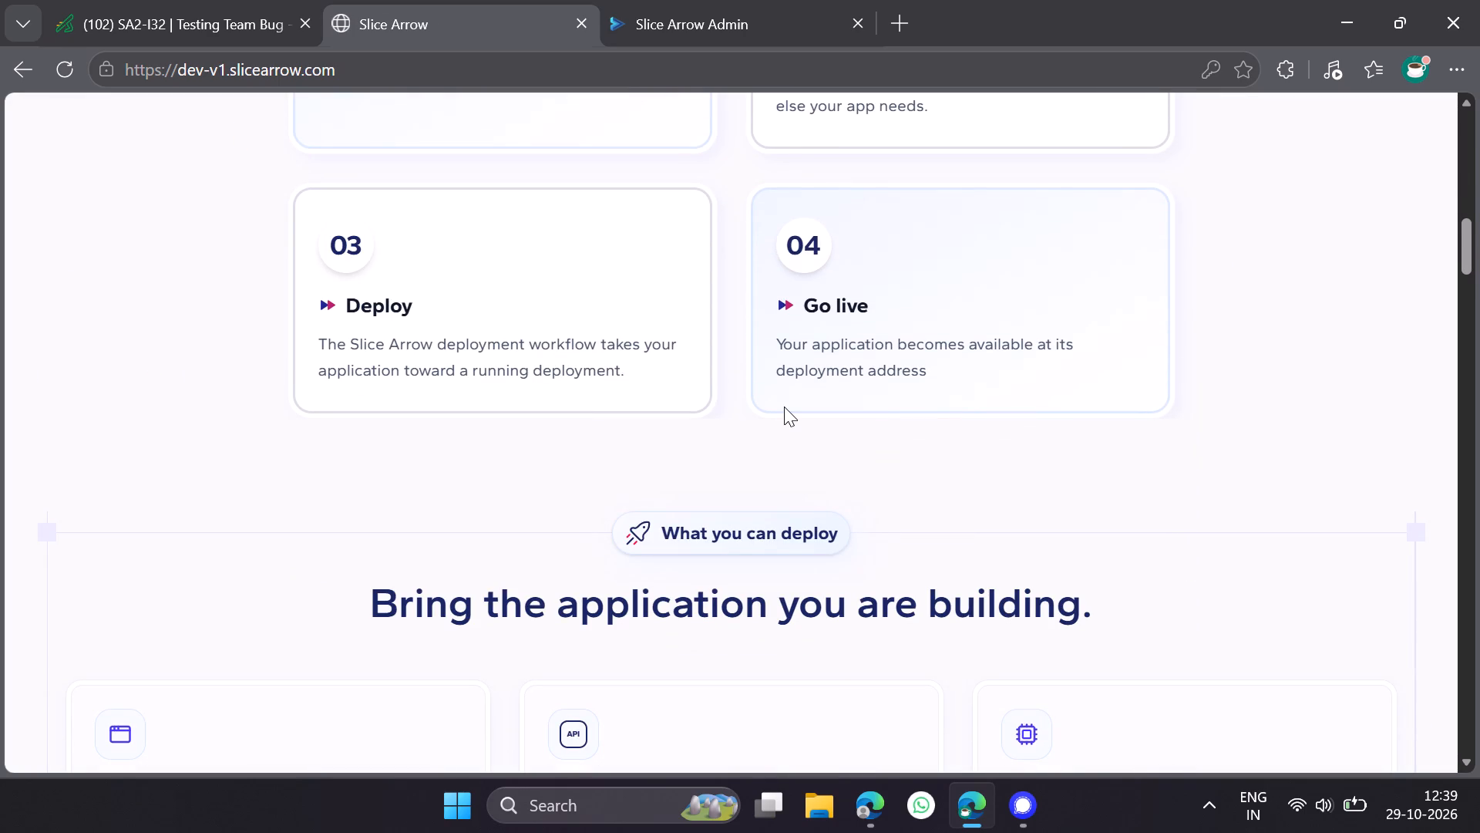
pyautogui.scroll(-8, 784, 406)
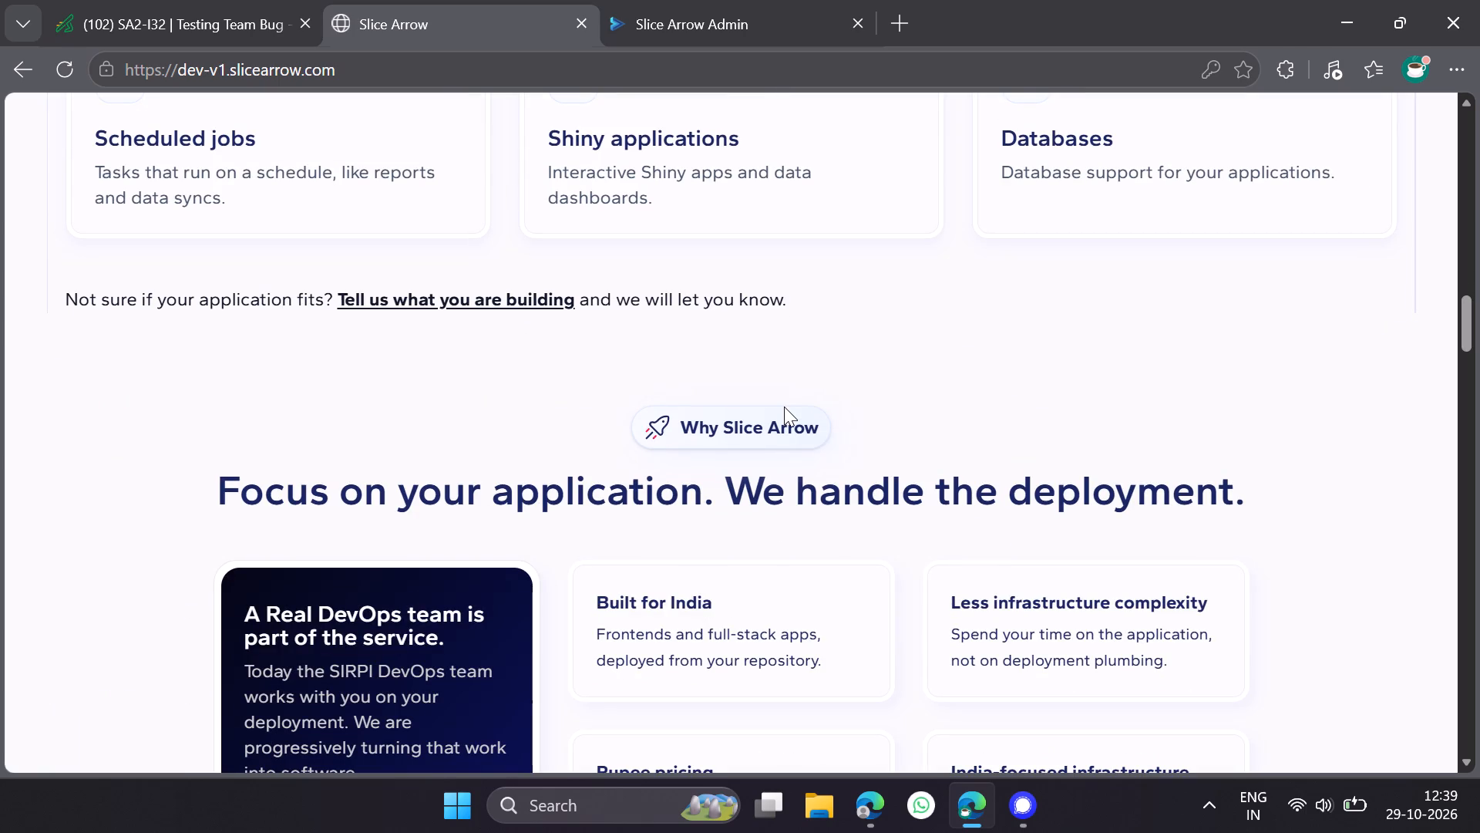
pyautogui.scroll(-14, 784, 406)
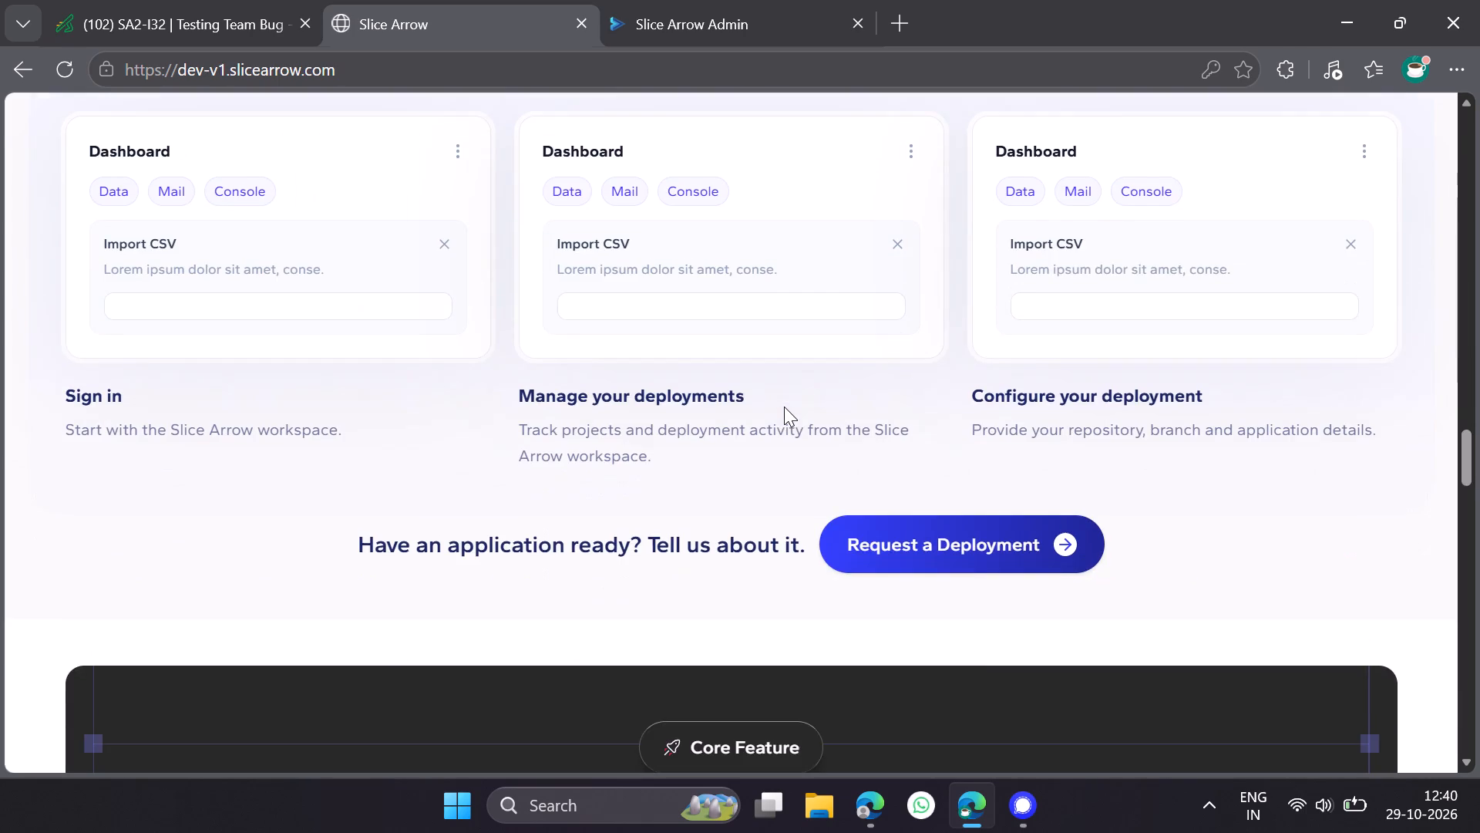
pyautogui.scroll(-8, 784, 406)
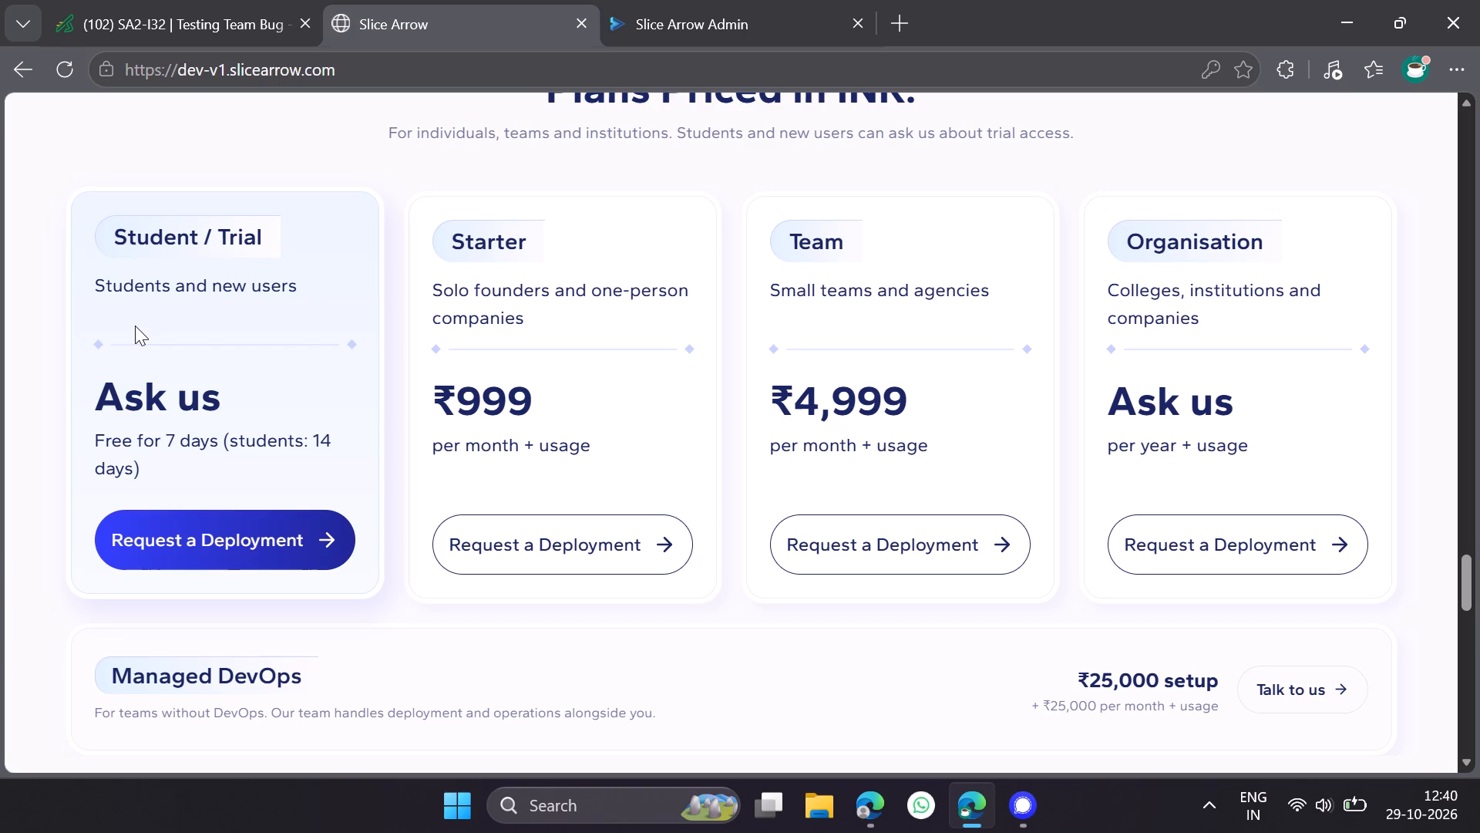
pyautogui.scroll(-16, 135, 325)
pyautogui.scroll(-8, 135, 325)
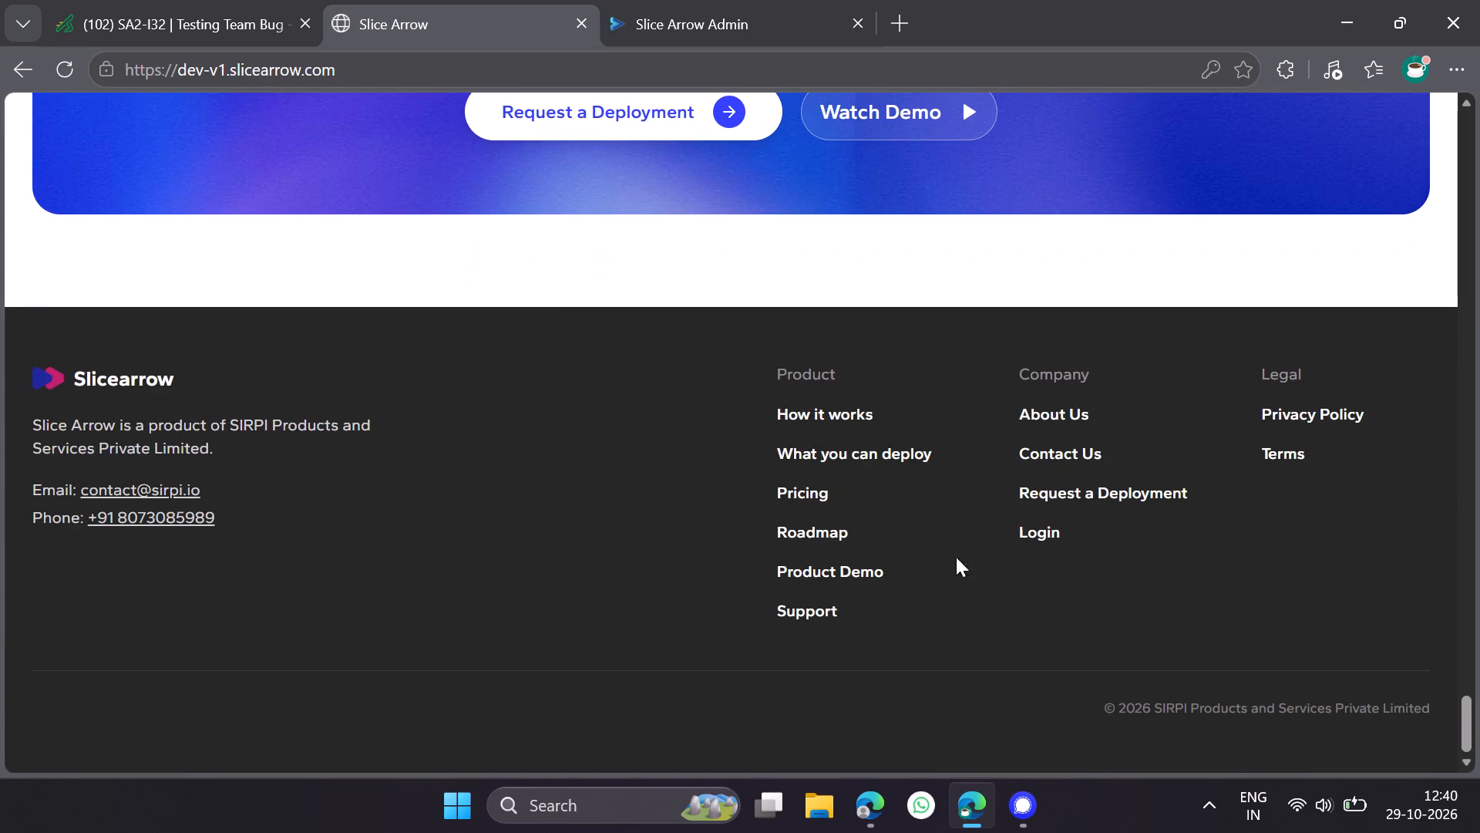
pyautogui.scroll(7, 835, 386)
pyautogui.scroll(-7, 835, 386)
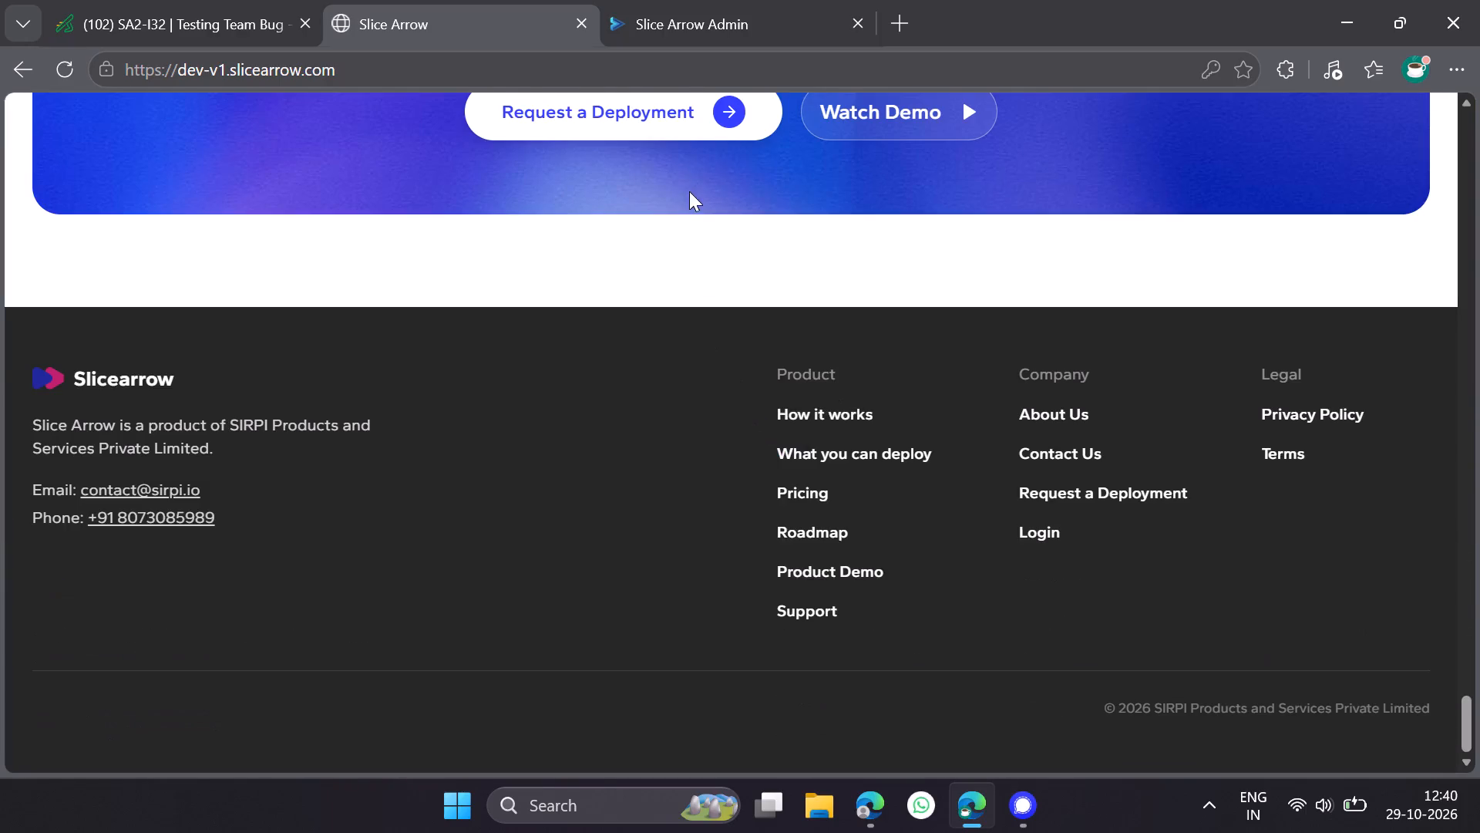
# Open the Request a Deployment form from the banner above the footer again and look over its fields.
pyautogui.scroll(1, 689, 187)
pyautogui.click(647, 238)
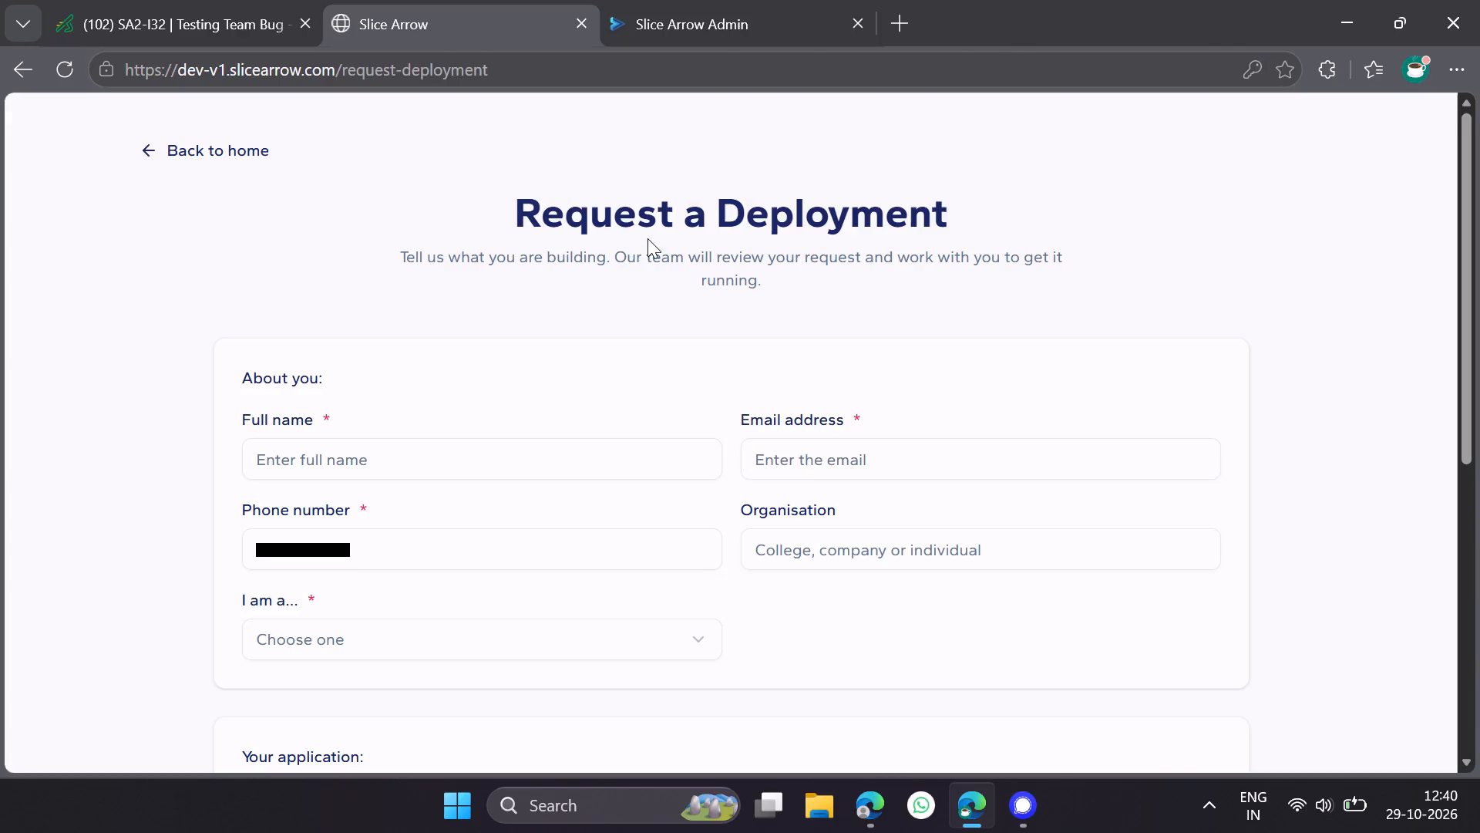
pyautogui.scroll(-1, 647, 238)
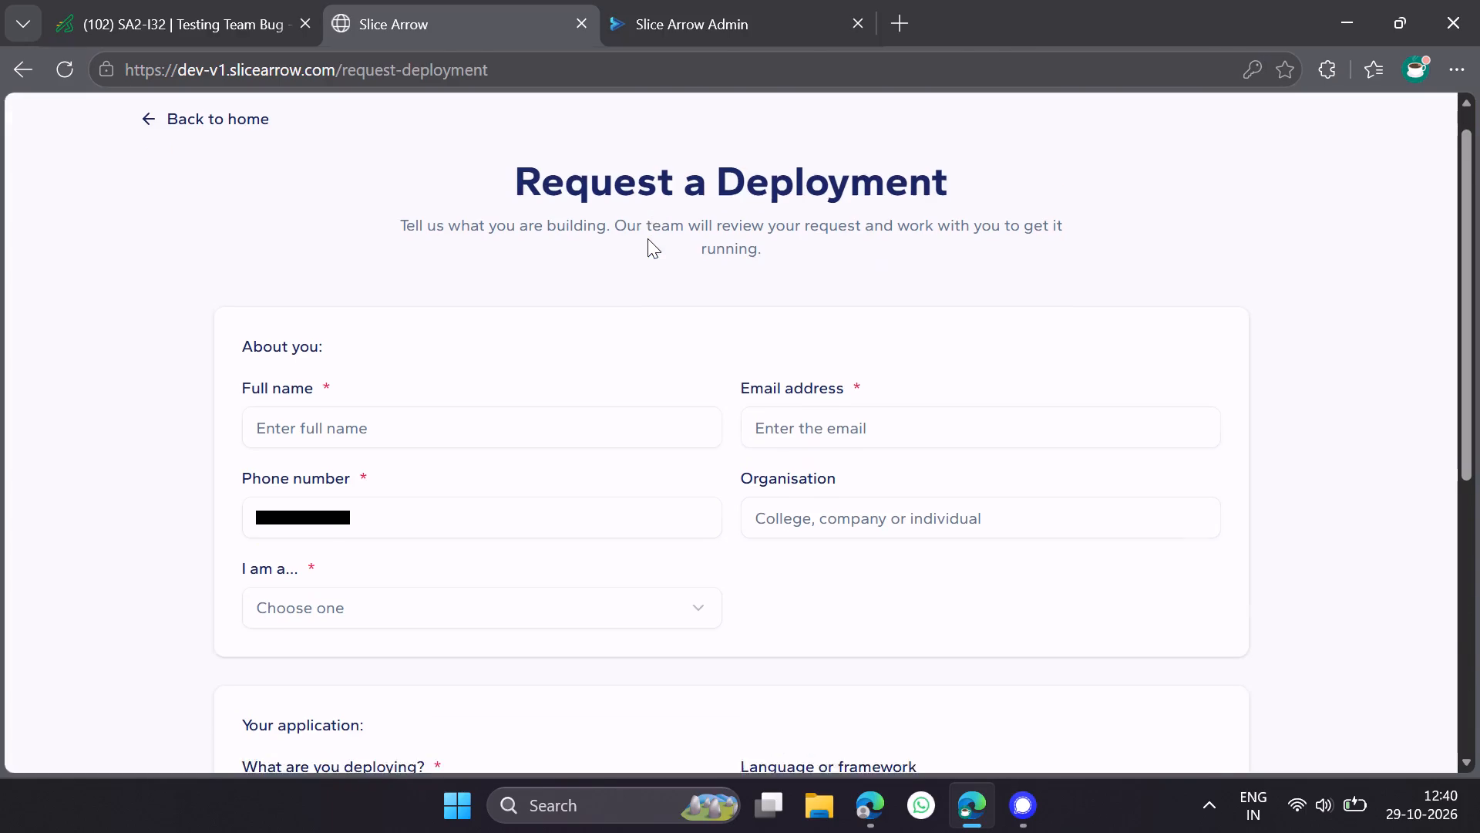
pyautogui.scroll(-2, 647, 238)
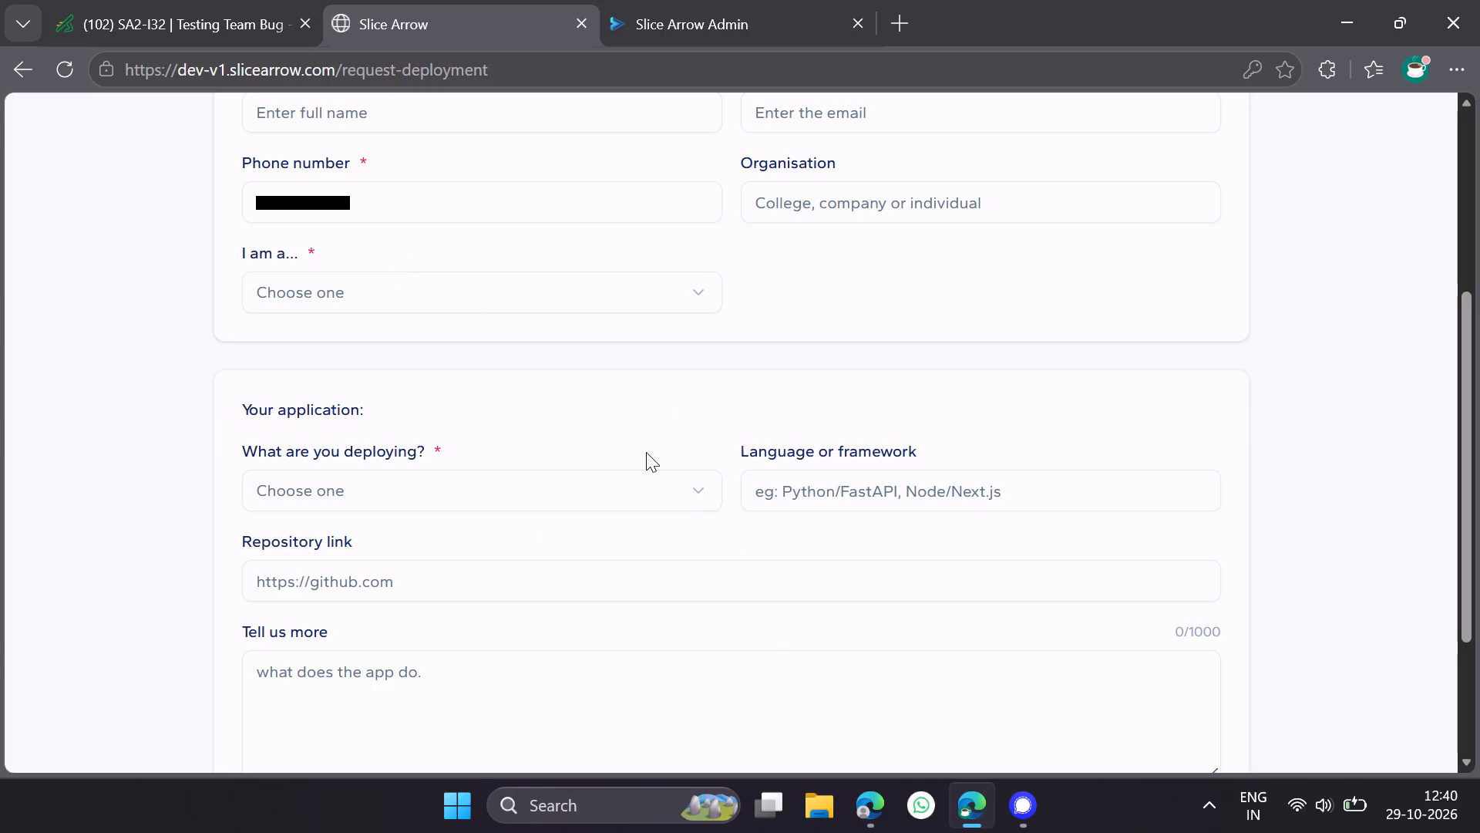
pyautogui.scroll(4, 646, 452)
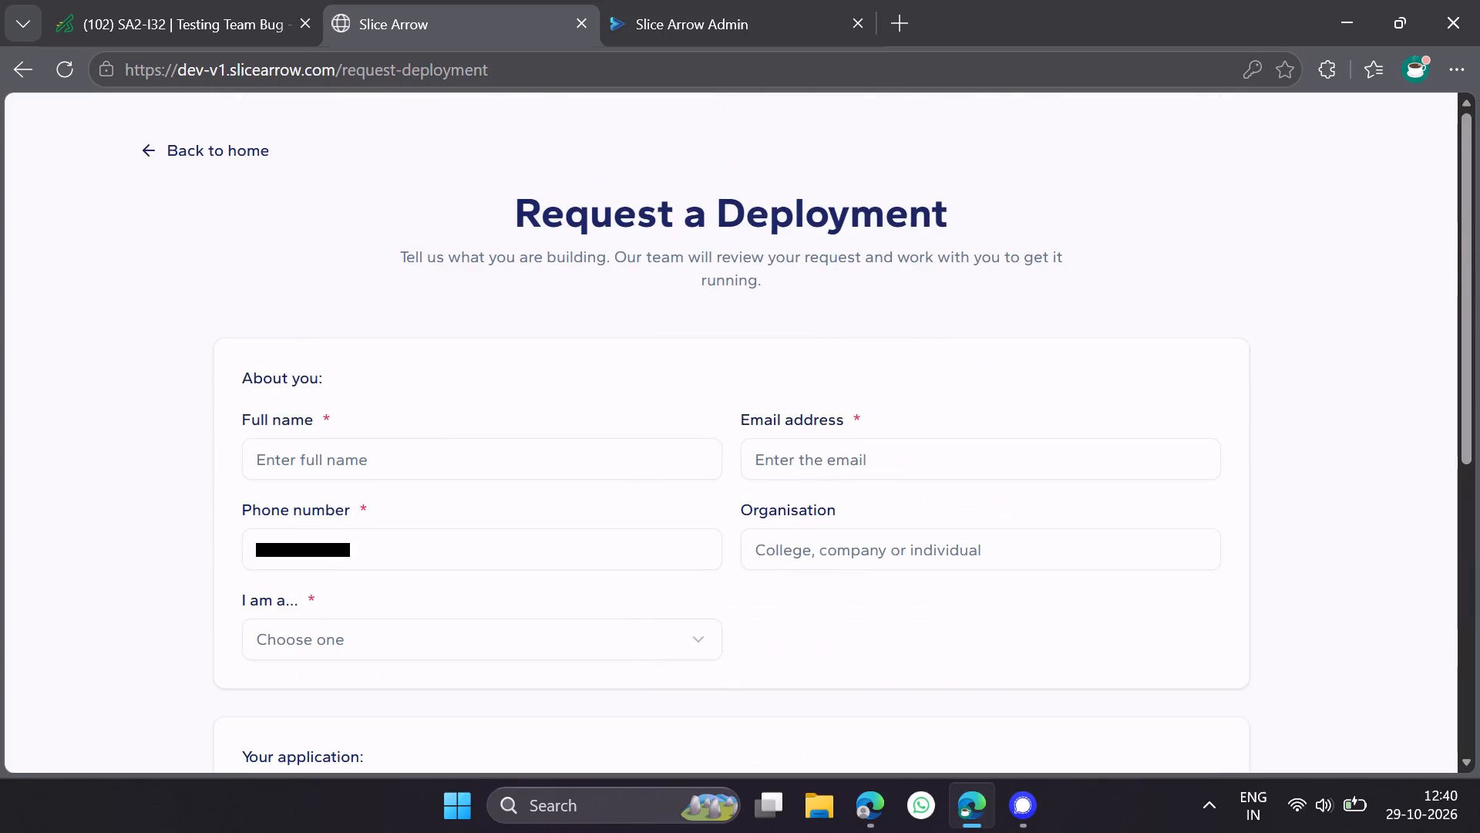
# Check the Request a Deployment form's application fields down to its submit area, and return through the "Back to home" link.
pyautogui.scroll(-7, 646, 452)
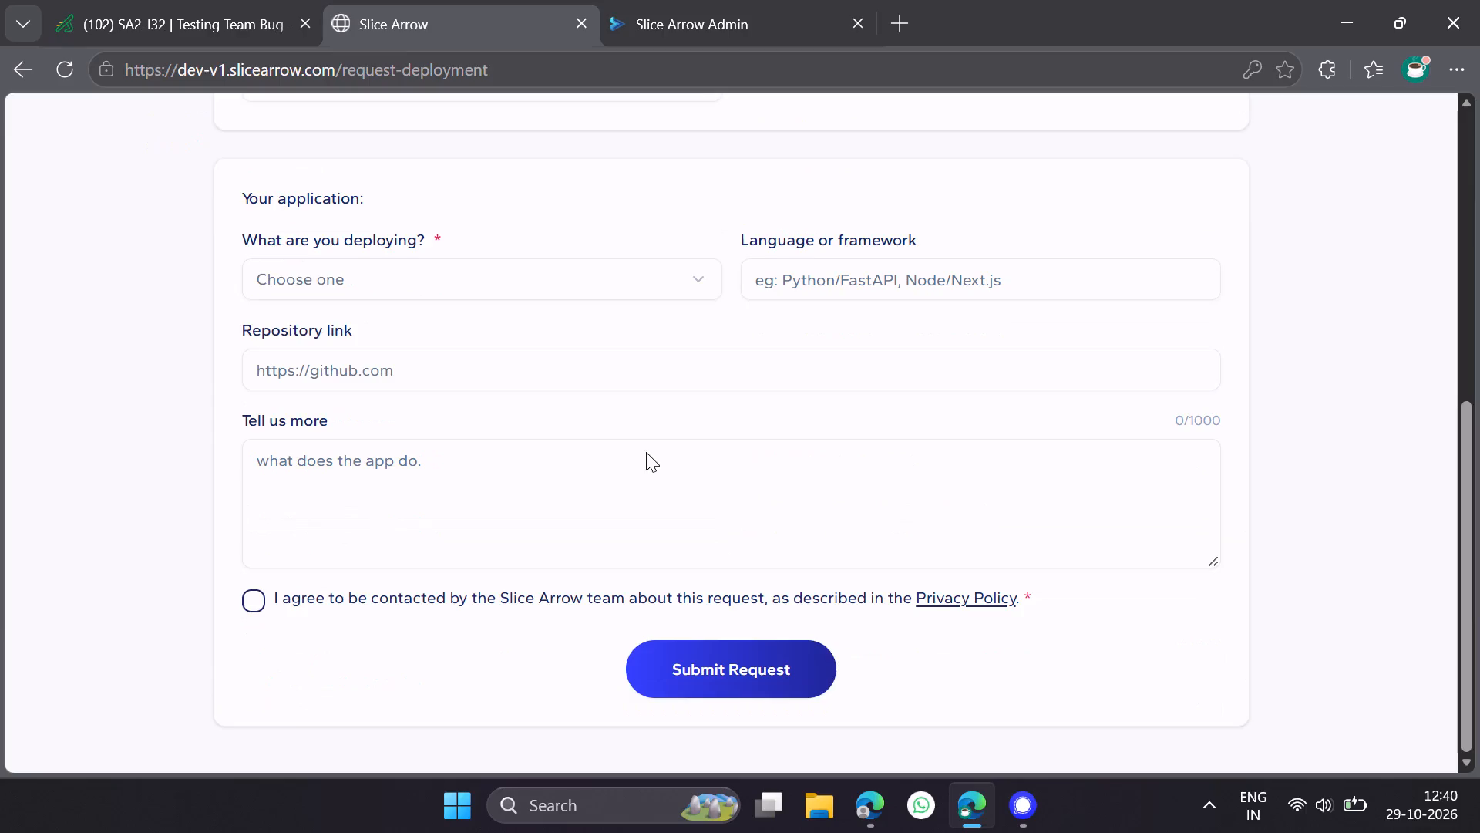
pyautogui.scroll(4, 646, 452)
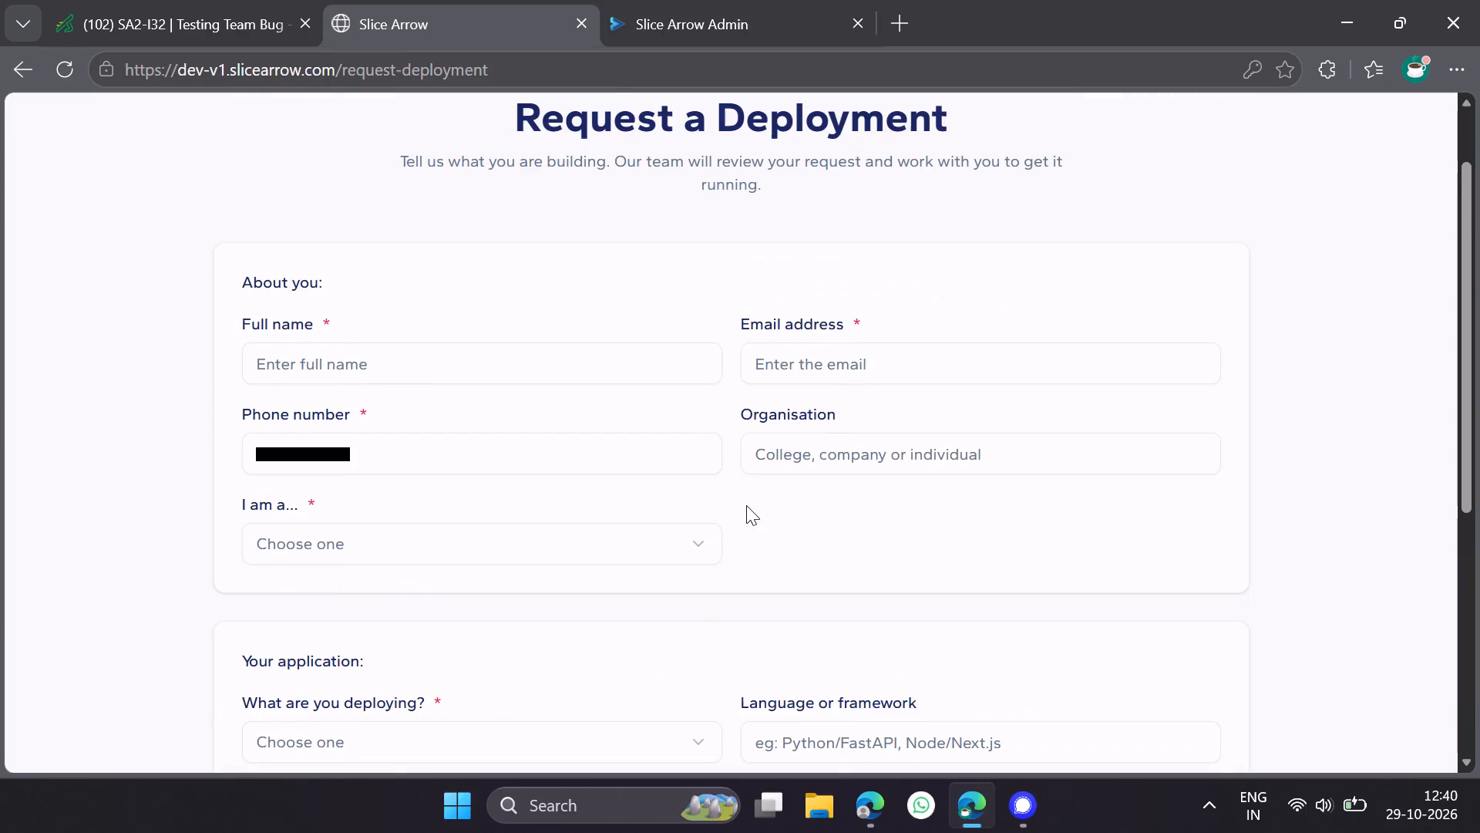
pyautogui.scroll(4, 183, 228)
pyautogui.click(185, 133)
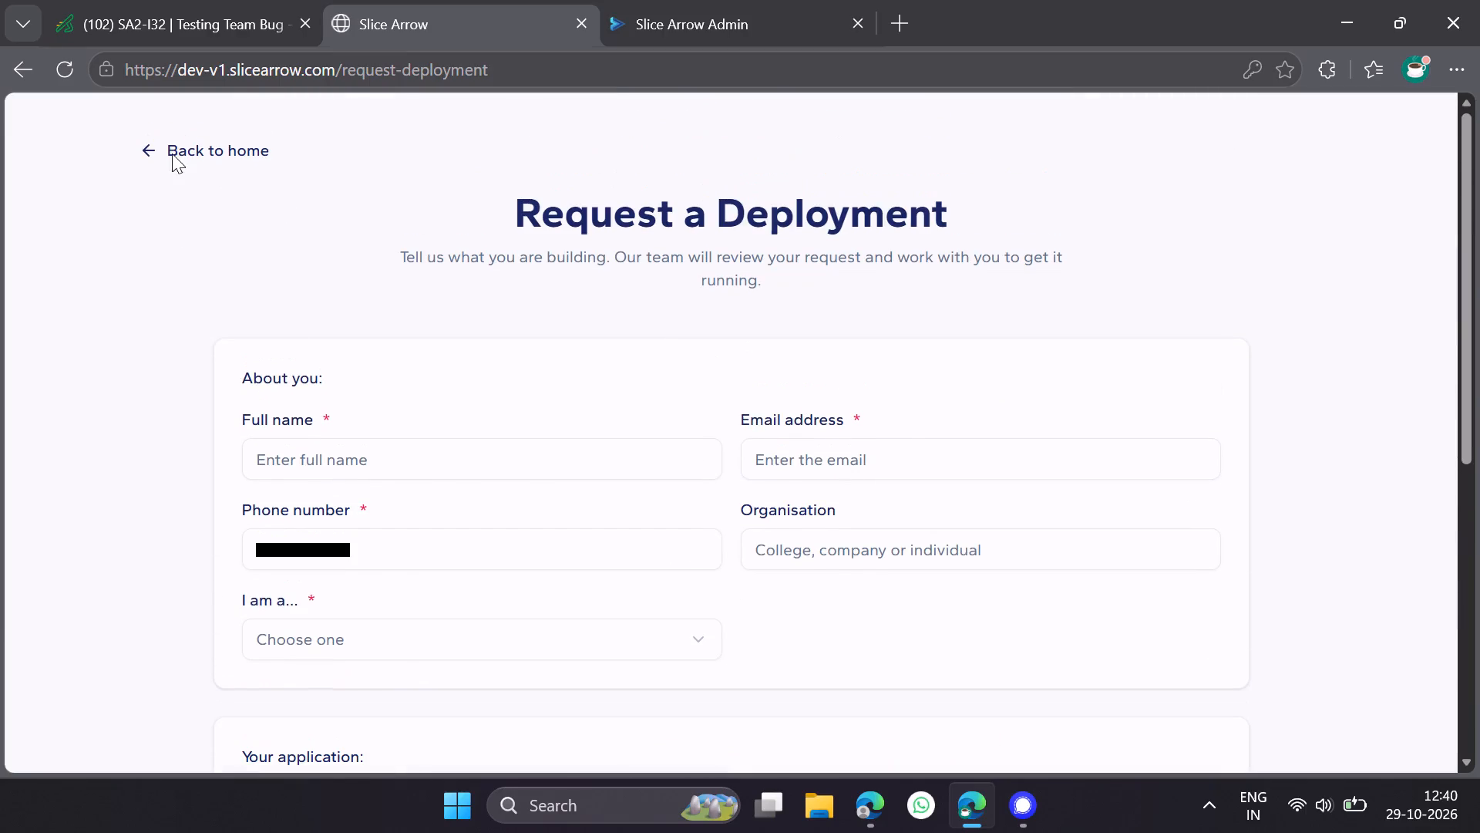
pyautogui.click(172, 154)
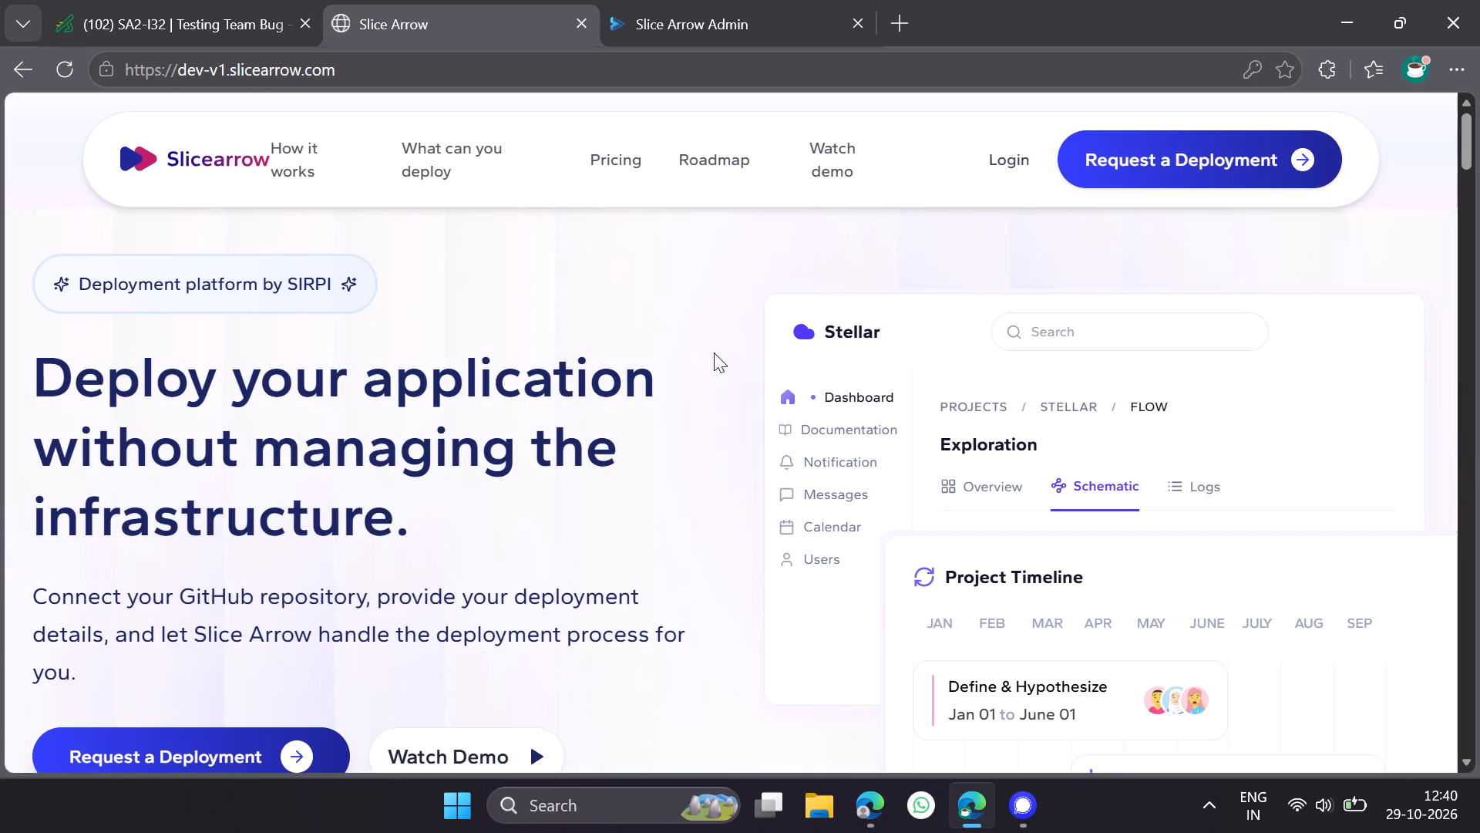
# Switch to the Zoho Sprints footer hyperlinks bug and reread its description and earlier comments.
pyautogui.click(676, 0)
pyautogui.click(494, 8)
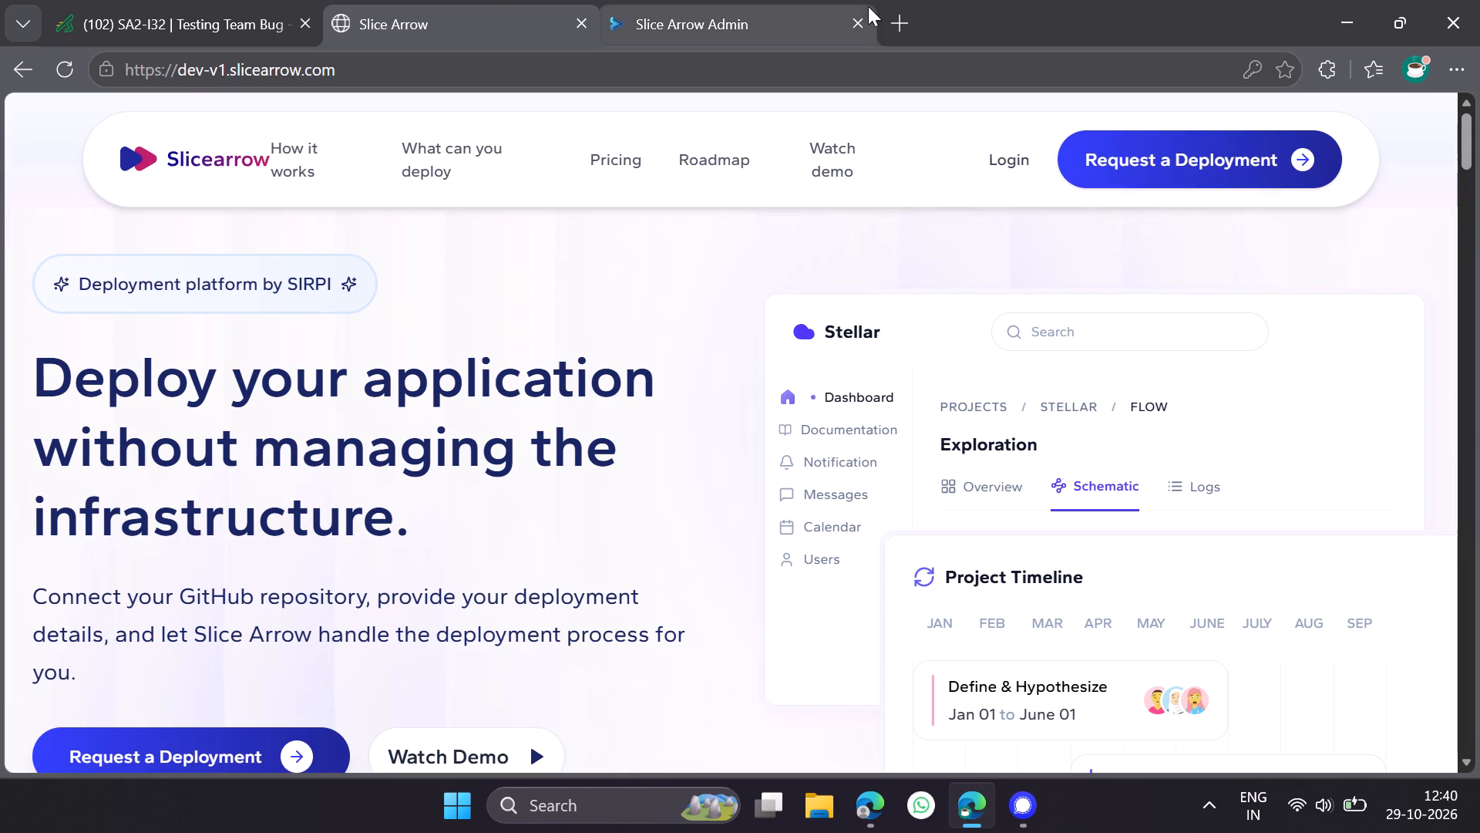
pyautogui.click(731, 0)
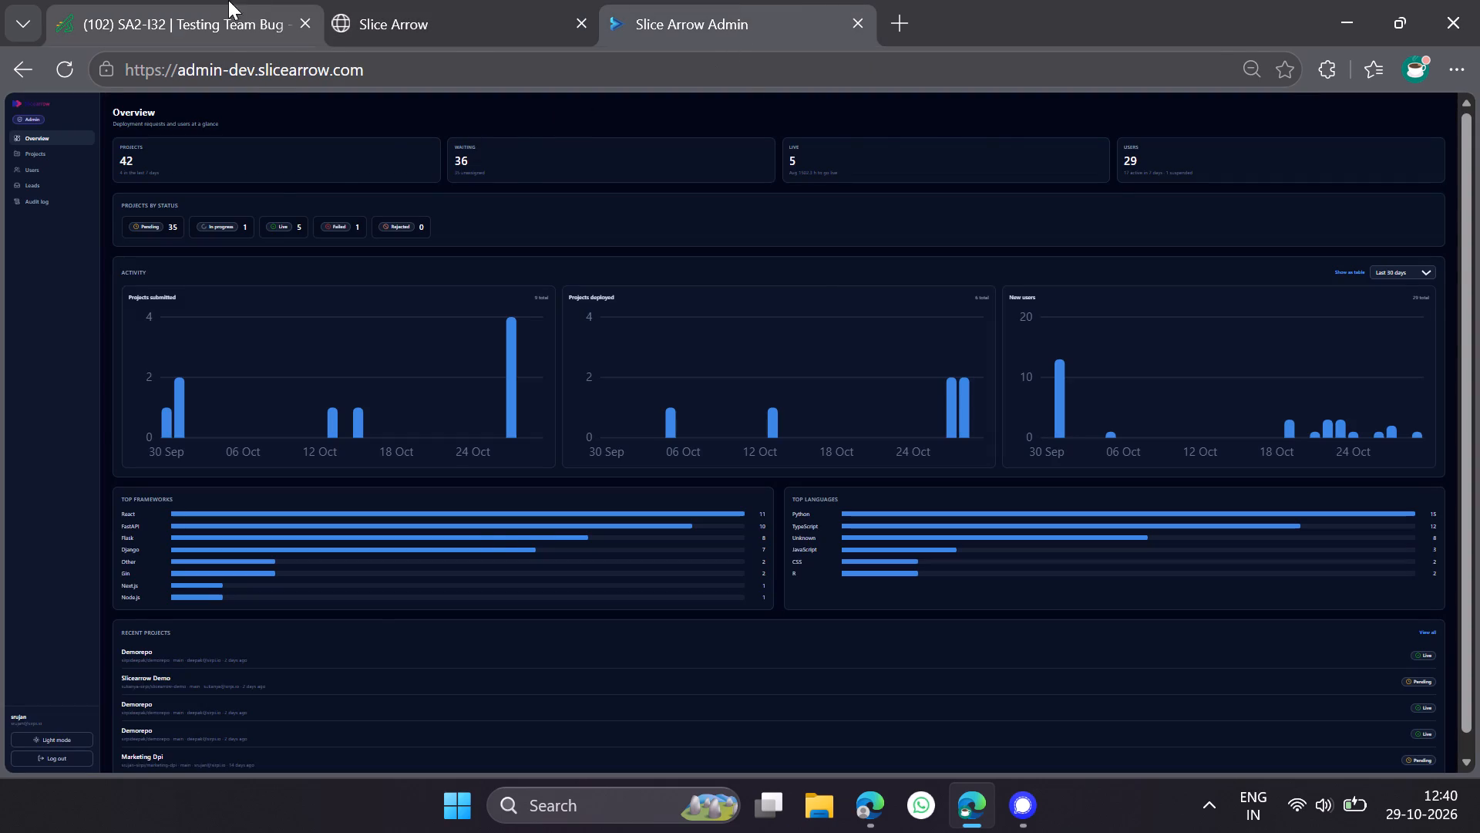
pyautogui.click(216, 0)
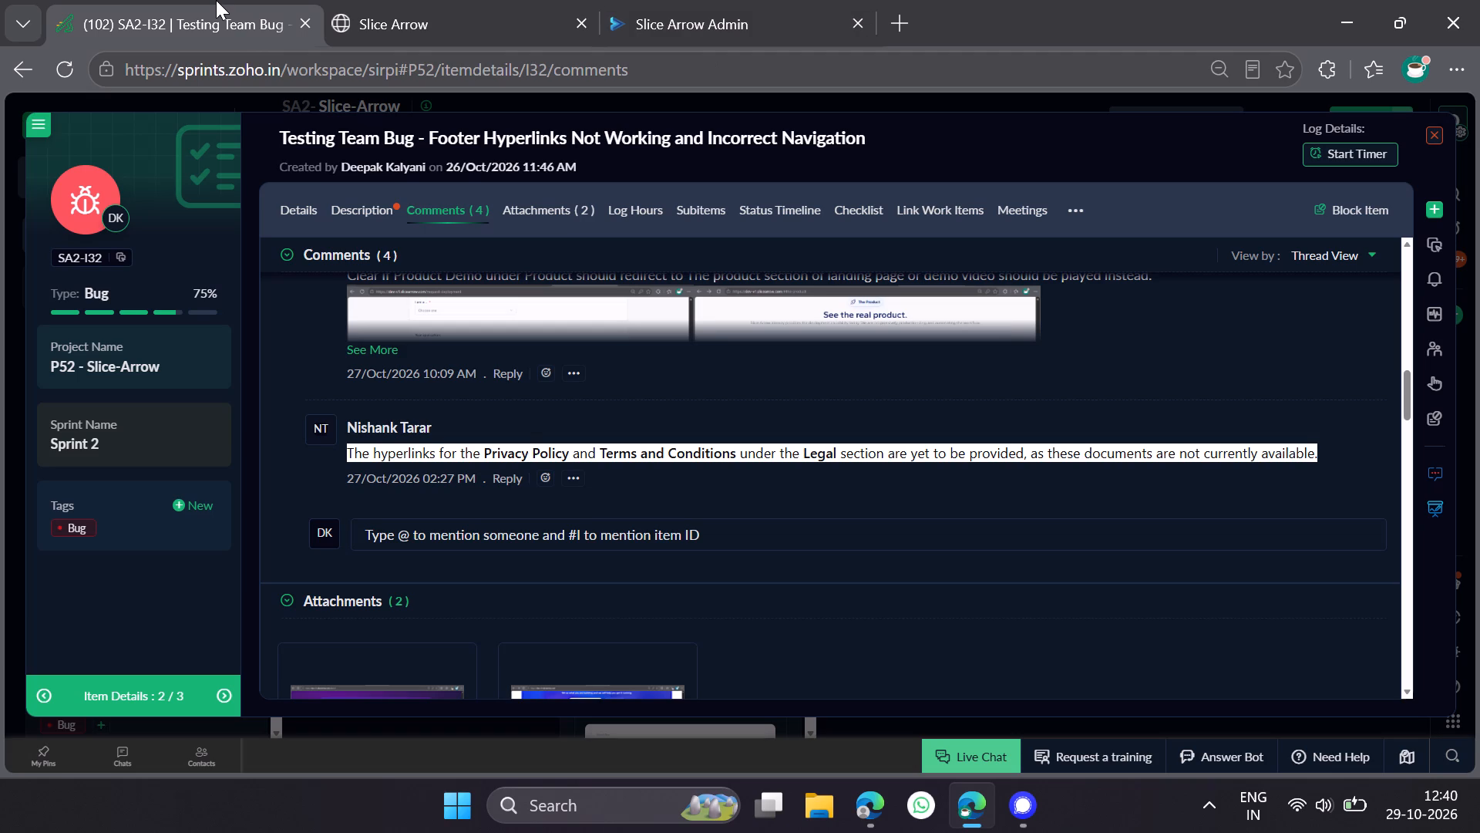
pyautogui.scroll(5, 525, 433)
pyautogui.scroll(-1, 525, 433)
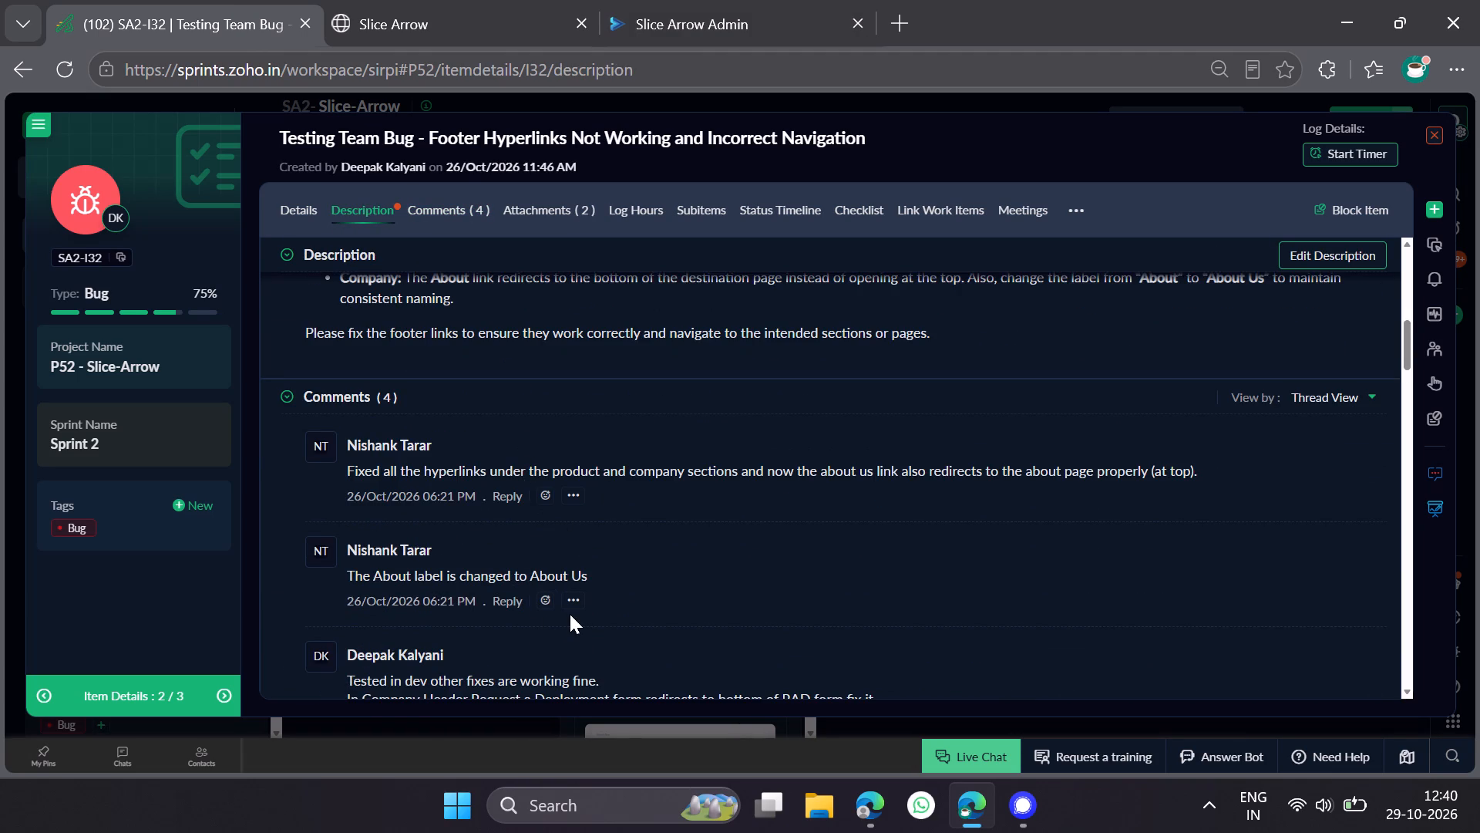
pyautogui.scroll(-1, 570, 614)
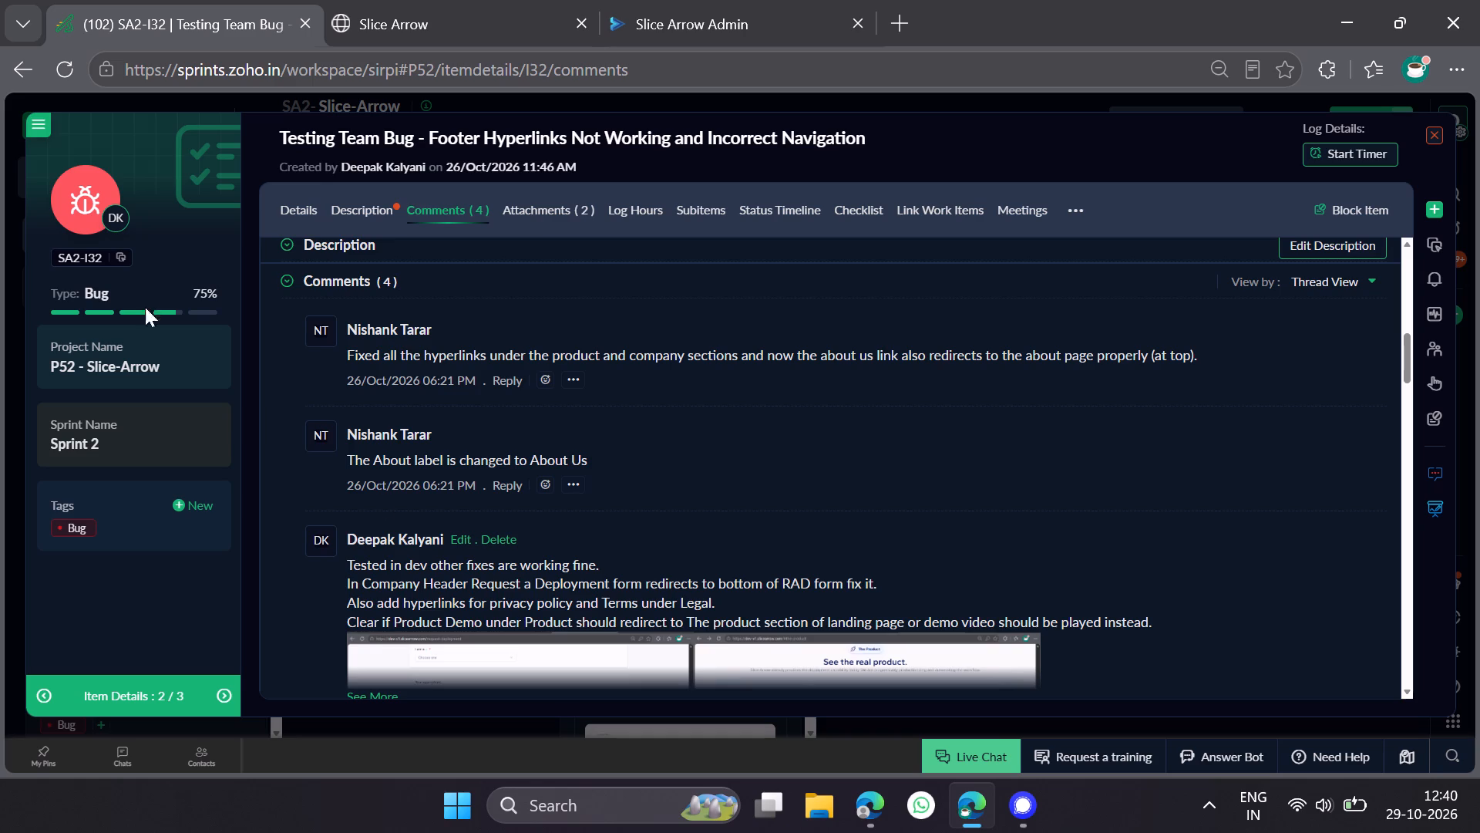
# Test the "Request a Deployment" link in the Slice Arrow footer's Company column and return through the form's "Back to home" link.
pyautogui.click(442, 0)
pyautogui.scroll(-20, 910, 521)
pyautogui.scroll(-3, 910, 521)
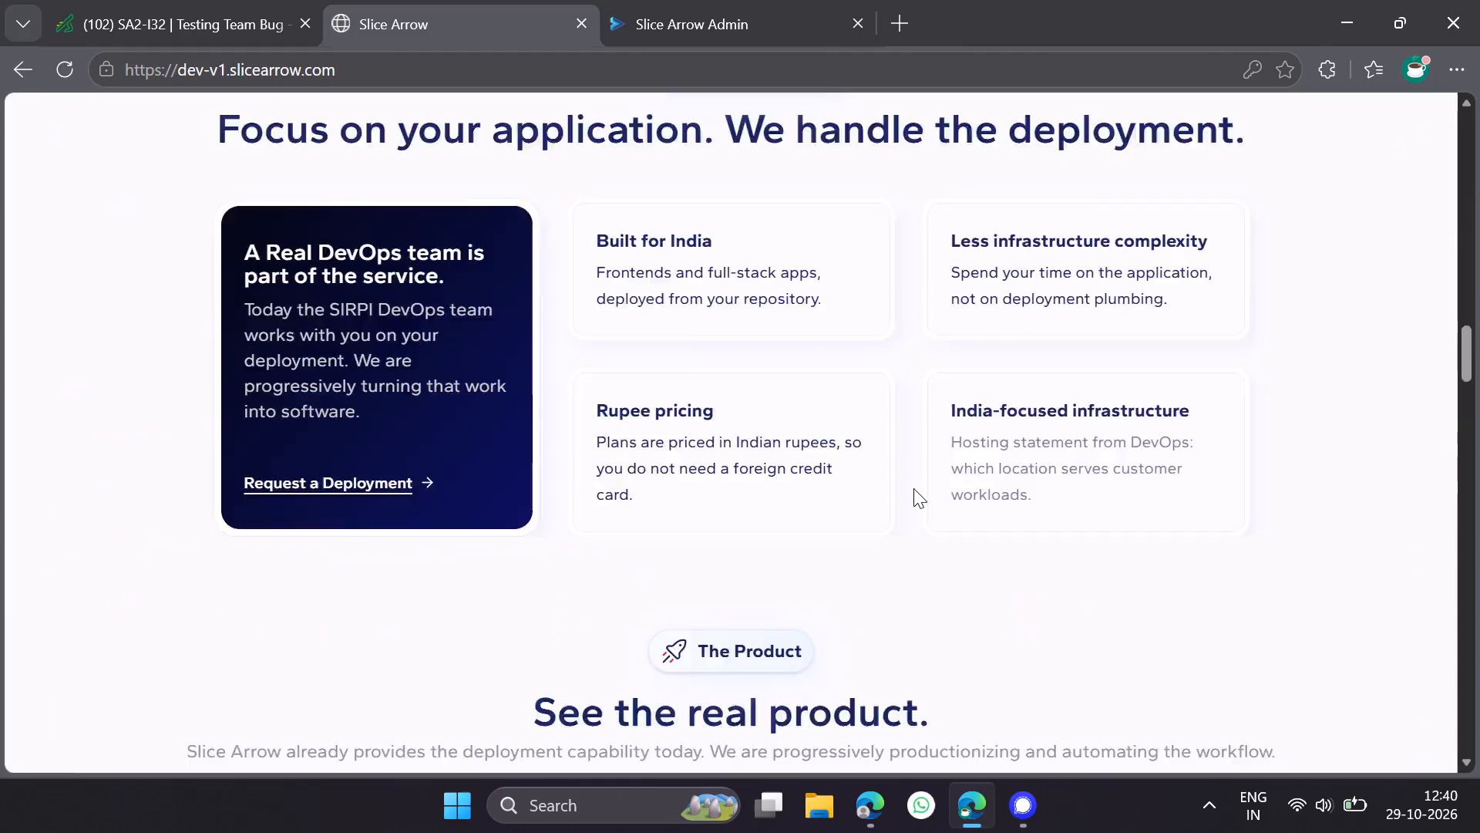
pyautogui.scroll(-20, 913, 488)
pyautogui.scroll(-20, 913, 488)
pyautogui.scroll(-2, 913, 488)
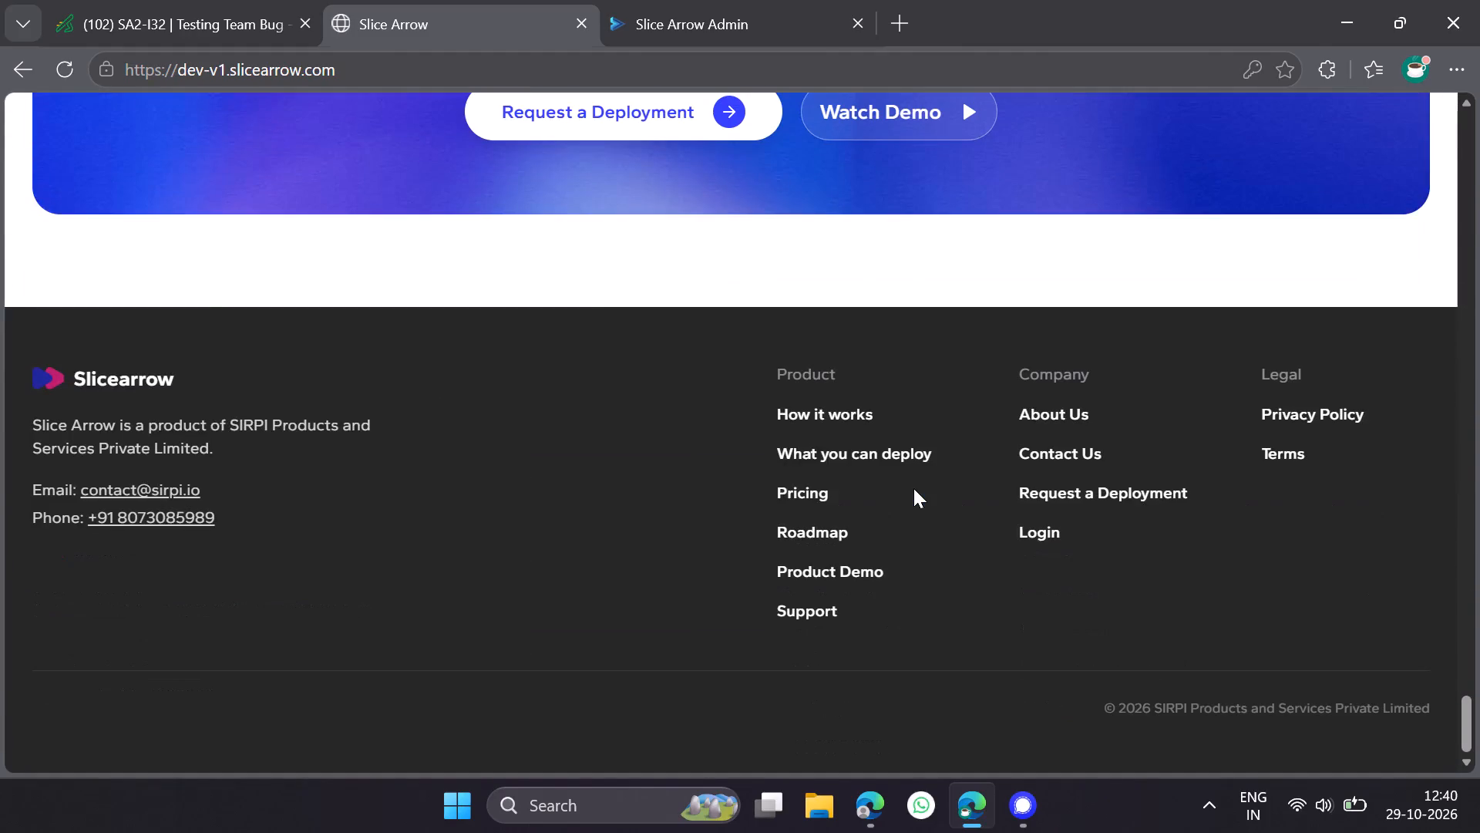
pyautogui.click(1074, 494)
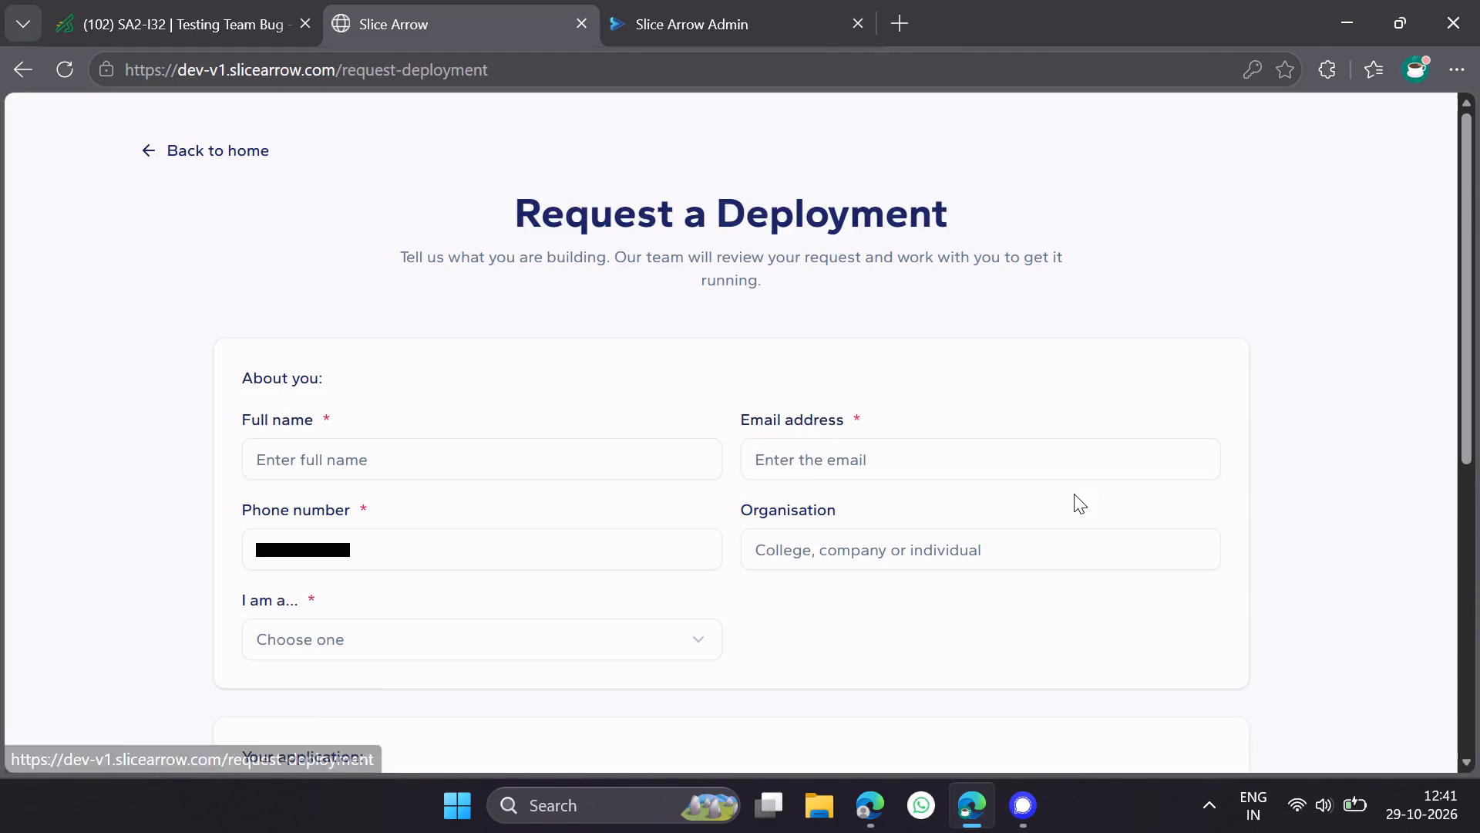
pyautogui.click(172, 149)
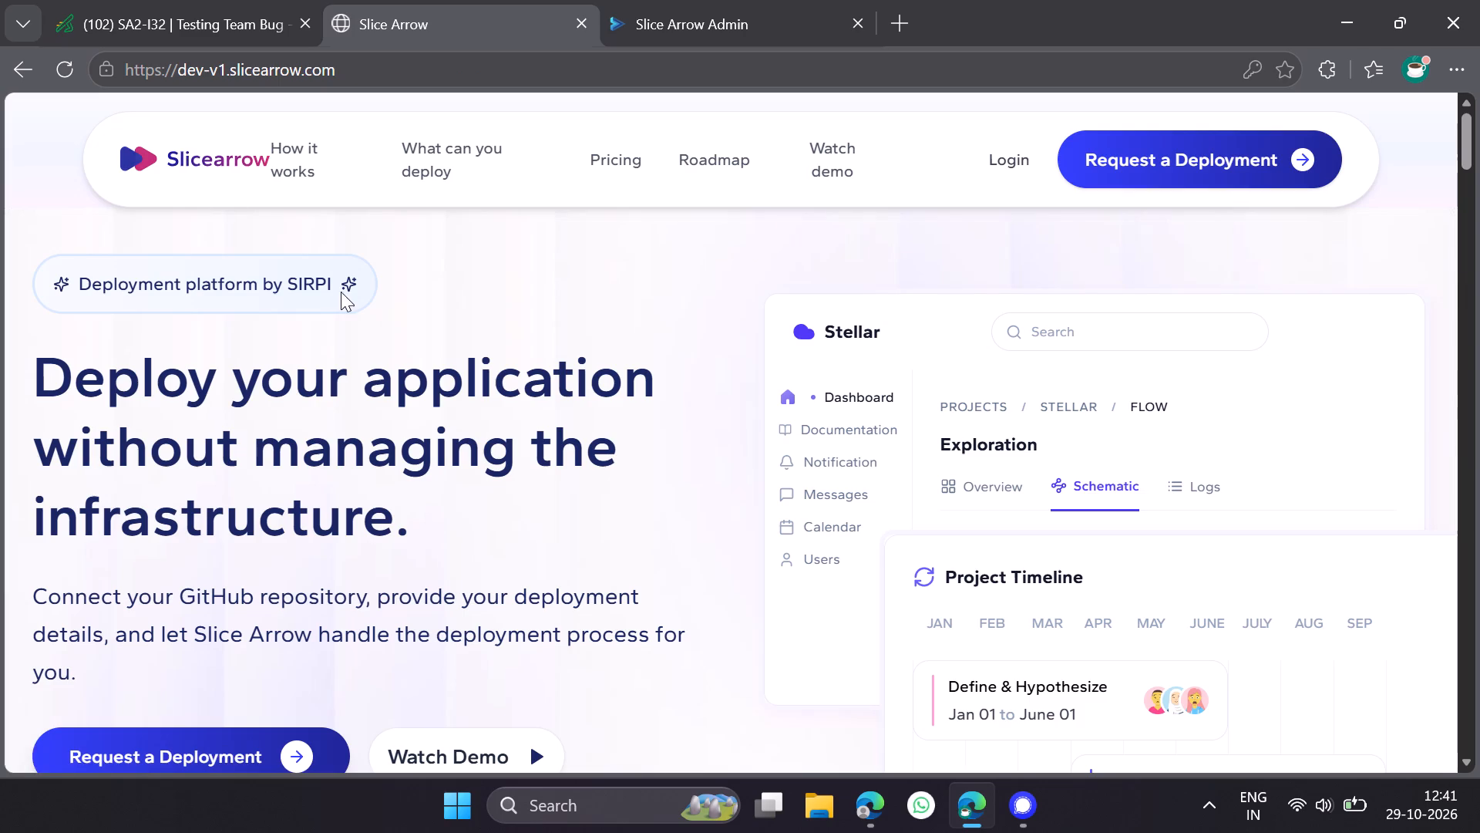
# Expand the earlier testing comment in the Zoho Sprints bug to view its full screenshots.
pyautogui.click(177, 0)
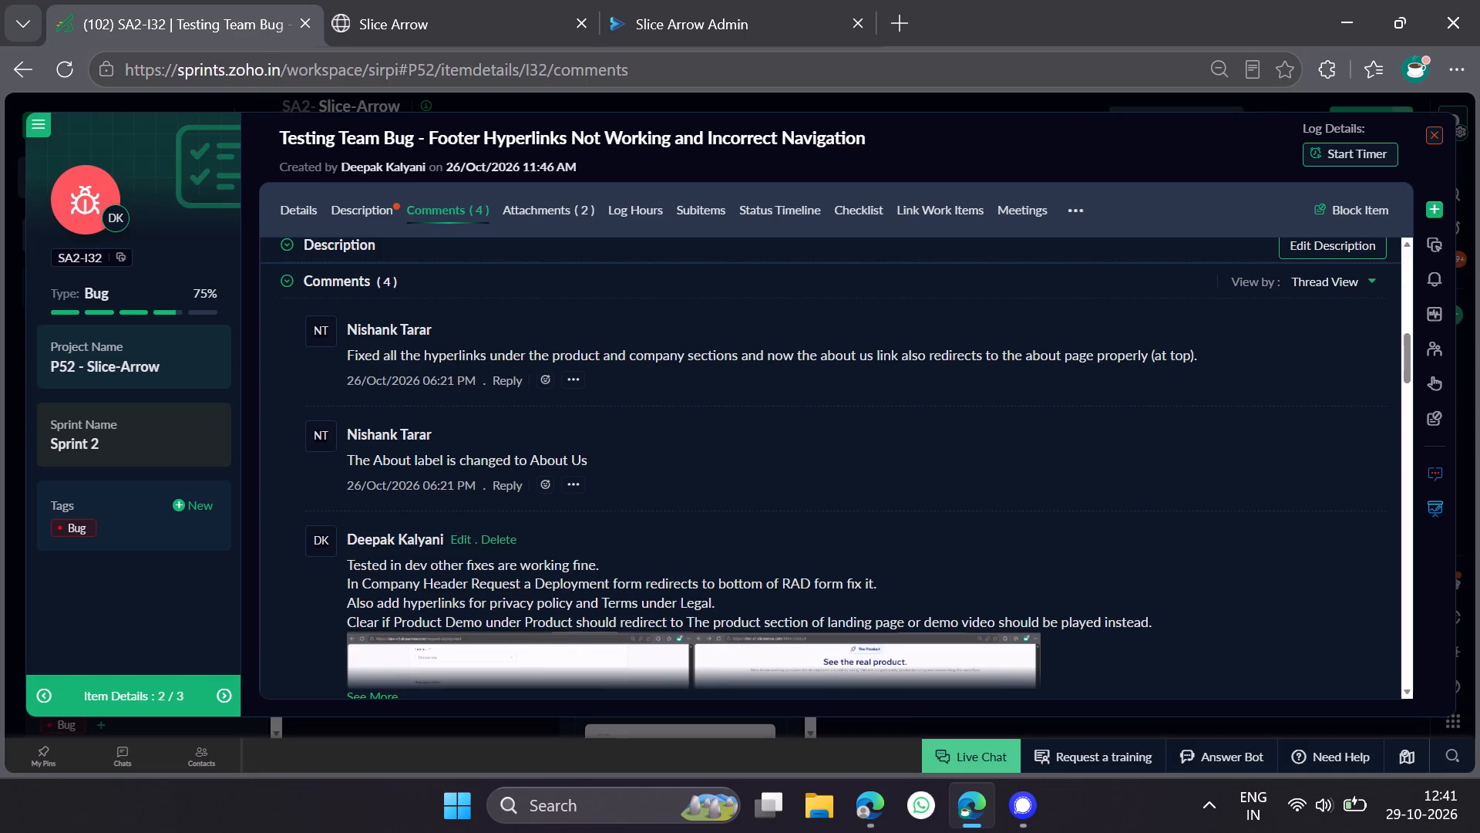
pyautogui.scroll(-2, 524, 652)
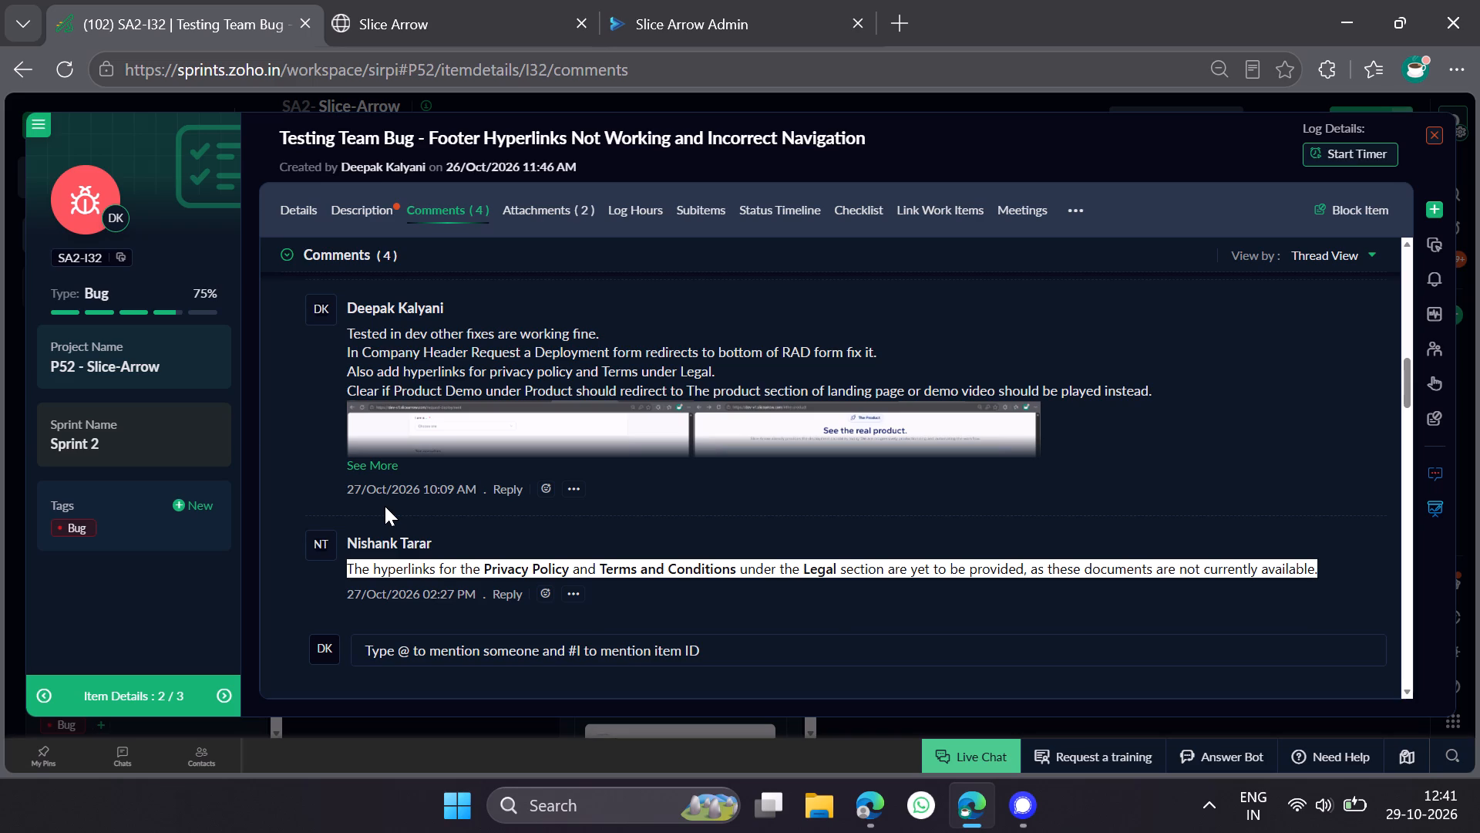
pyautogui.click(373, 464)
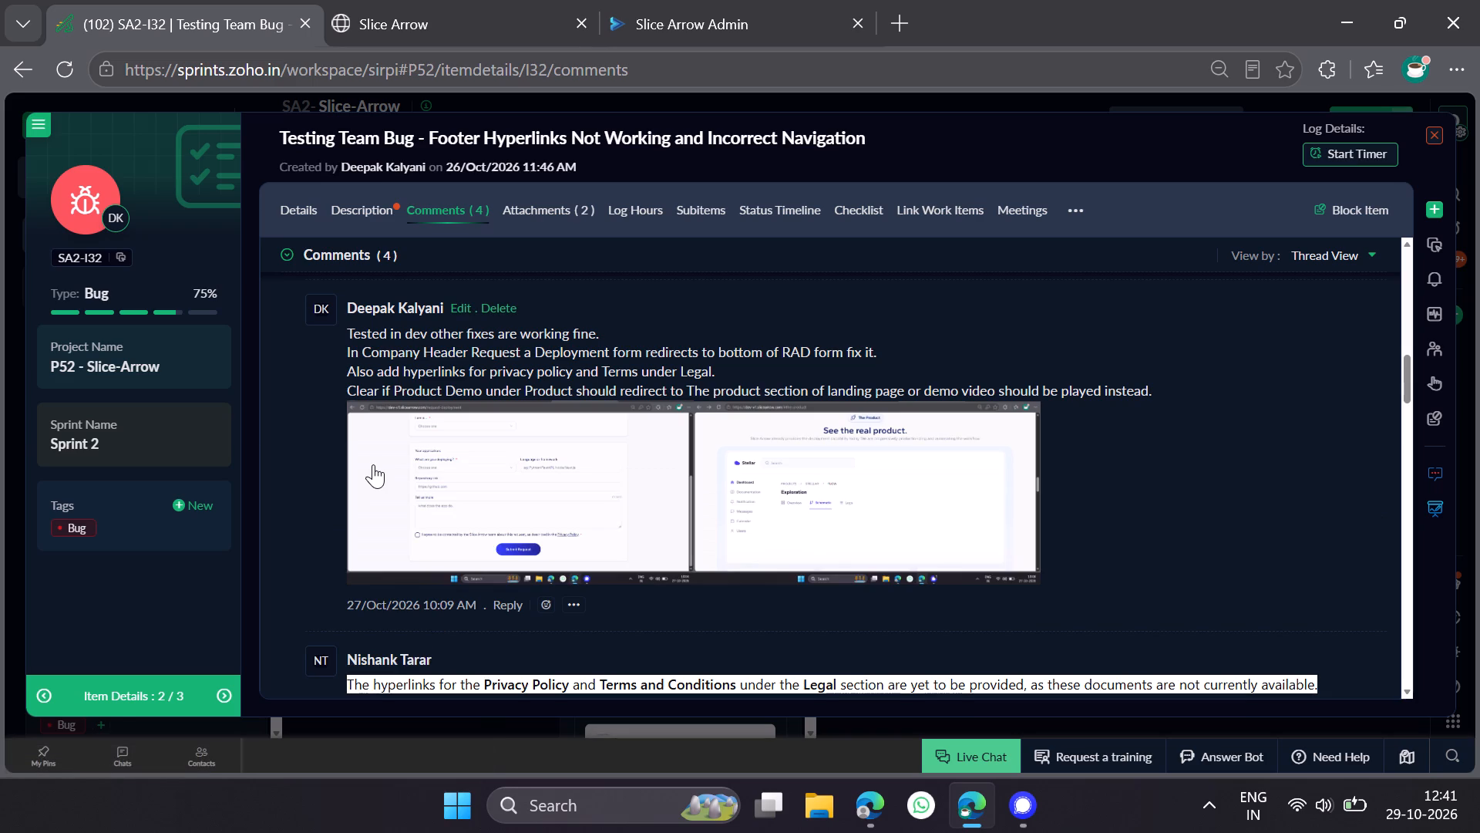
# Test the "Product Demo" link in the Slice Arrow footer's Product column and go back down to the footer.
pyautogui.click(340, 0)
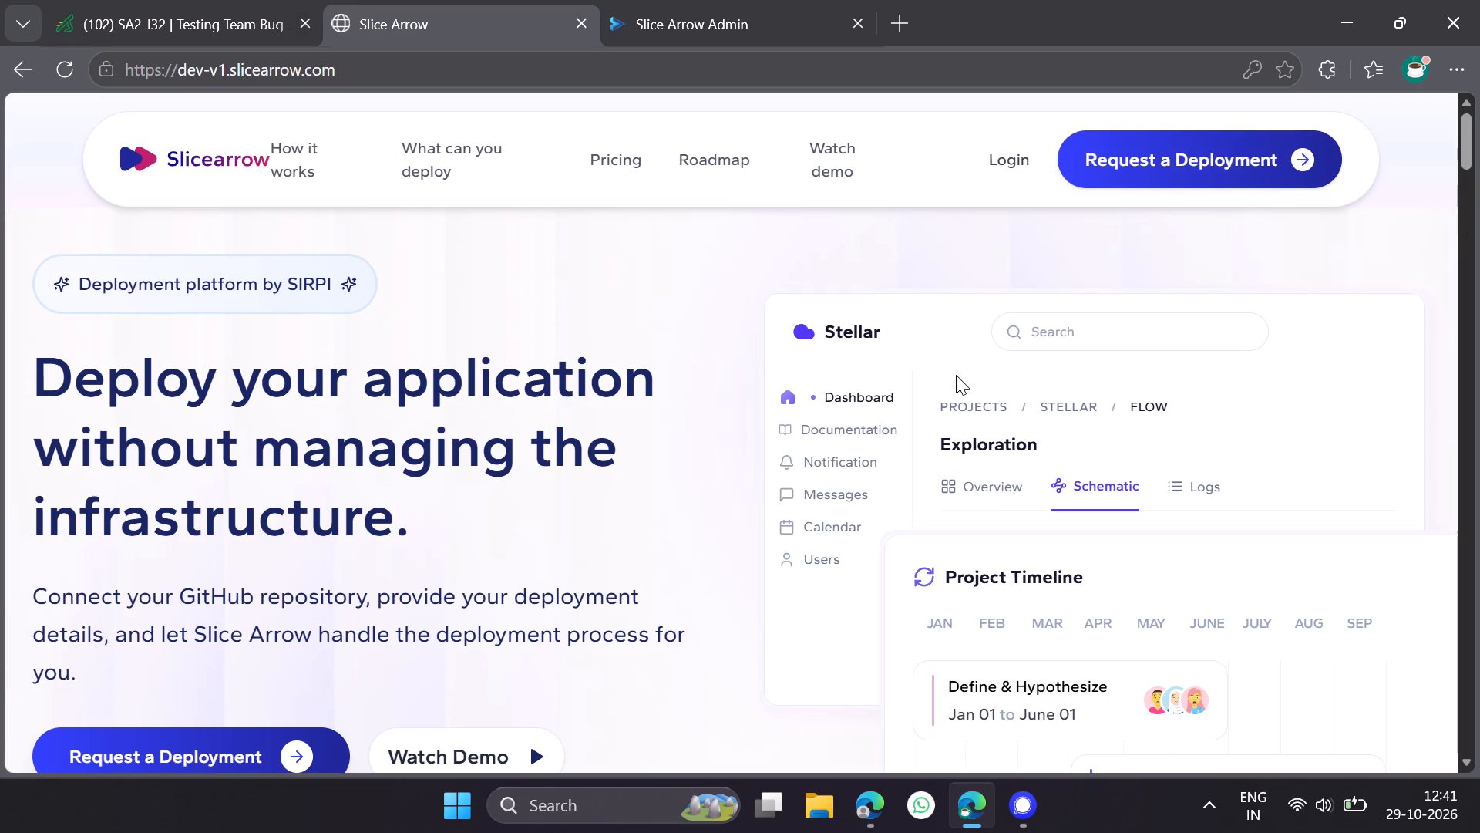
pyautogui.moveTo(1467, 133); pyautogui.dragTo(1479, 757)
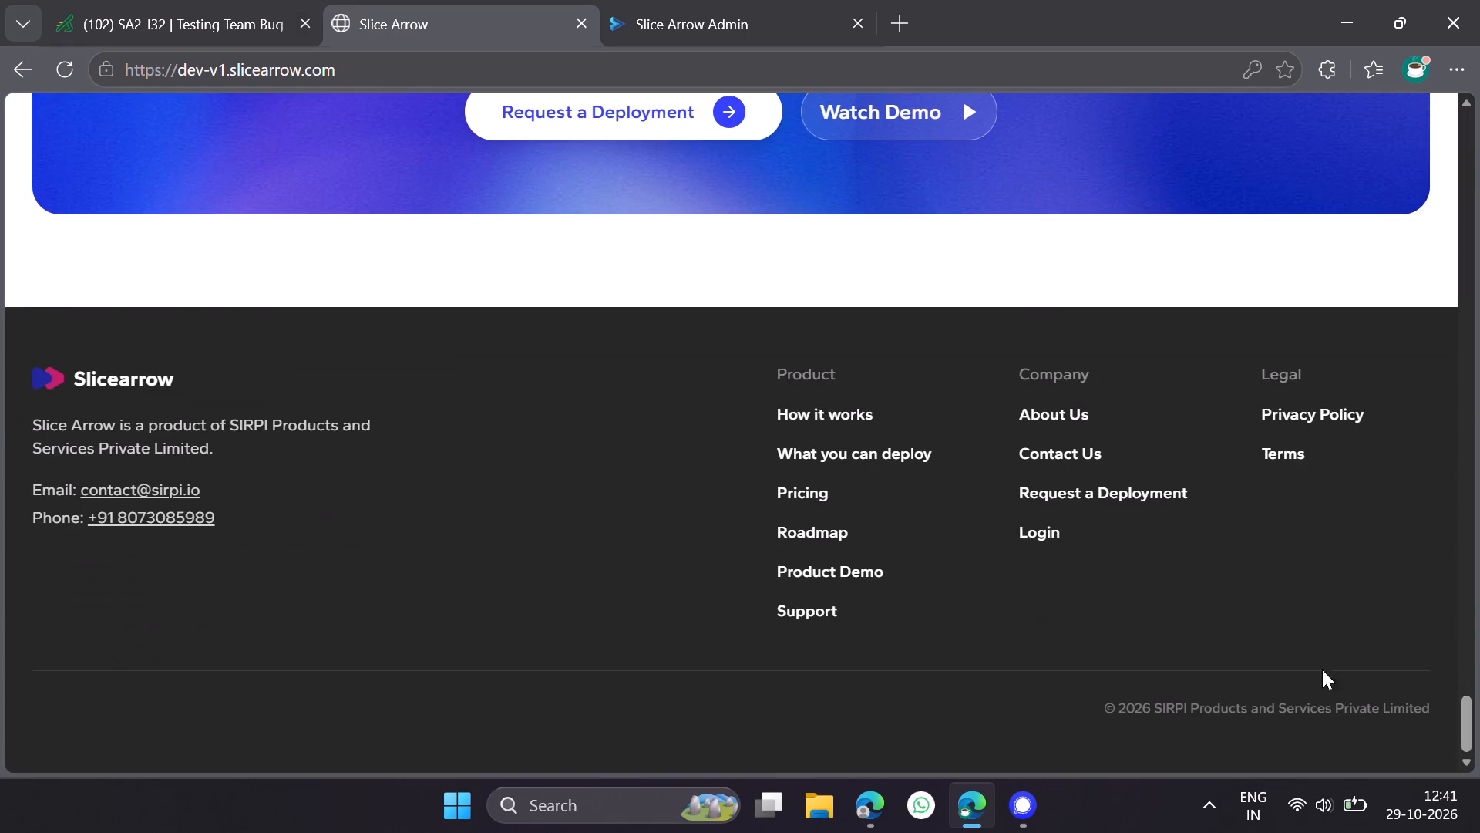
pyautogui.click(844, 576)
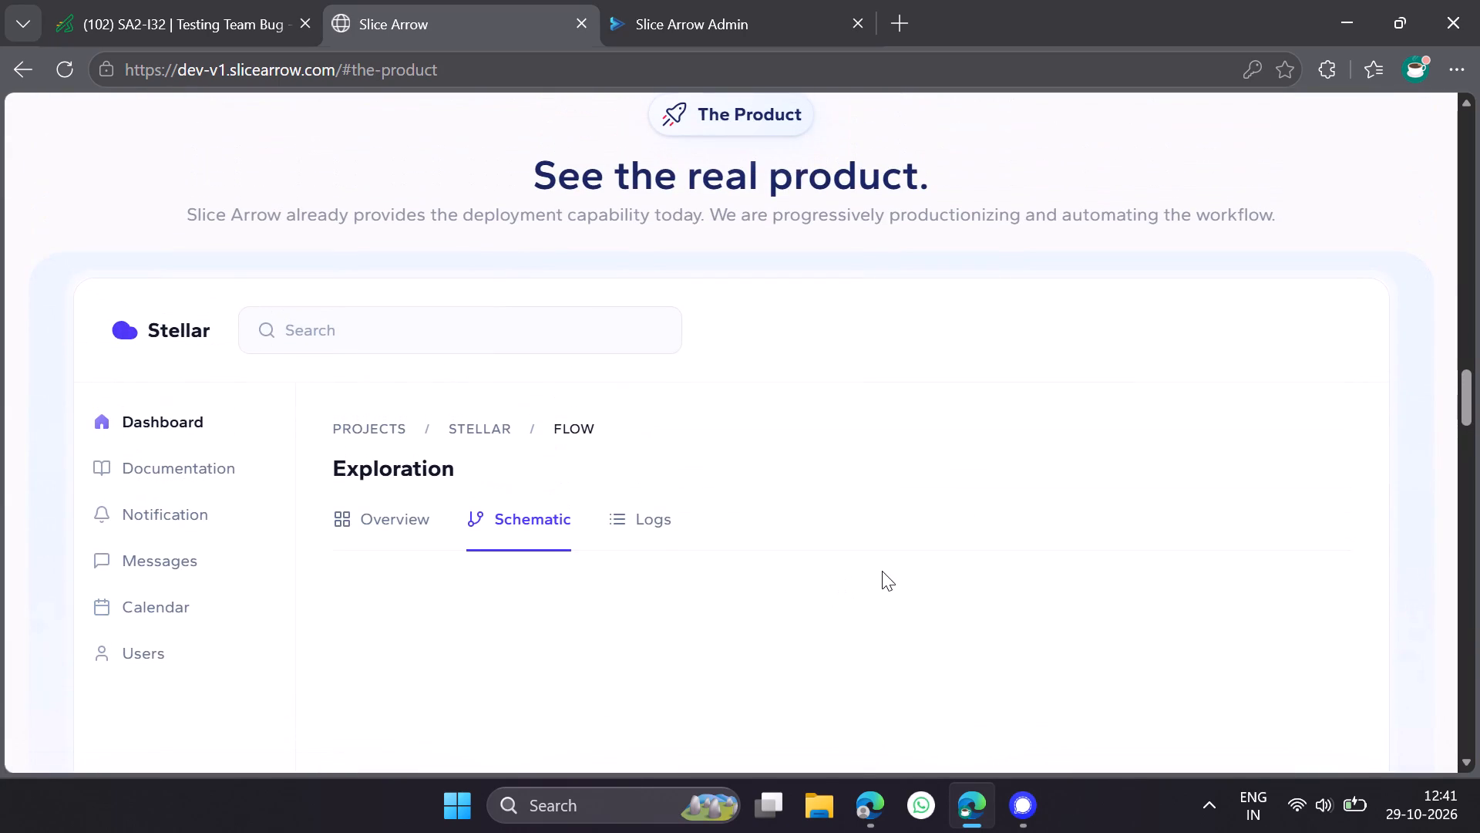
pyautogui.scroll(-19, 935, 562)
pyautogui.scroll(-10, 935, 562)
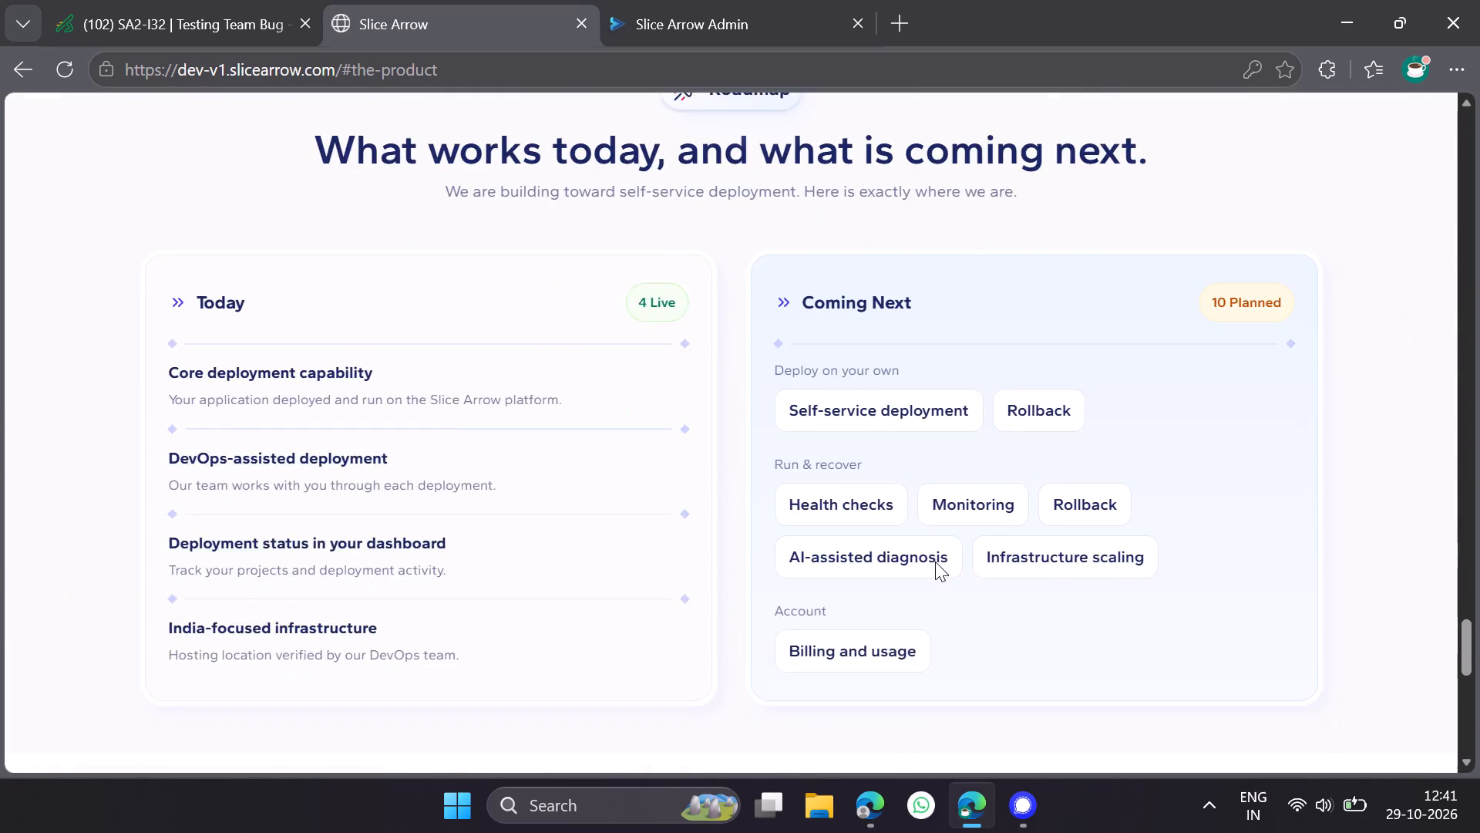
pyautogui.scroll(-12, 935, 562)
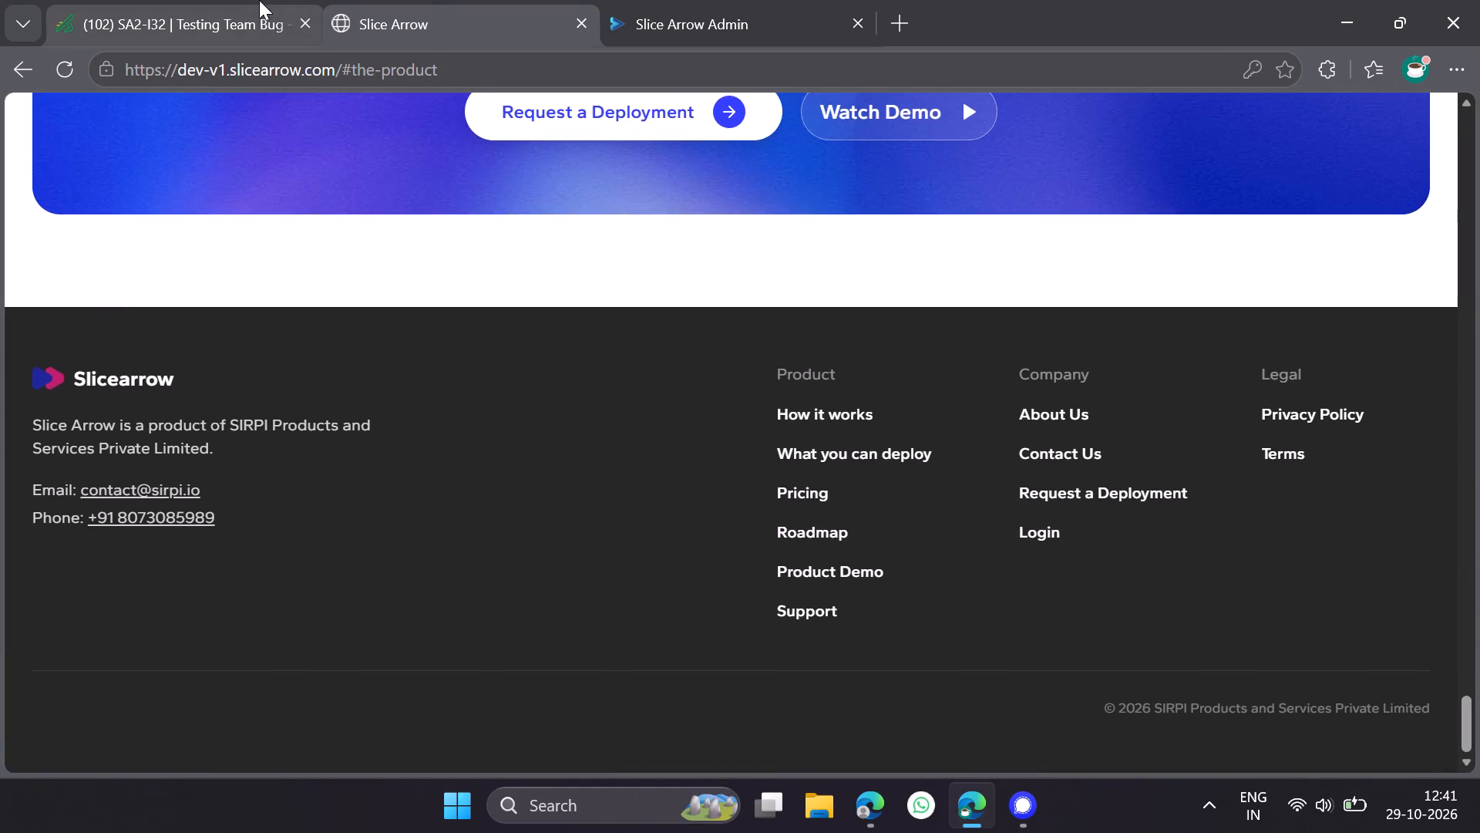
# Reload the Zoho Sprints bug and review its comments and attachments against the Slice Arrow site's footer links.
pyautogui.click(259, 0)
pyautogui.scroll(-4, 493, 351)
pyautogui.scroll(3, 495, 358)
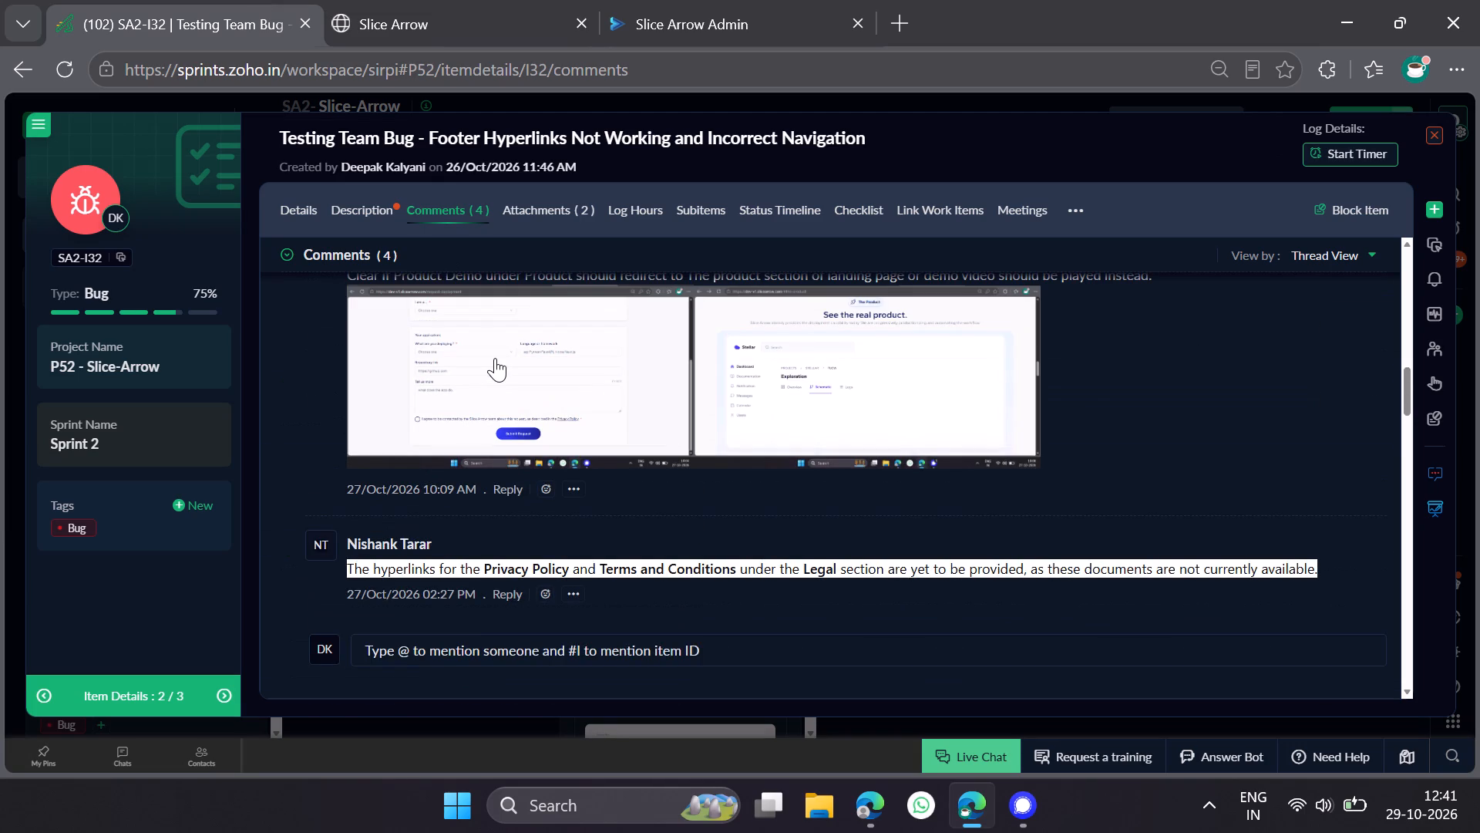
pyautogui.scroll(-2, 542, 536)
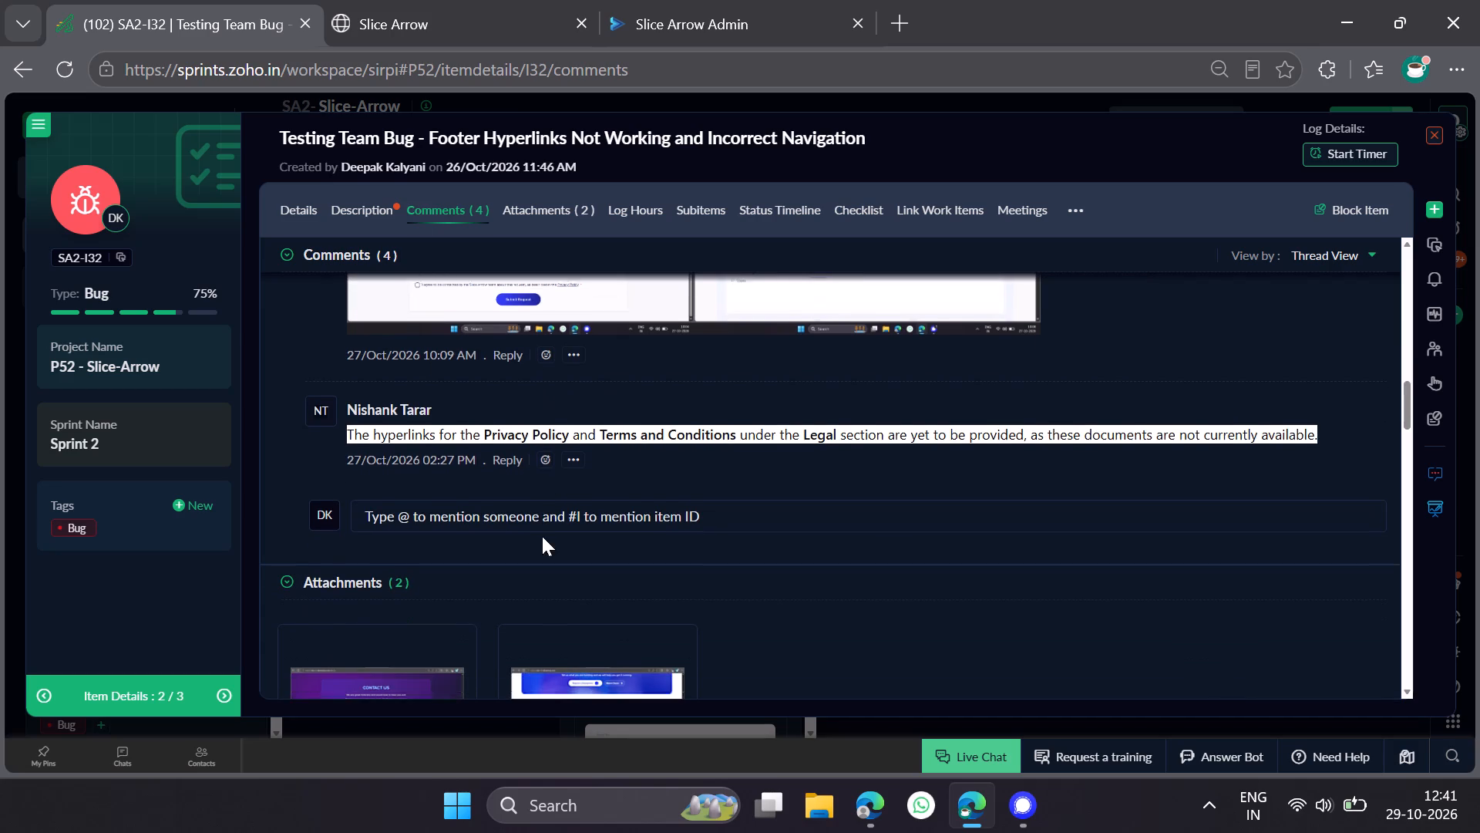
pyautogui.click(409, 0)
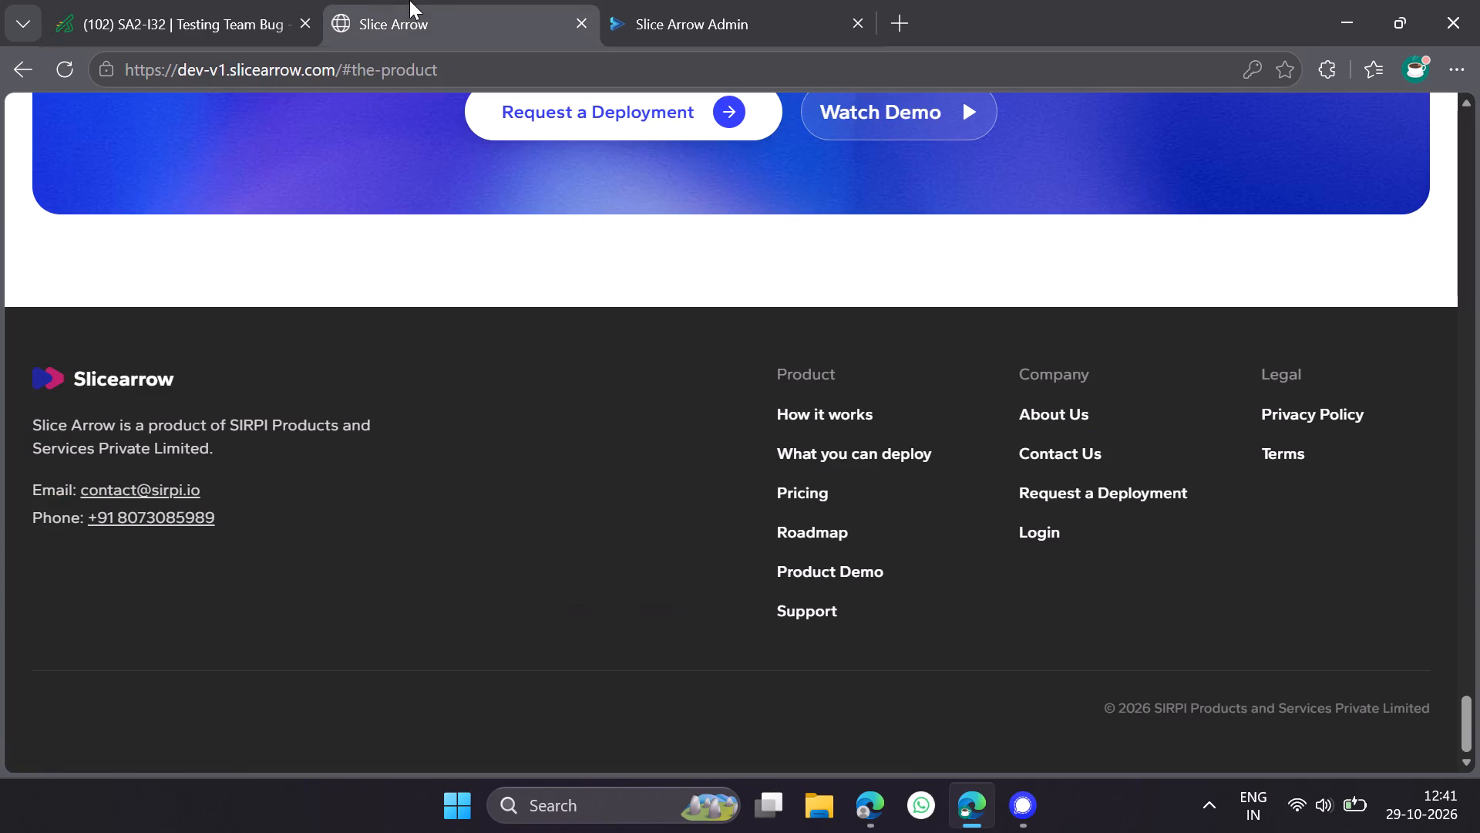
pyautogui.click(188, 11)
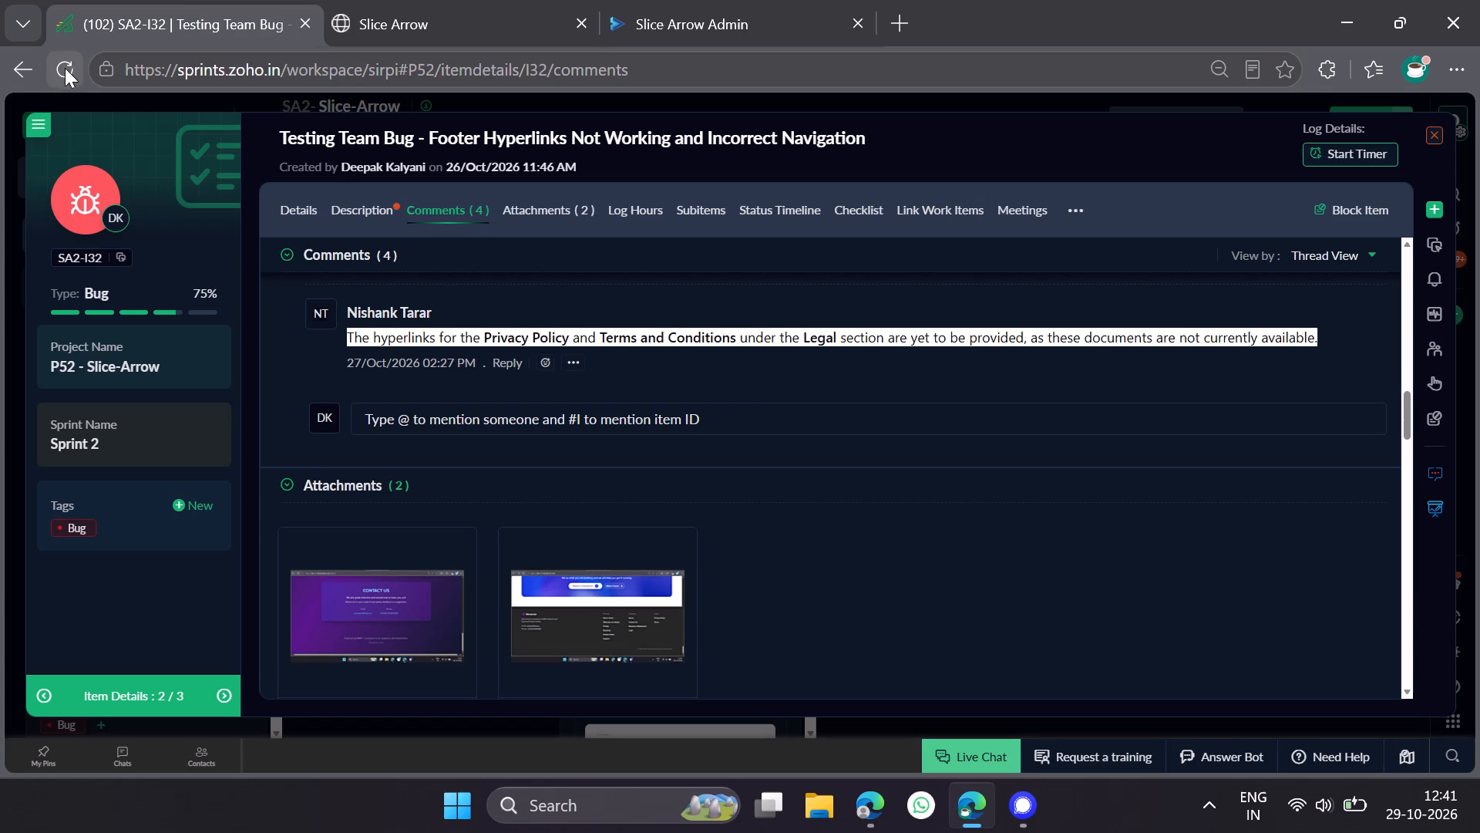
pyautogui.click(65, 67)
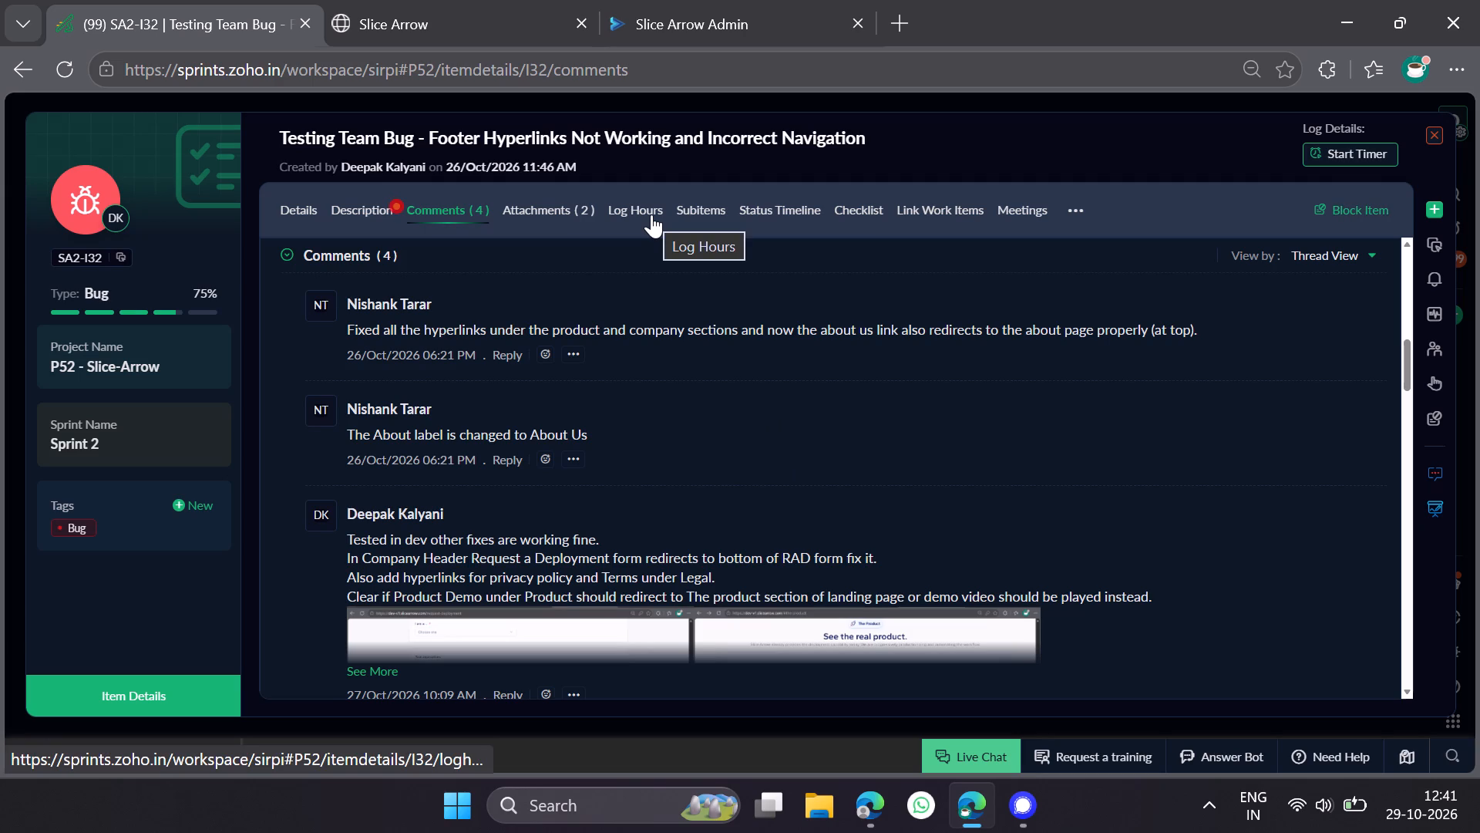
pyautogui.scroll(-7, 651, 309)
pyautogui.scroll(4, 625, 395)
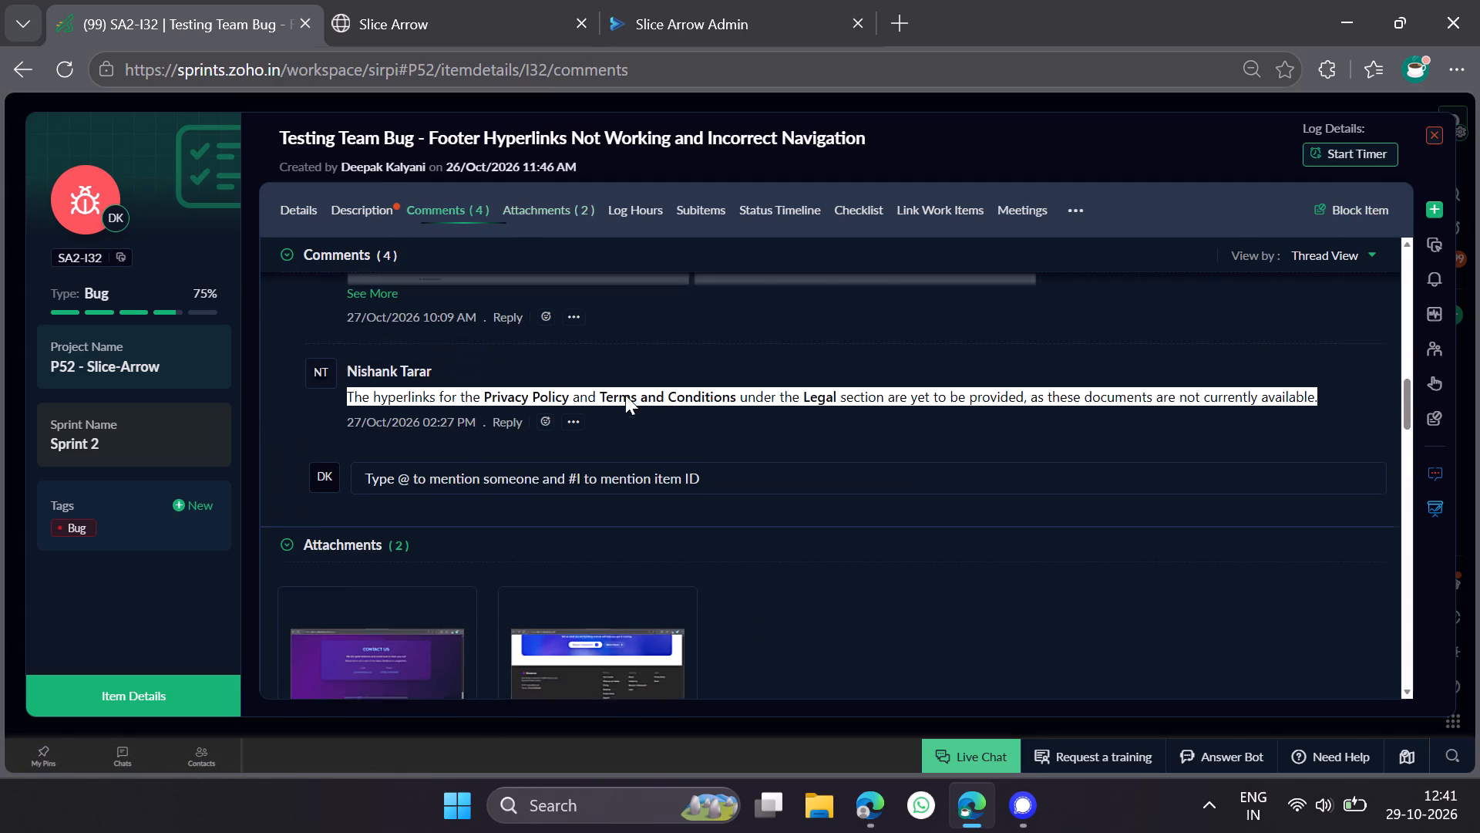
pyautogui.click(493, 0)
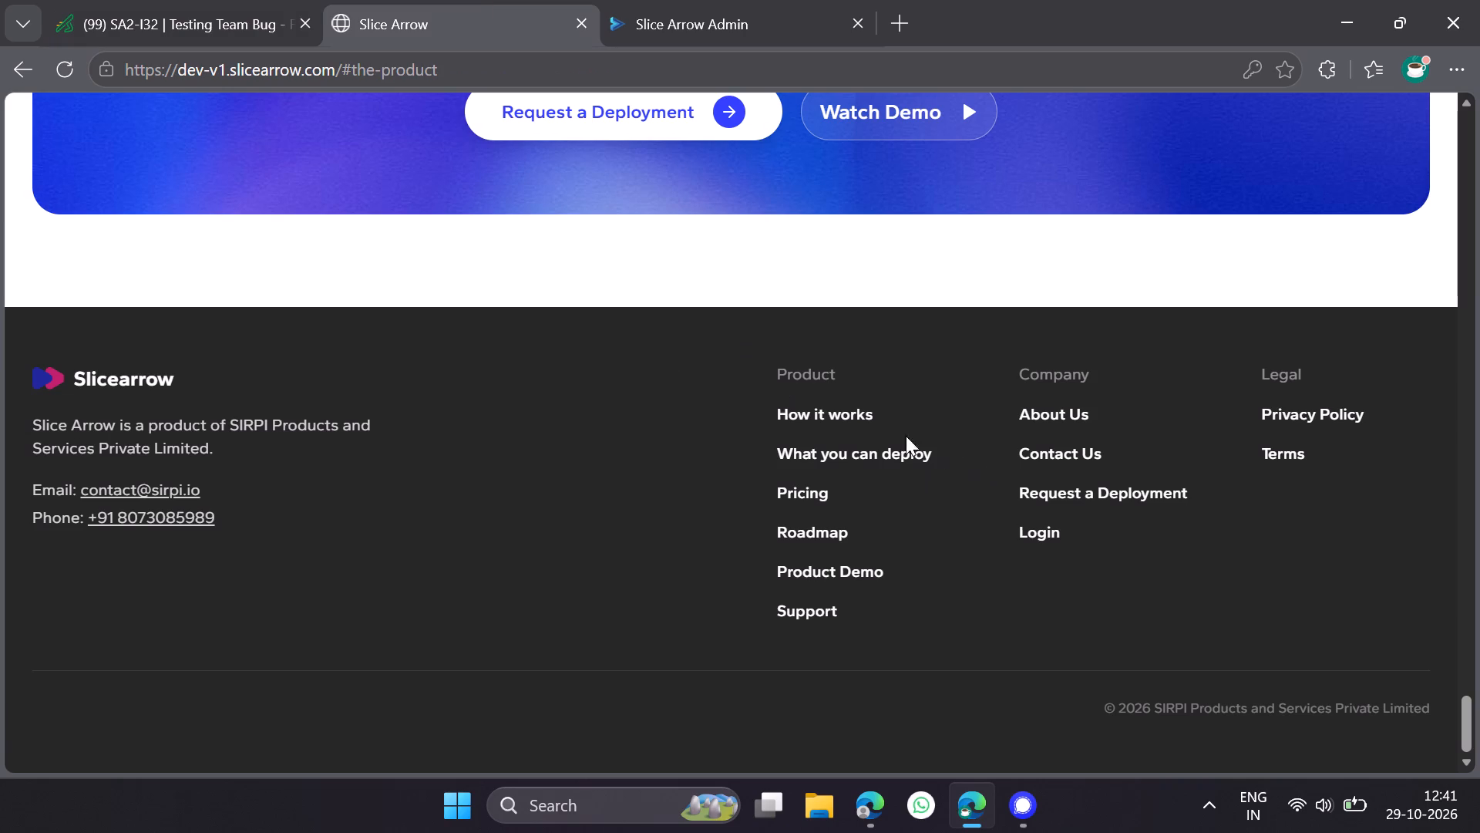
pyautogui.click(153, 0)
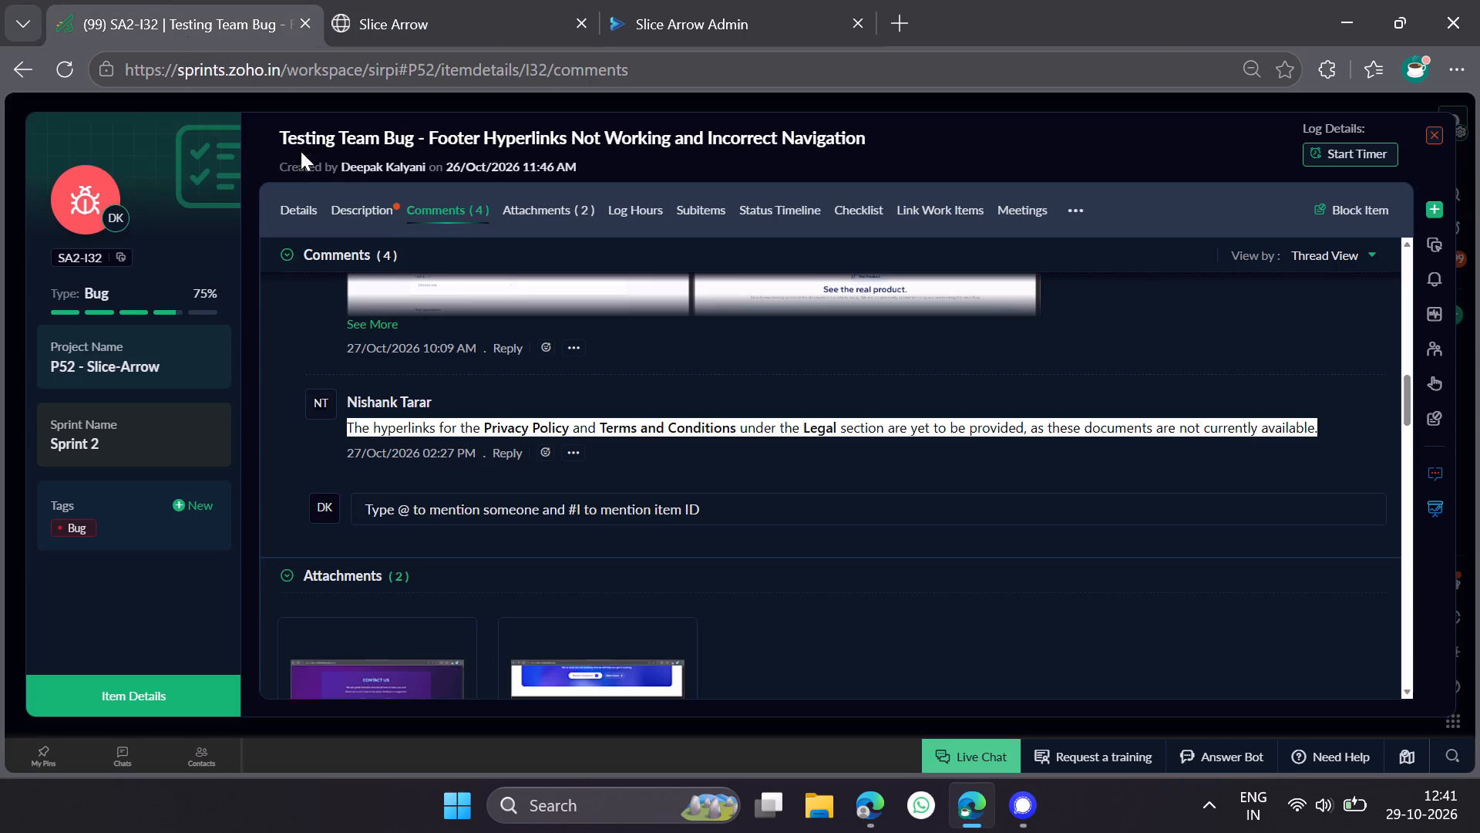
# Draft a new comment on the footer hyperlinks bug beginning "Change in observations noticed".
pyautogui.click(557, 519)
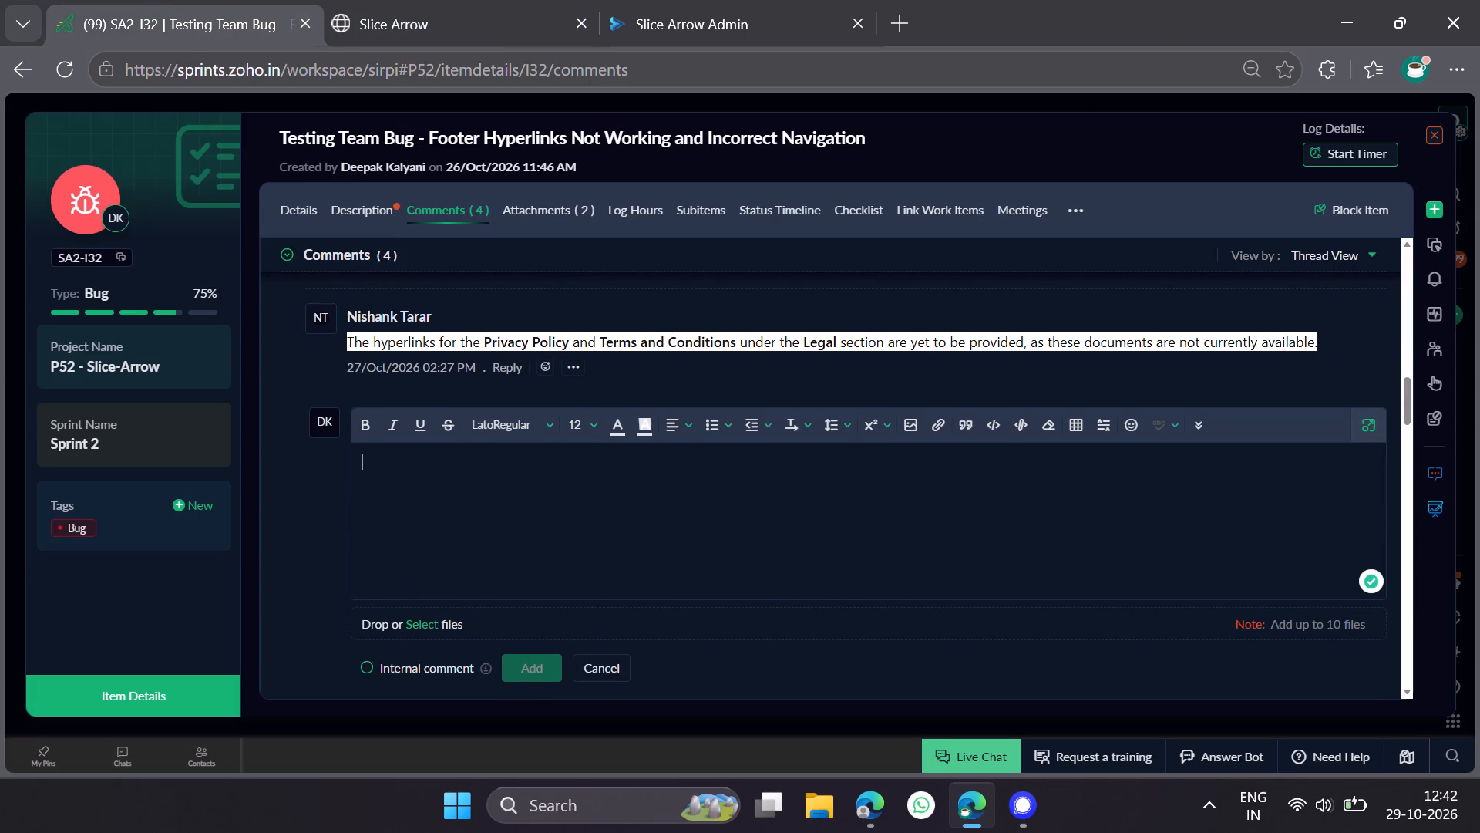
pyautogui.hotkey('ctrl', 'BackSpace')
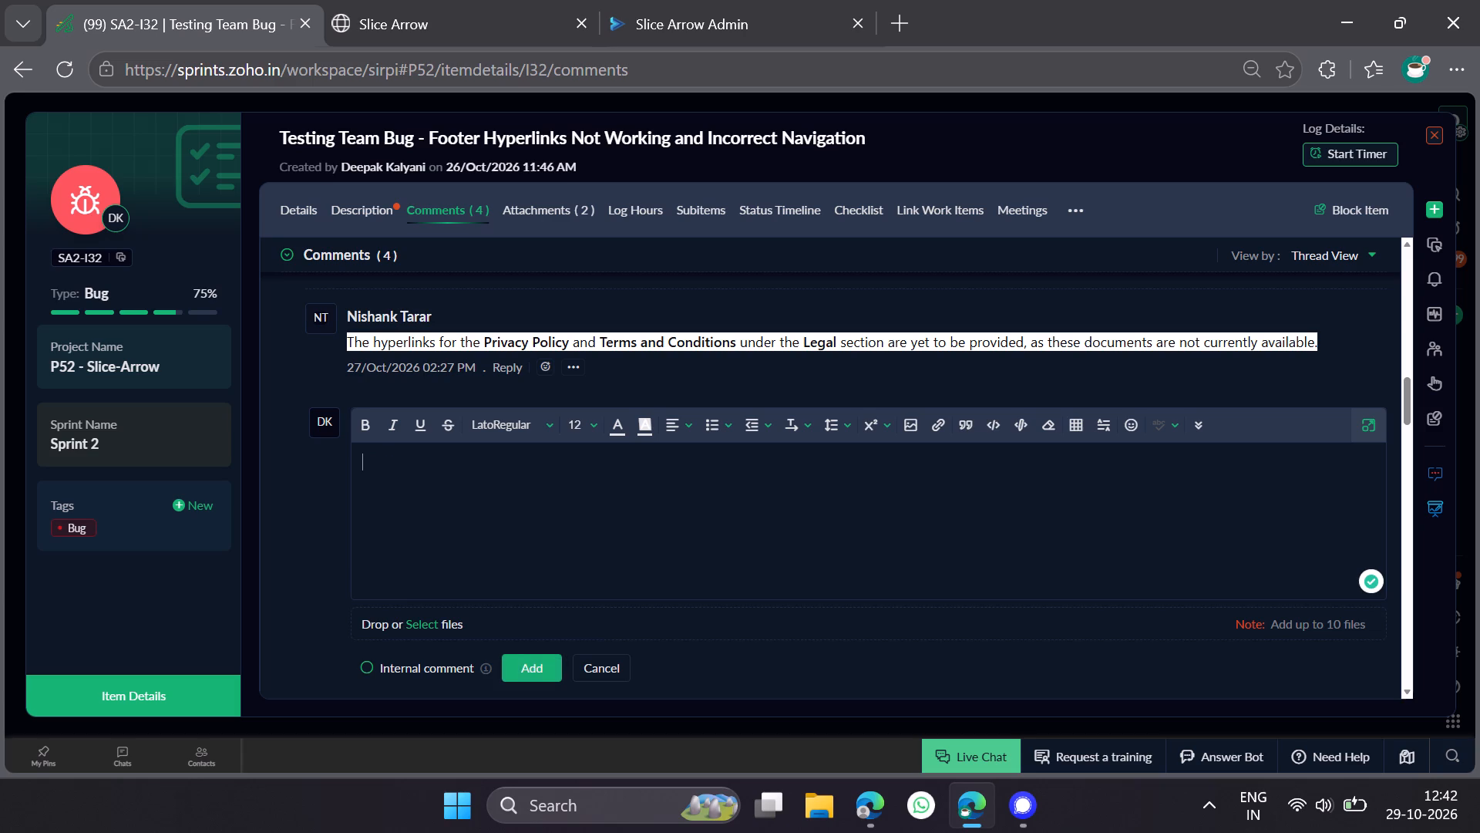
pyautogui.hotkey('ctrl', 'BackSpace')
pyautogui.write('observat')
pyautogui.press('BackSpace')
pyautogui.press('pageup')
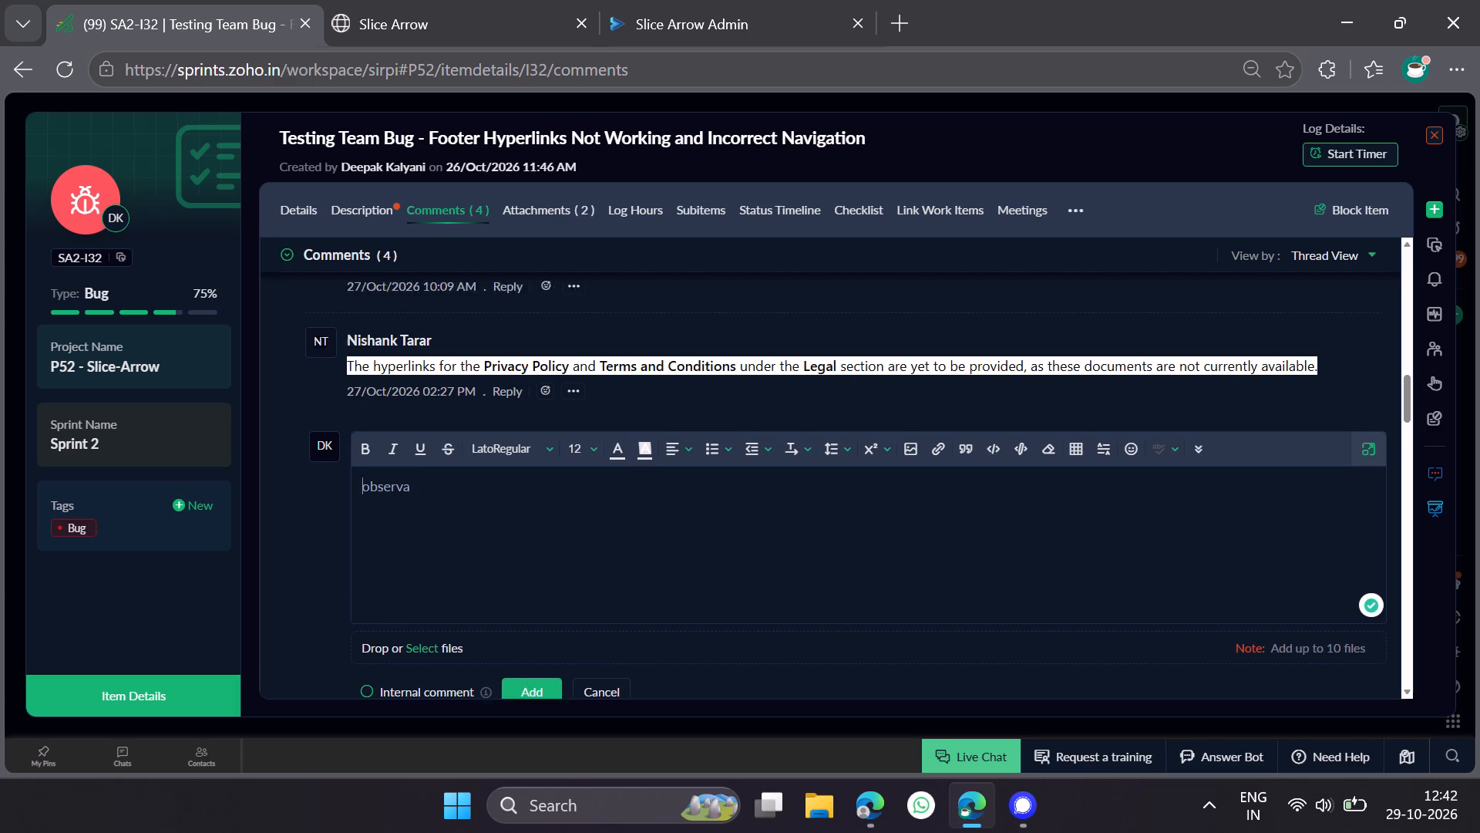
pyautogui.scroll(-5, 610, 433)
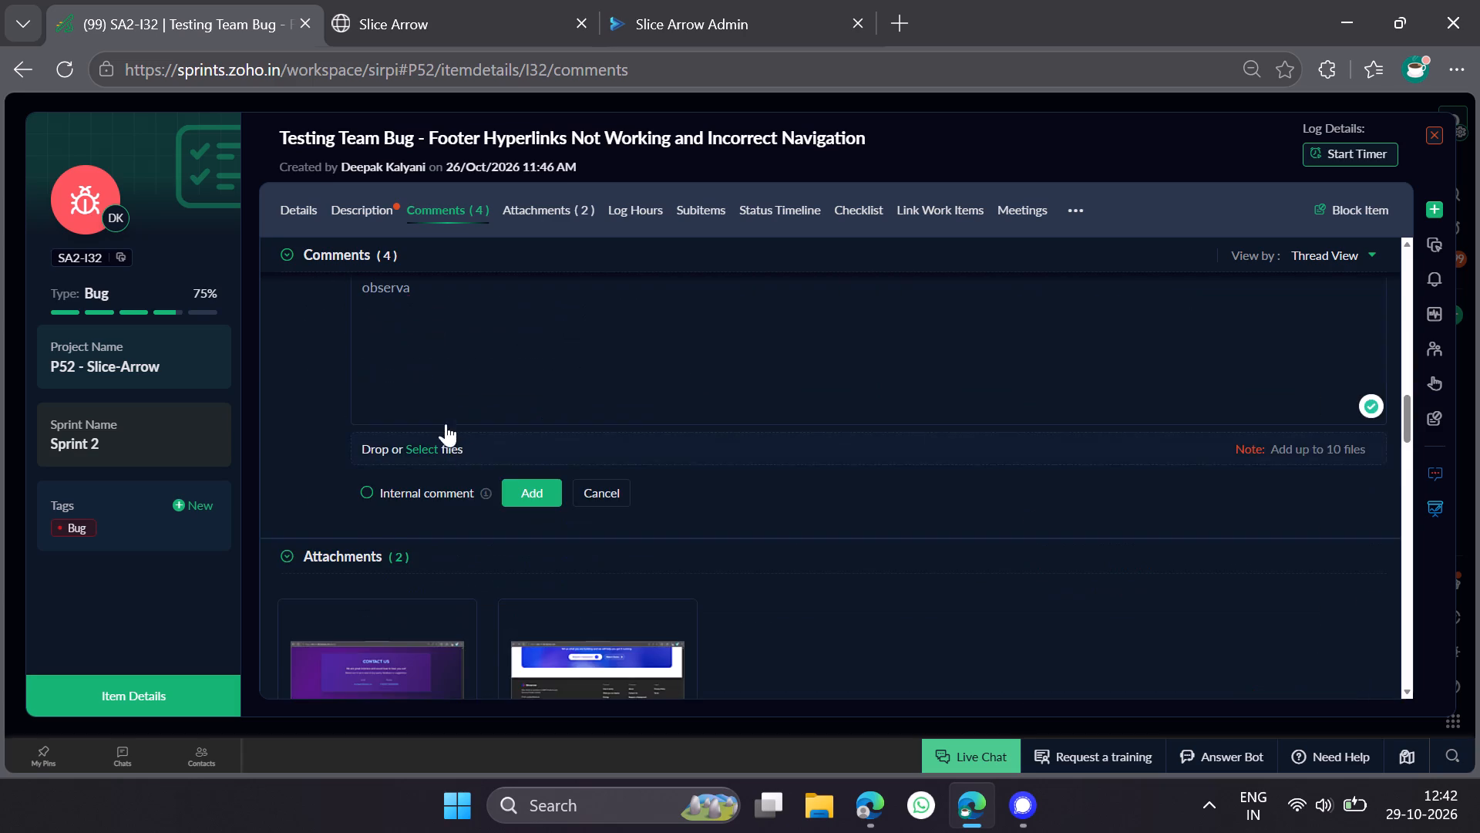
pyautogui.scroll(2, 439, 395)
pyautogui.moveTo(422, 526); pyautogui.dragTo(300, 527)
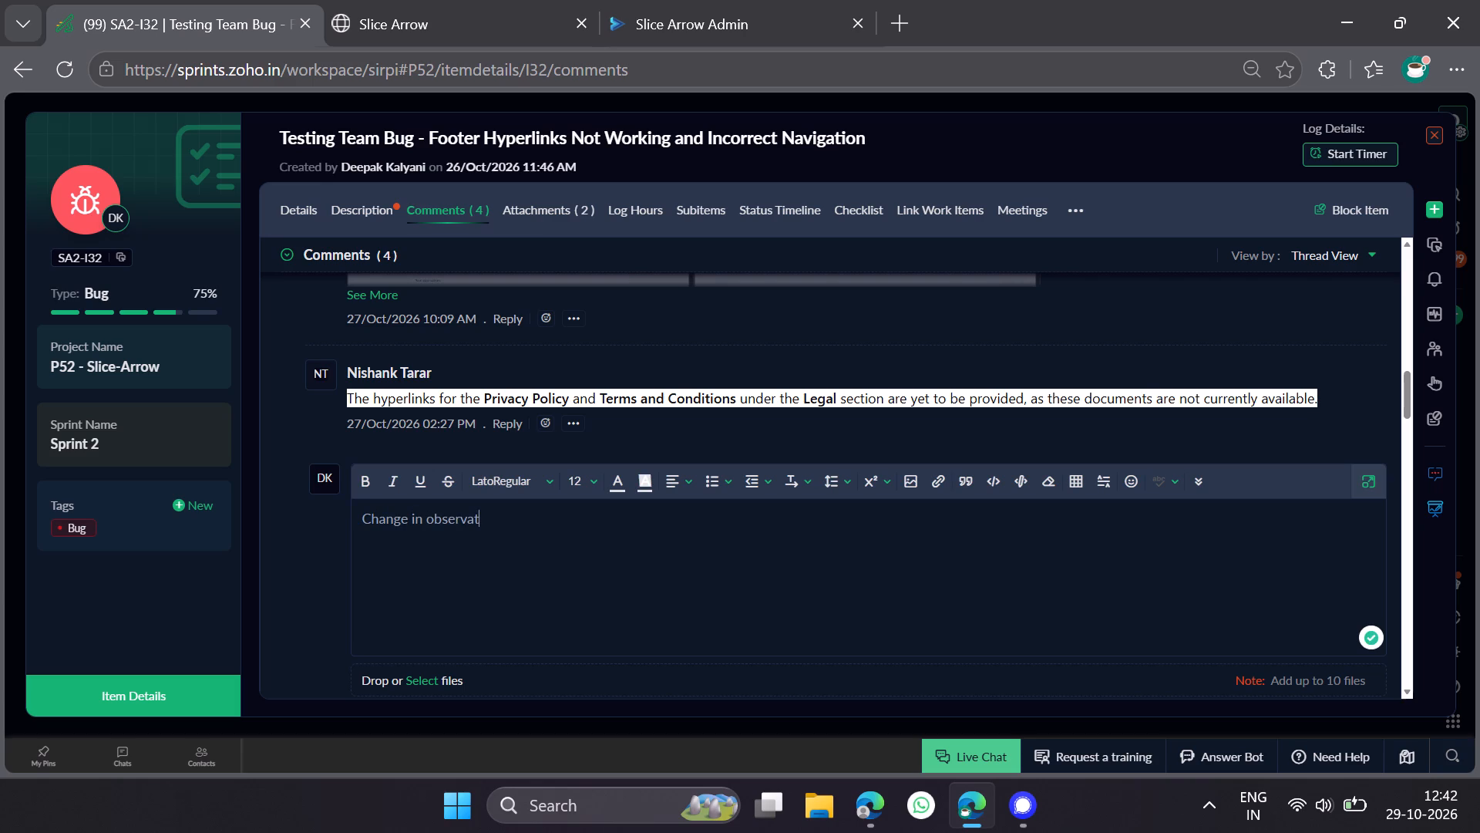
pyautogui.write('ions noticed')
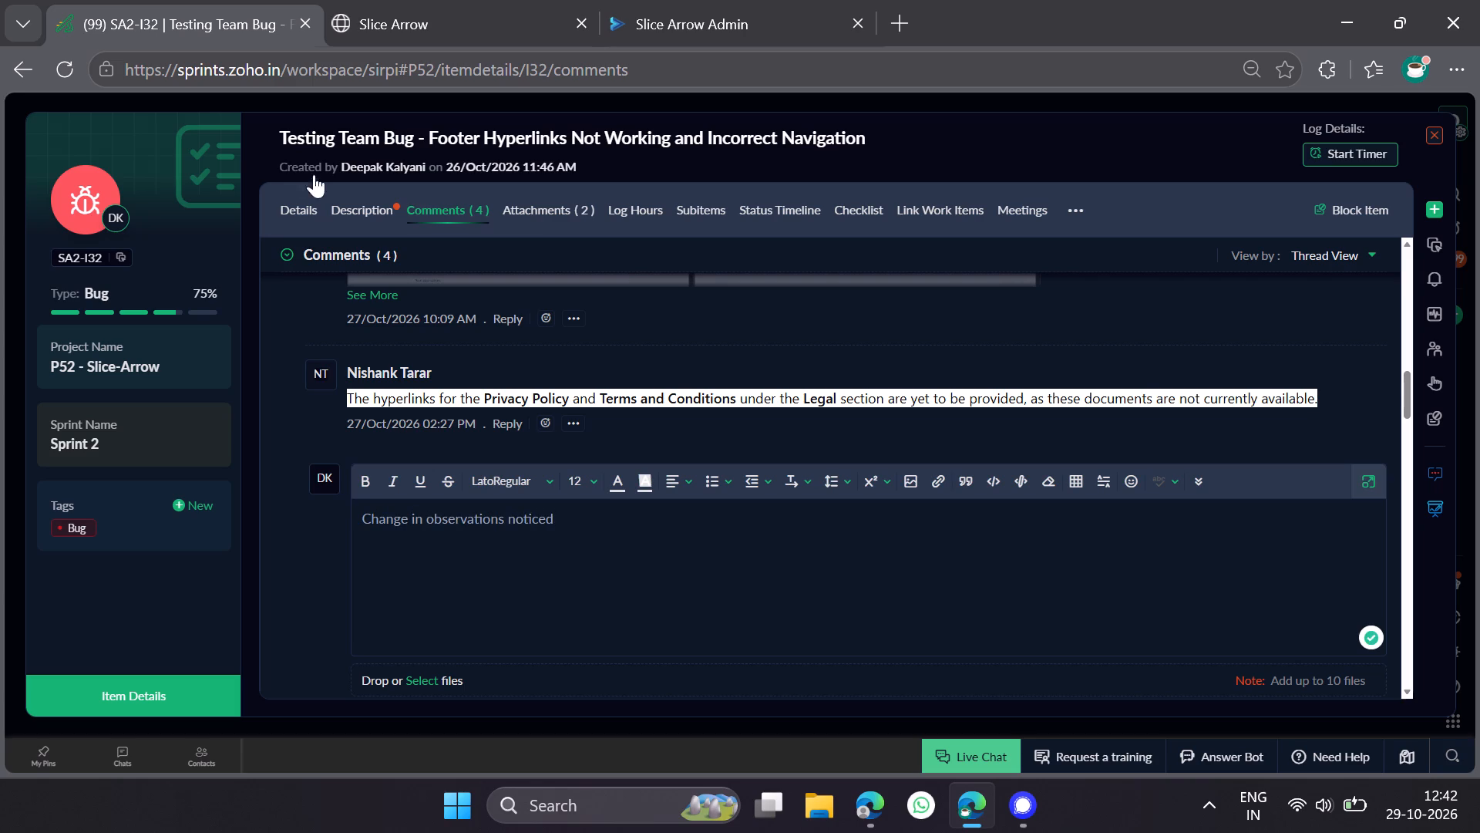
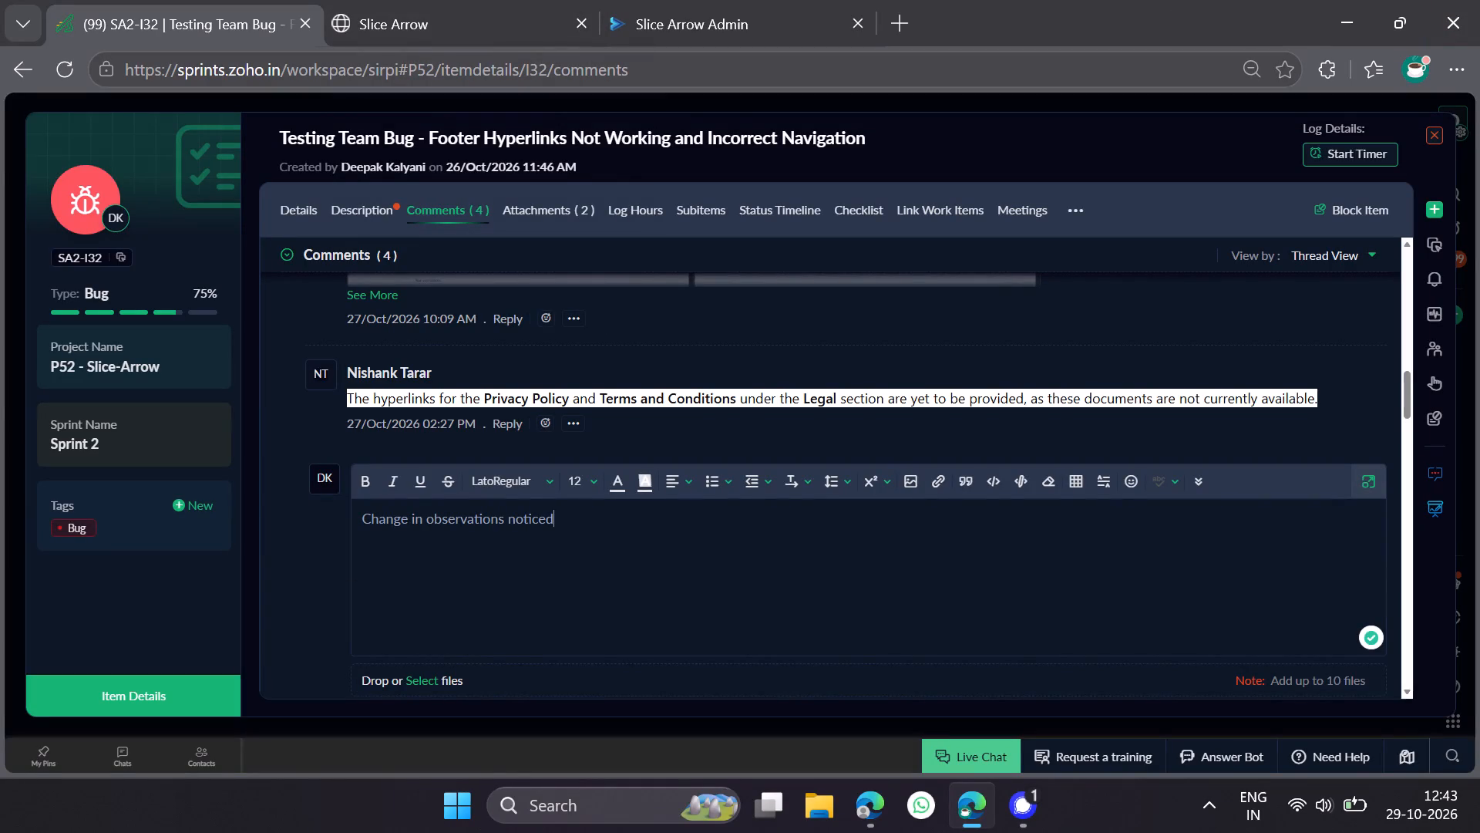
# Add a second line to the draft comment, starting "No" and followed by the earlier comment's "Company Header Request a Deployment form redirects" sentence.
pyautogui.scroll(1, 560, 542)
pyautogui.scroll(-2, 560, 542)
pyautogui.scroll(2, 560, 542)
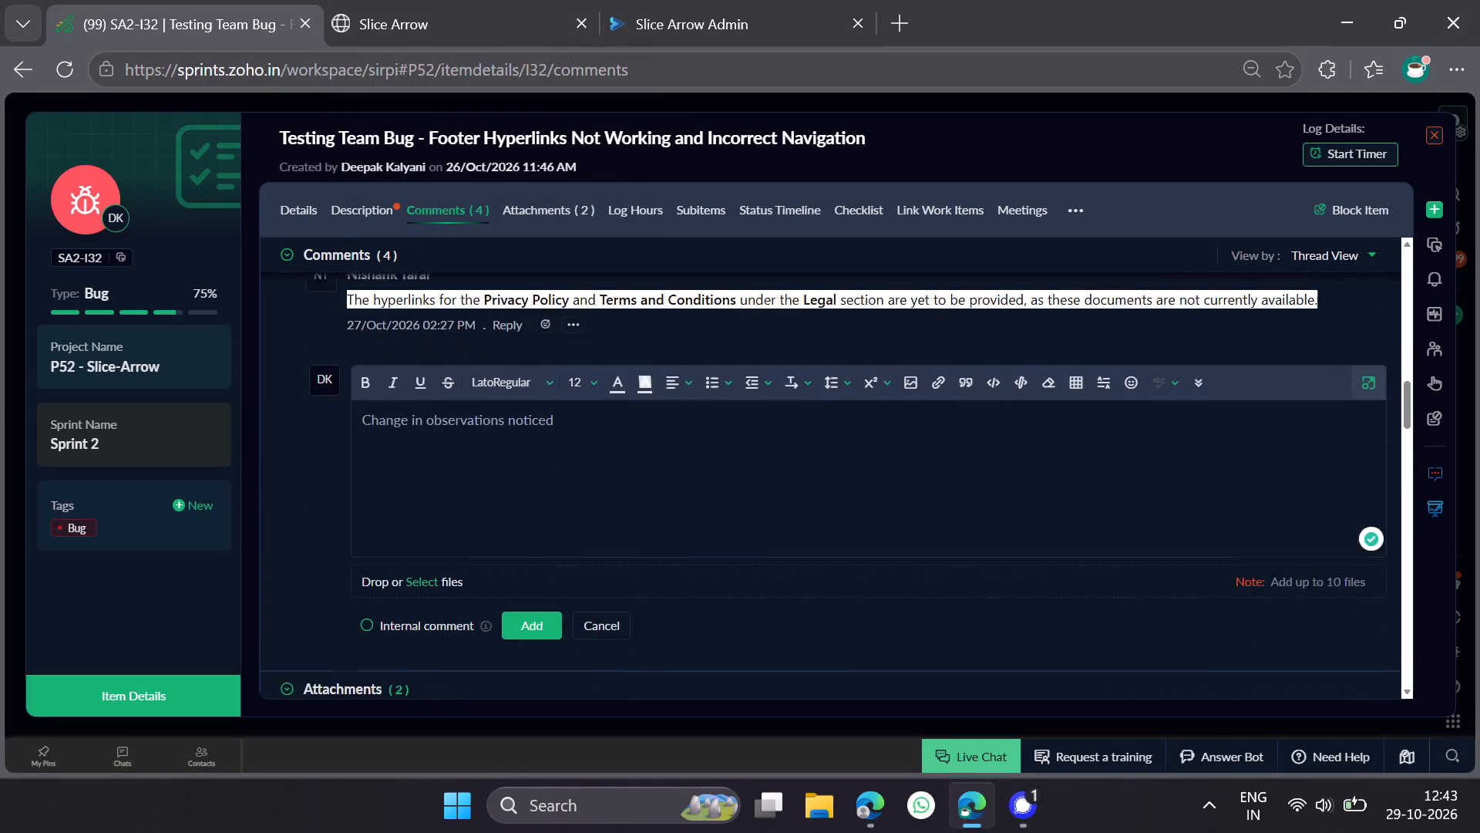
pyautogui.scroll(1, 560, 542)
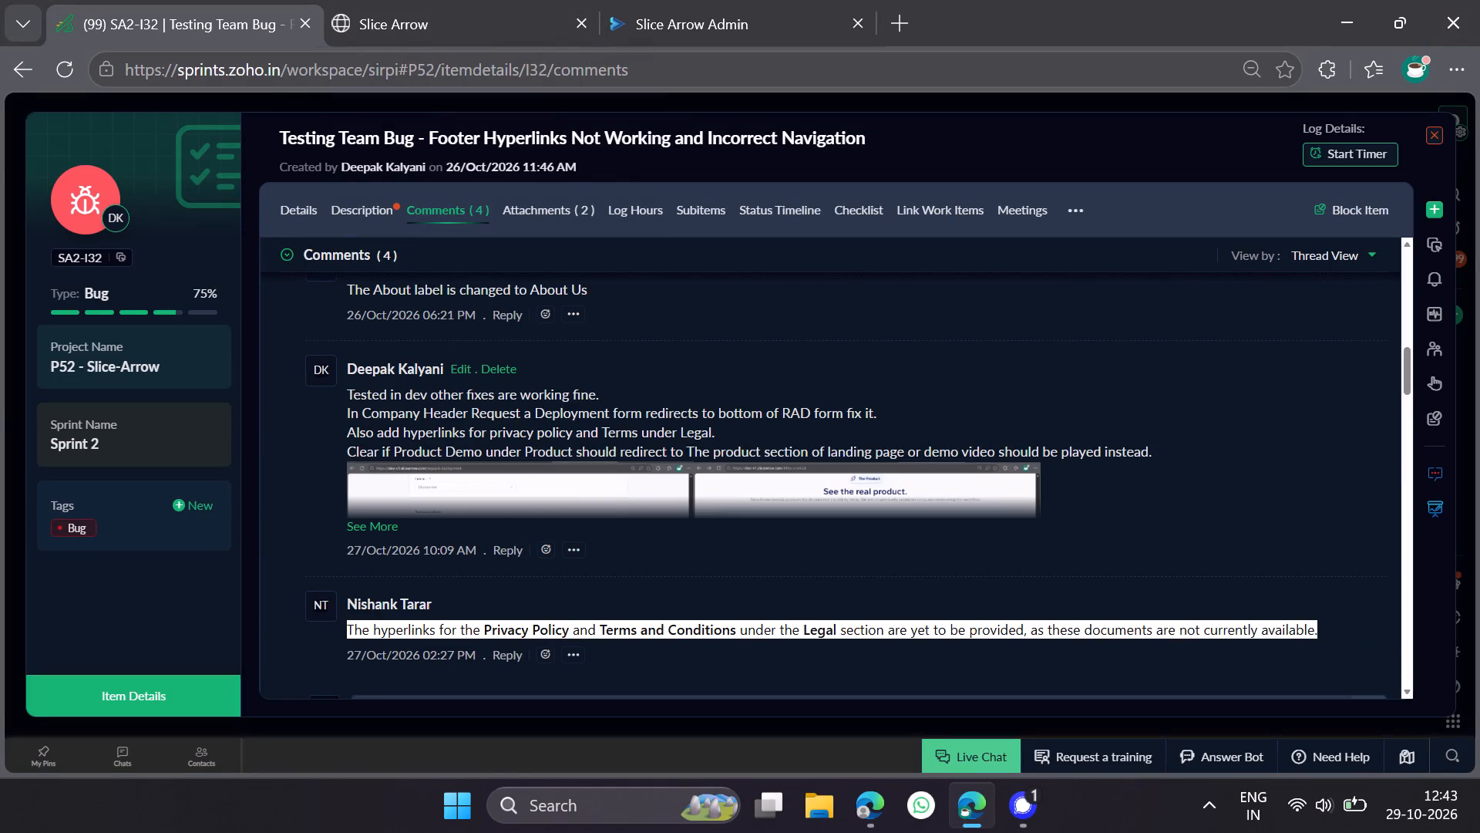
pyautogui.moveTo(364, 413); pyautogui.dragTo(789, 416)
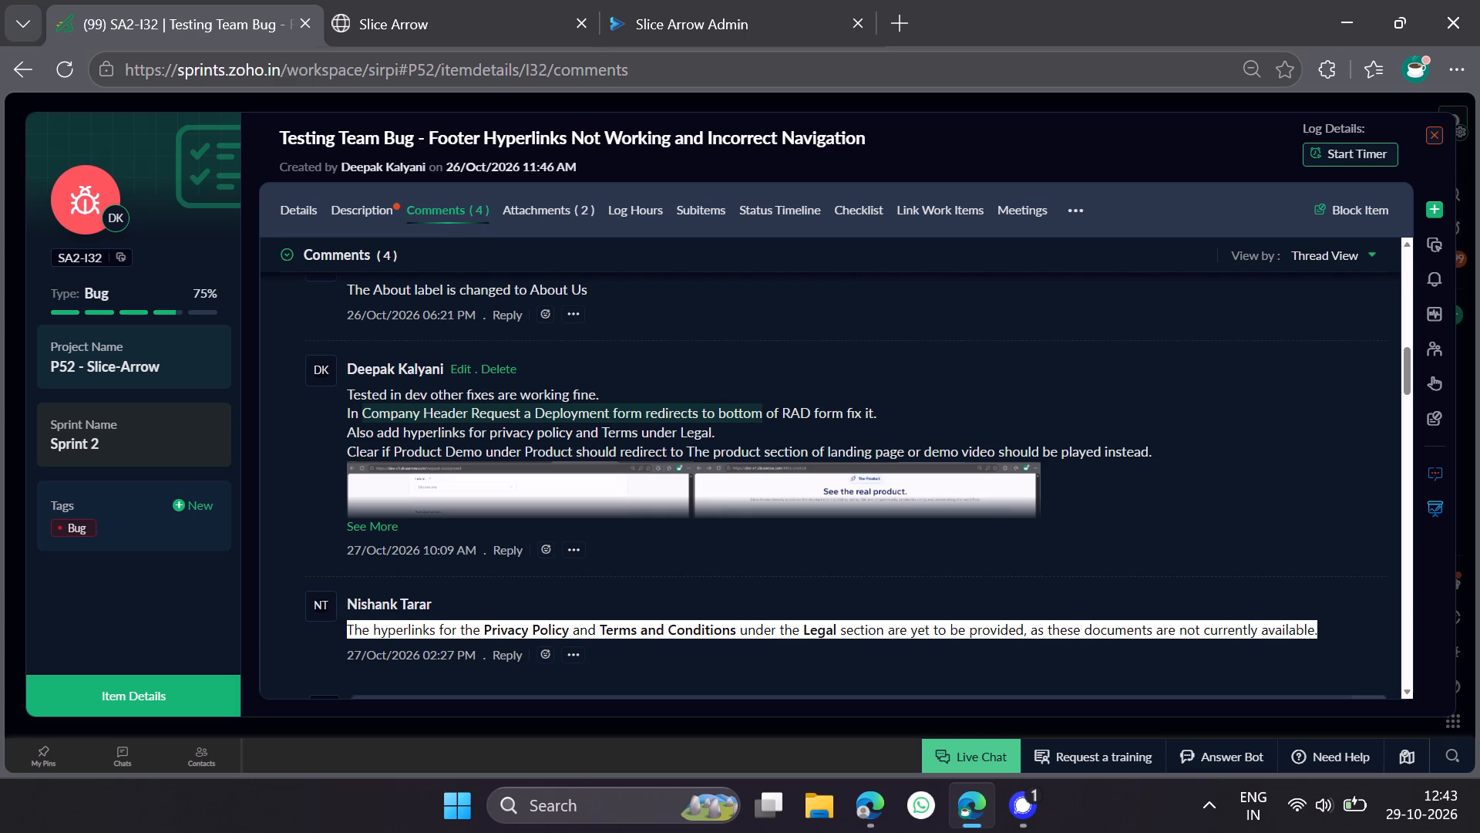
pyautogui.moveTo(789, 416); pyautogui.dragTo(902, 410)
pyautogui.hotkey('ctrl', 'c')
pyautogui.scroll(-3, 792, 497)
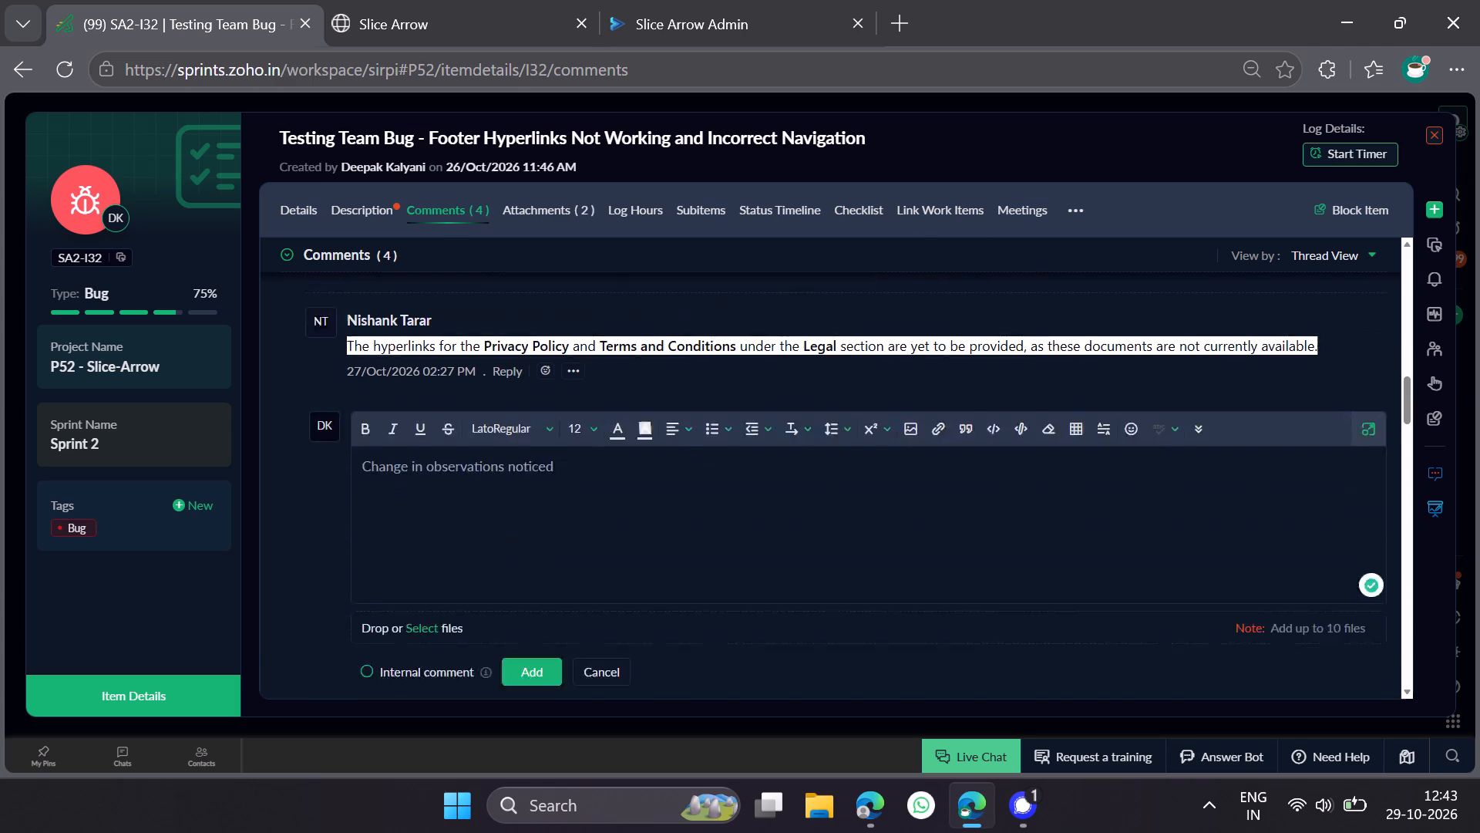
pyautogui.click(598, 415)
pyautogui.hotkey('shift', 'Return')
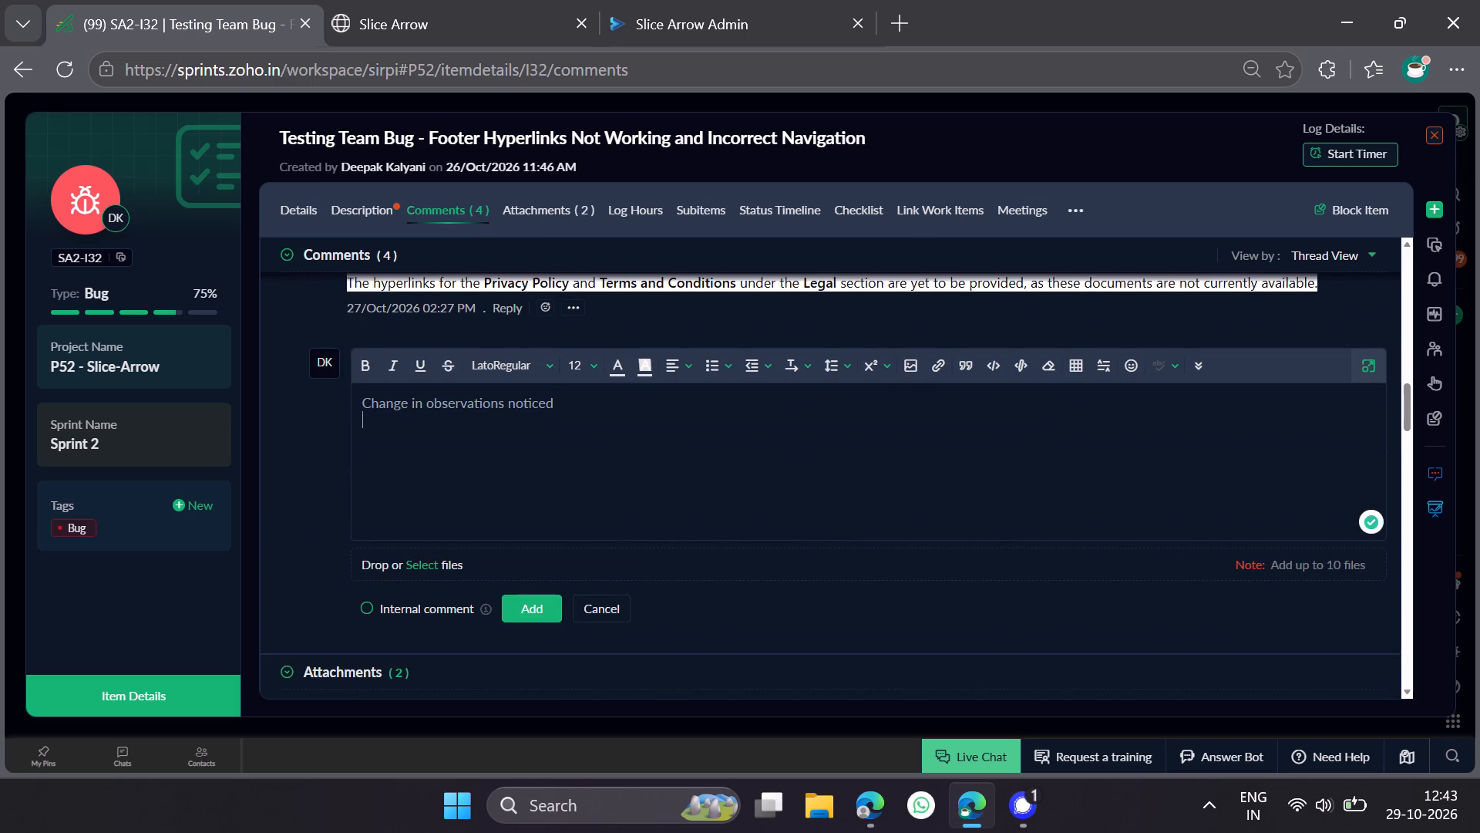
pyautogui.hotkey('ctrl', 'v')
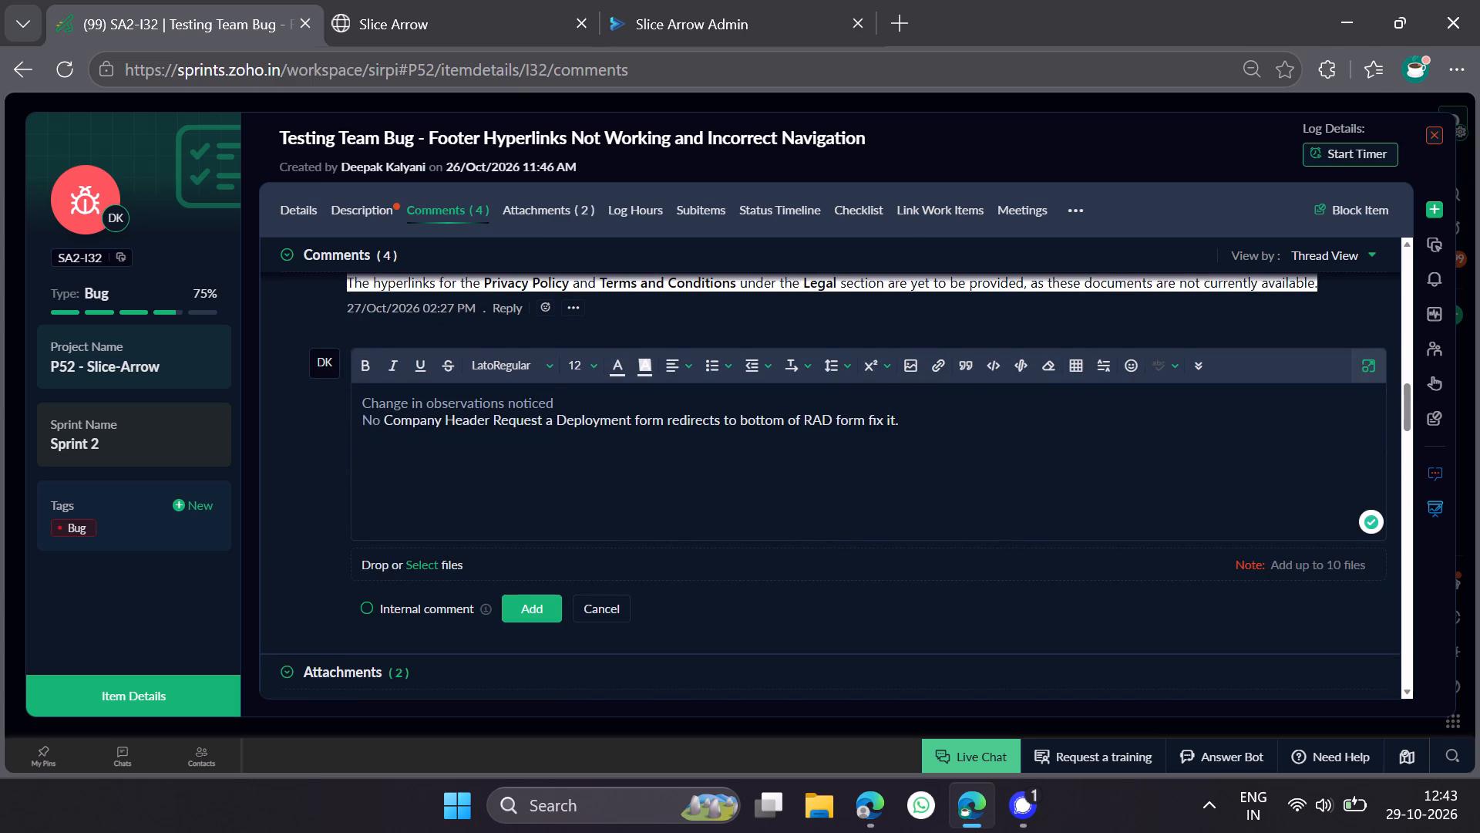
# Replace "bottom" with "start" in the draft's line about the Request a Deployment form redirect.
pyautogui.click(785, 422)
pyautogui.press('BackSpace')
pyautogui.press('BackSpace')
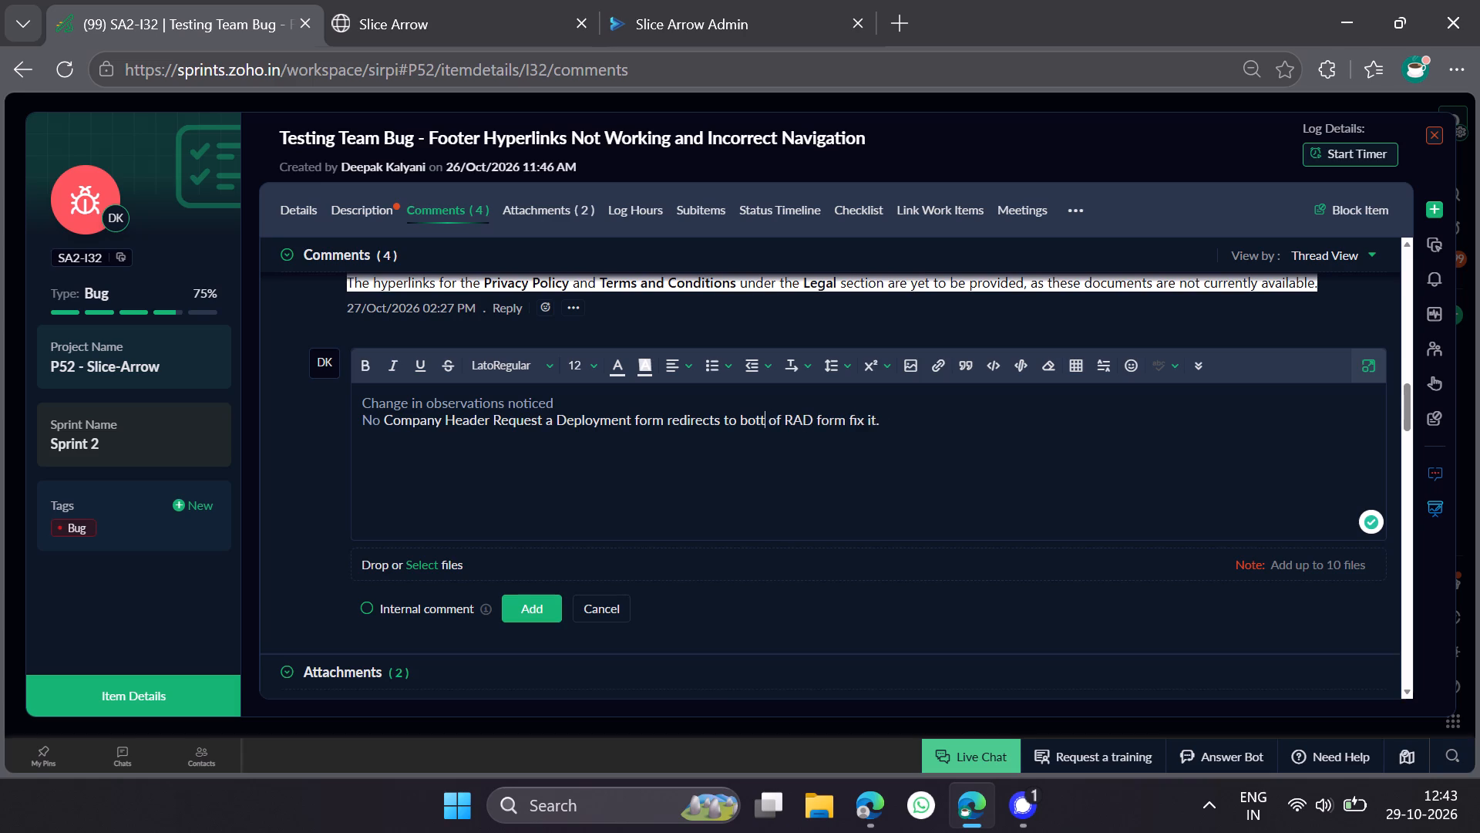
pyautogui.press('BackSpace')
pyautogui.press('BackSpace')
pyautogui.press('BackSpace')
pyautogui.press('BackSpace')
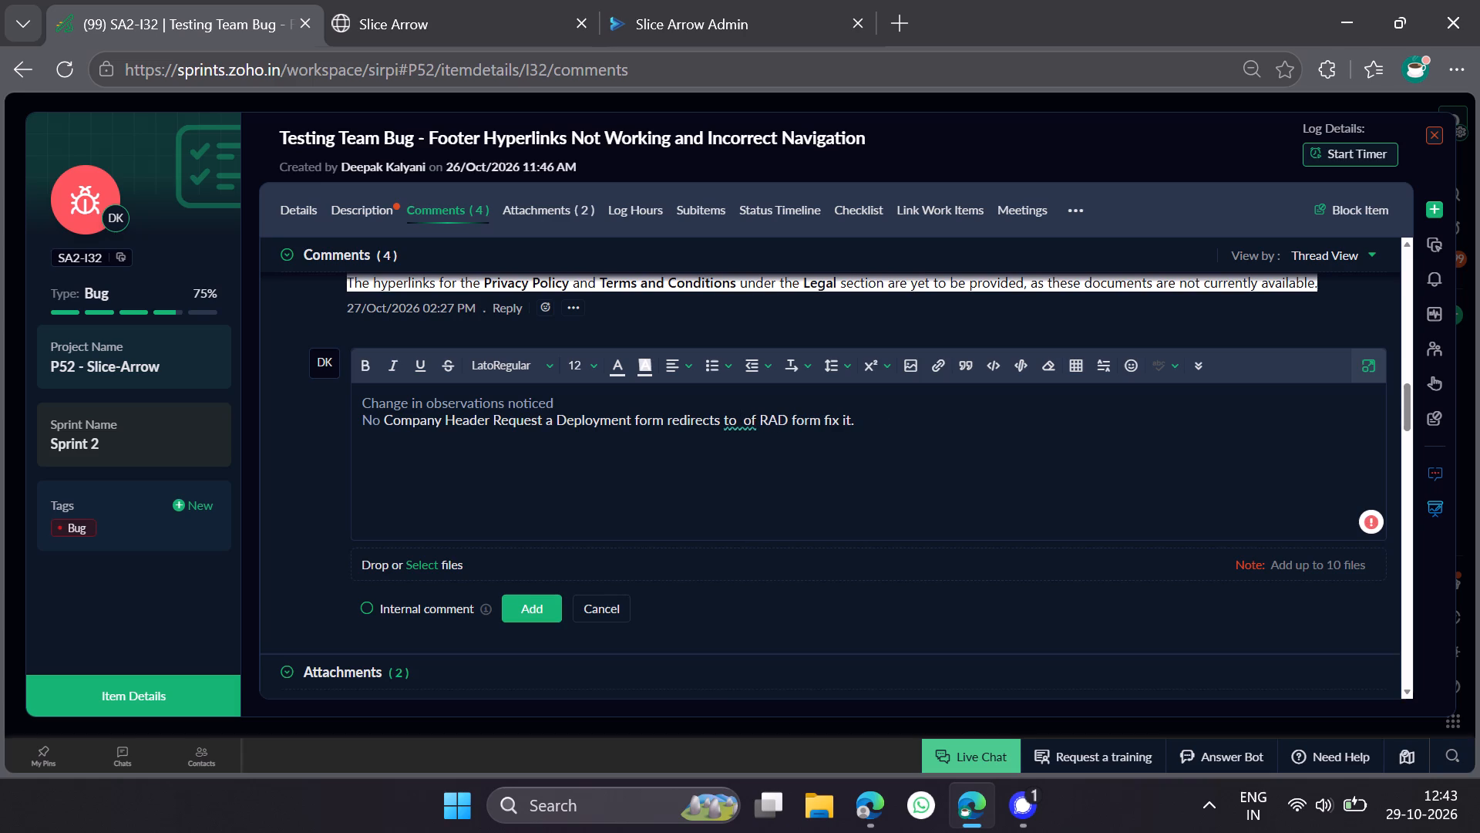
pyautogui.write('start')
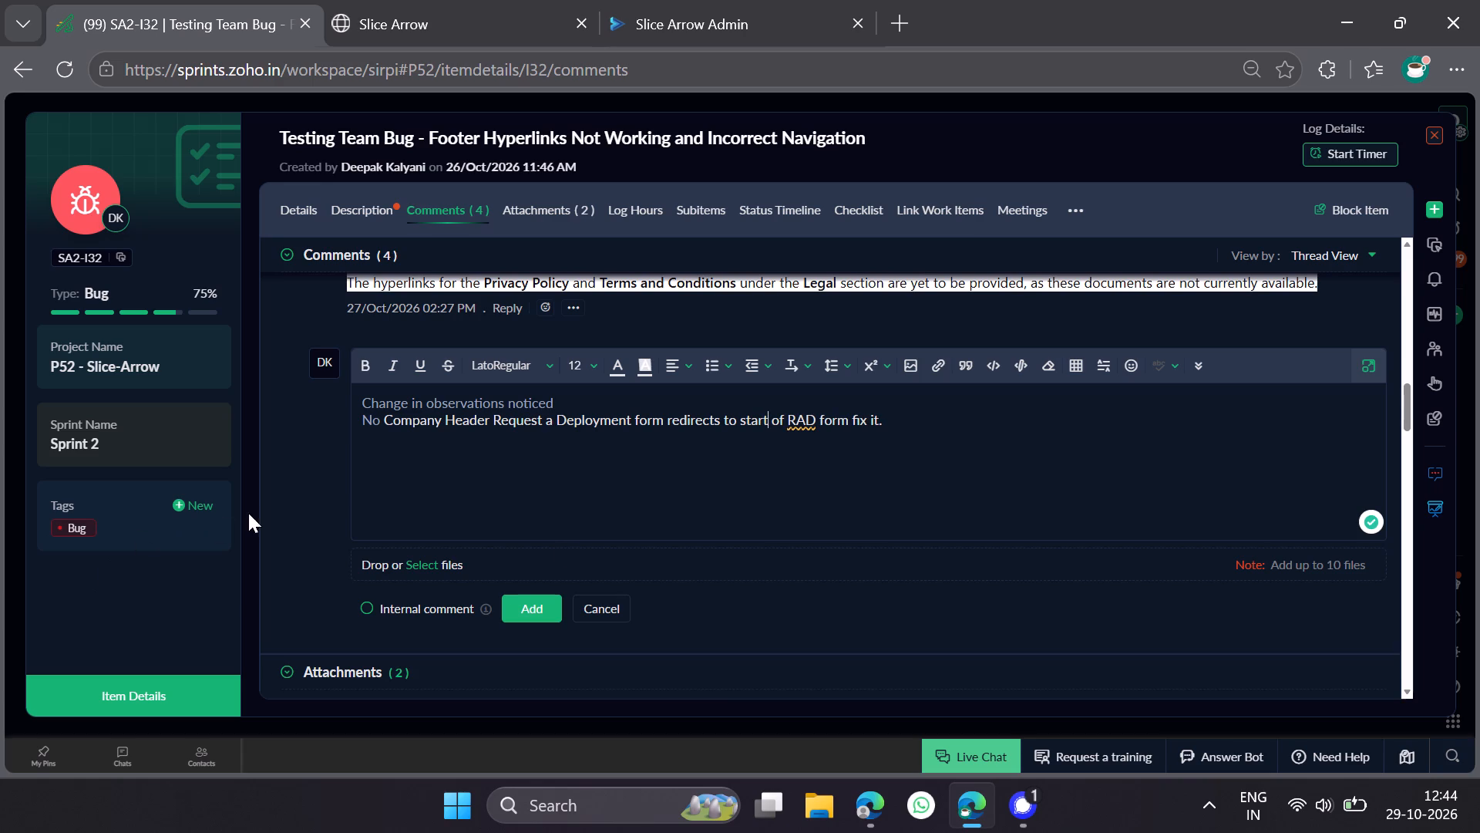
# Delete "fix it." from the end of the draft line so it ends with "RAD form".
pyautogui.click(886, 422)
pyautogui.press('BackSpace')
pyautogui.press('BackSpace')
pyautogui.press('BackSpace')
pyautogui.press('BackSpace')
pyautogui.press('BackSpace')
pyautogui.press('BackSpace')
pyautogui.press('BackSpace')
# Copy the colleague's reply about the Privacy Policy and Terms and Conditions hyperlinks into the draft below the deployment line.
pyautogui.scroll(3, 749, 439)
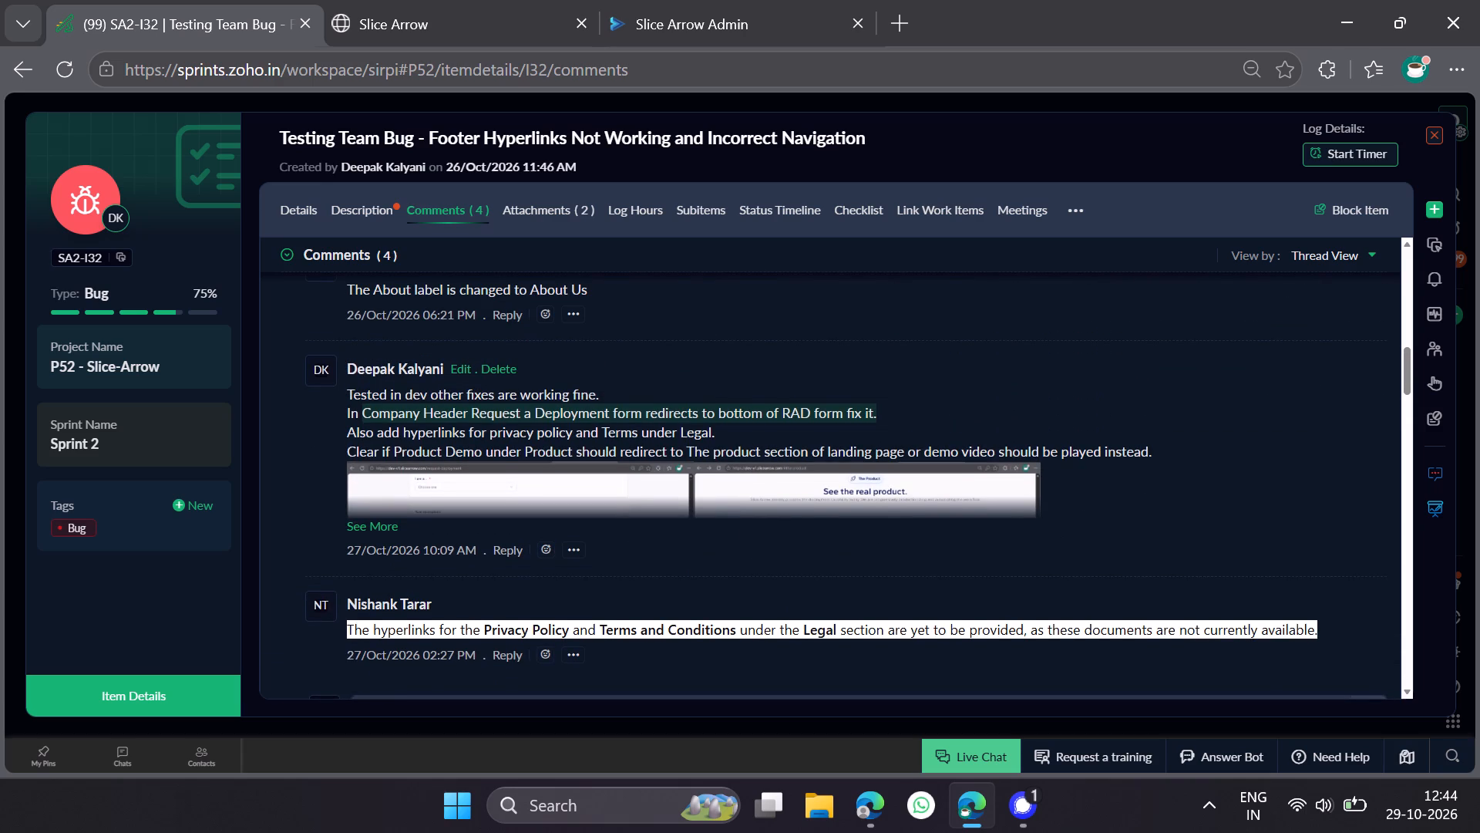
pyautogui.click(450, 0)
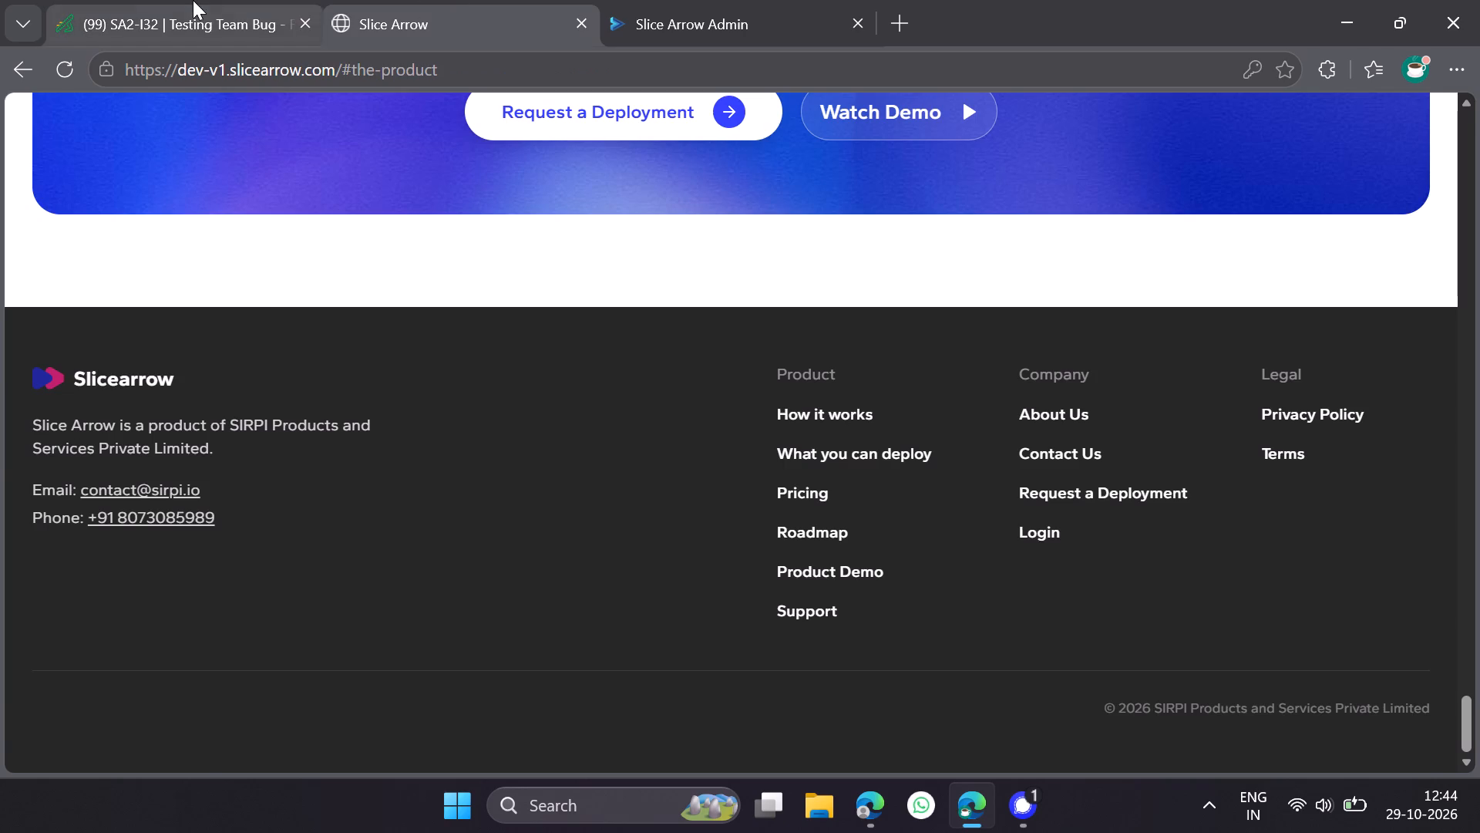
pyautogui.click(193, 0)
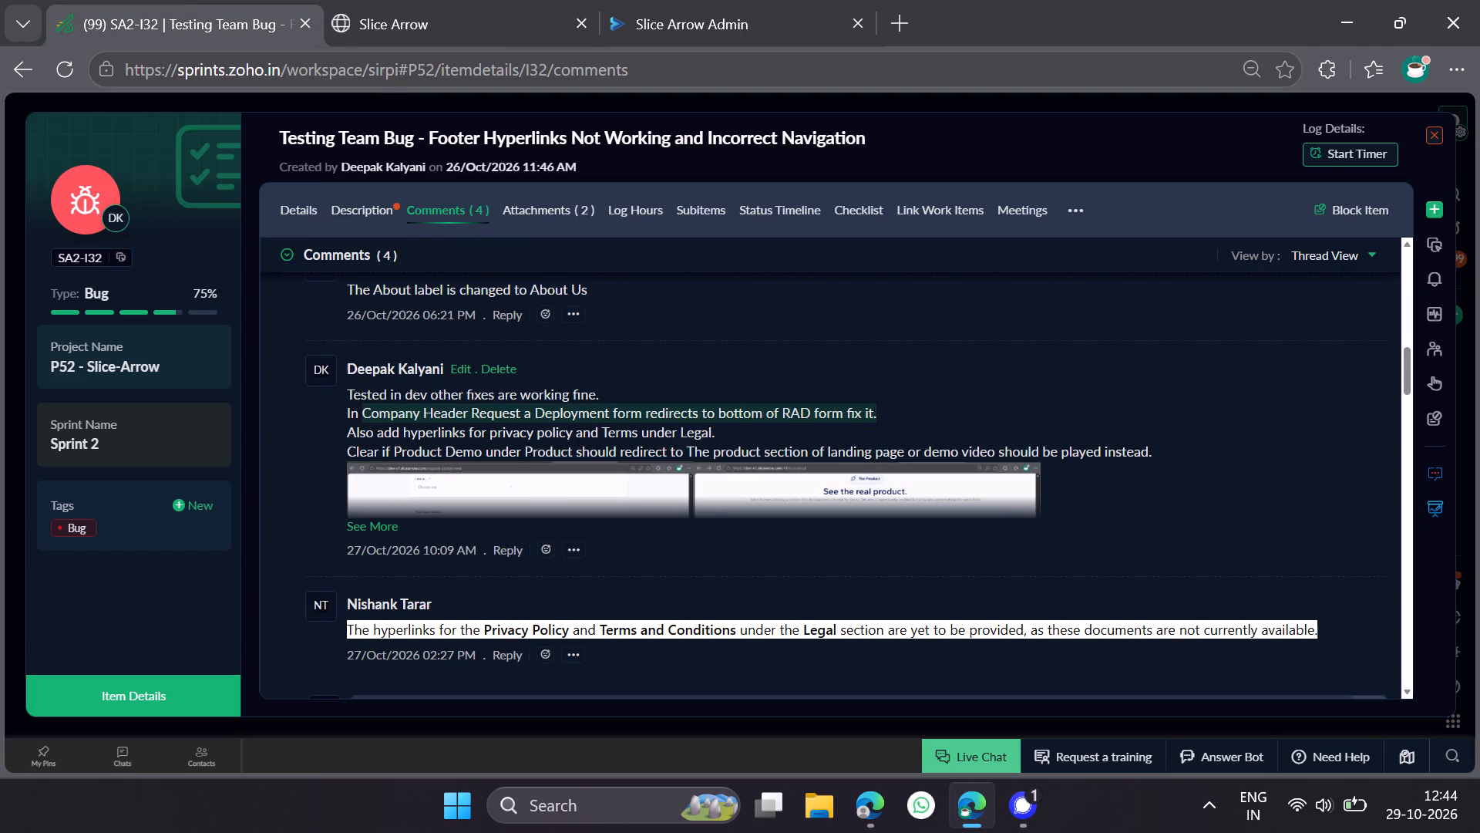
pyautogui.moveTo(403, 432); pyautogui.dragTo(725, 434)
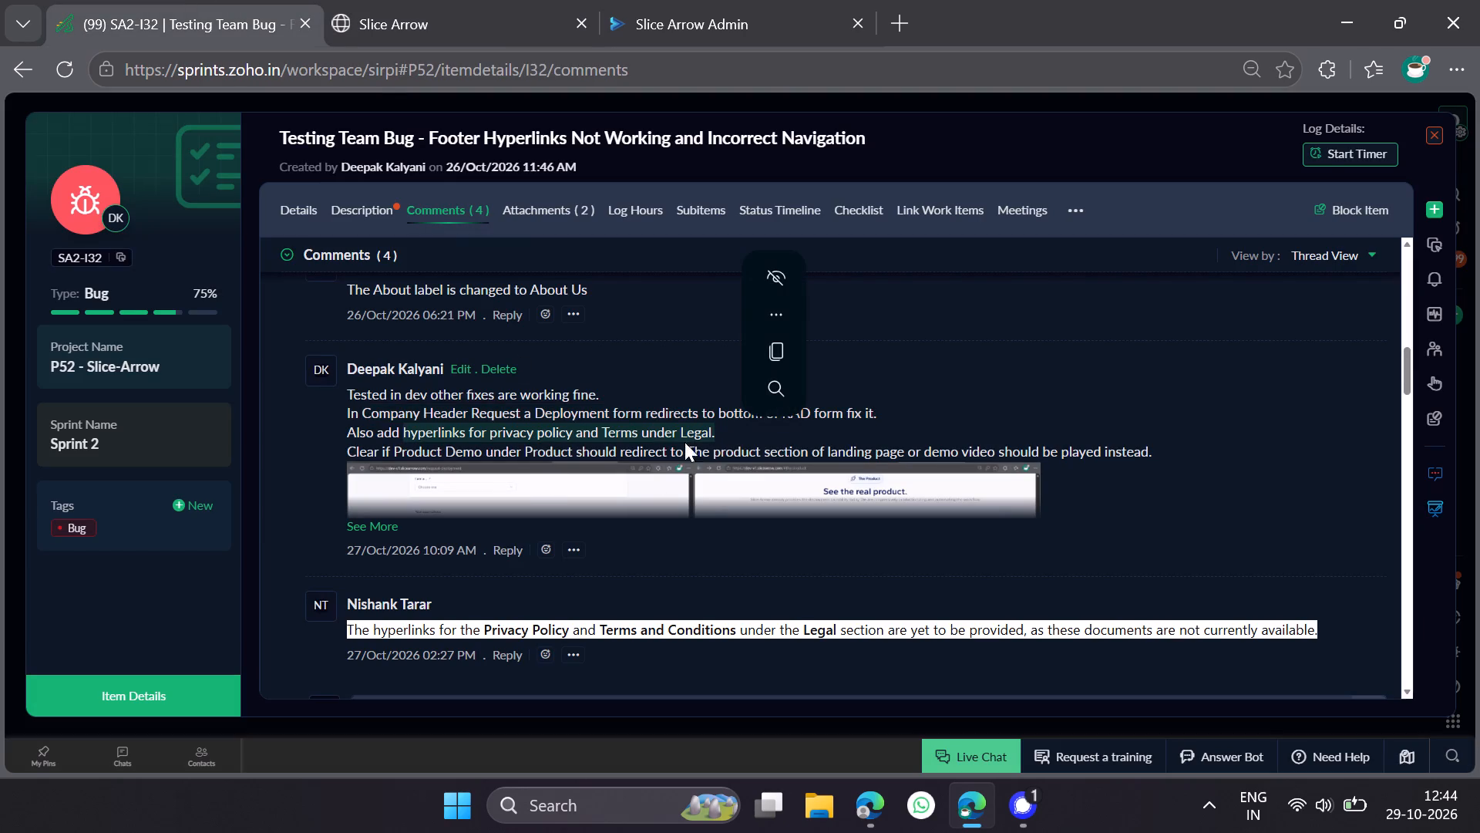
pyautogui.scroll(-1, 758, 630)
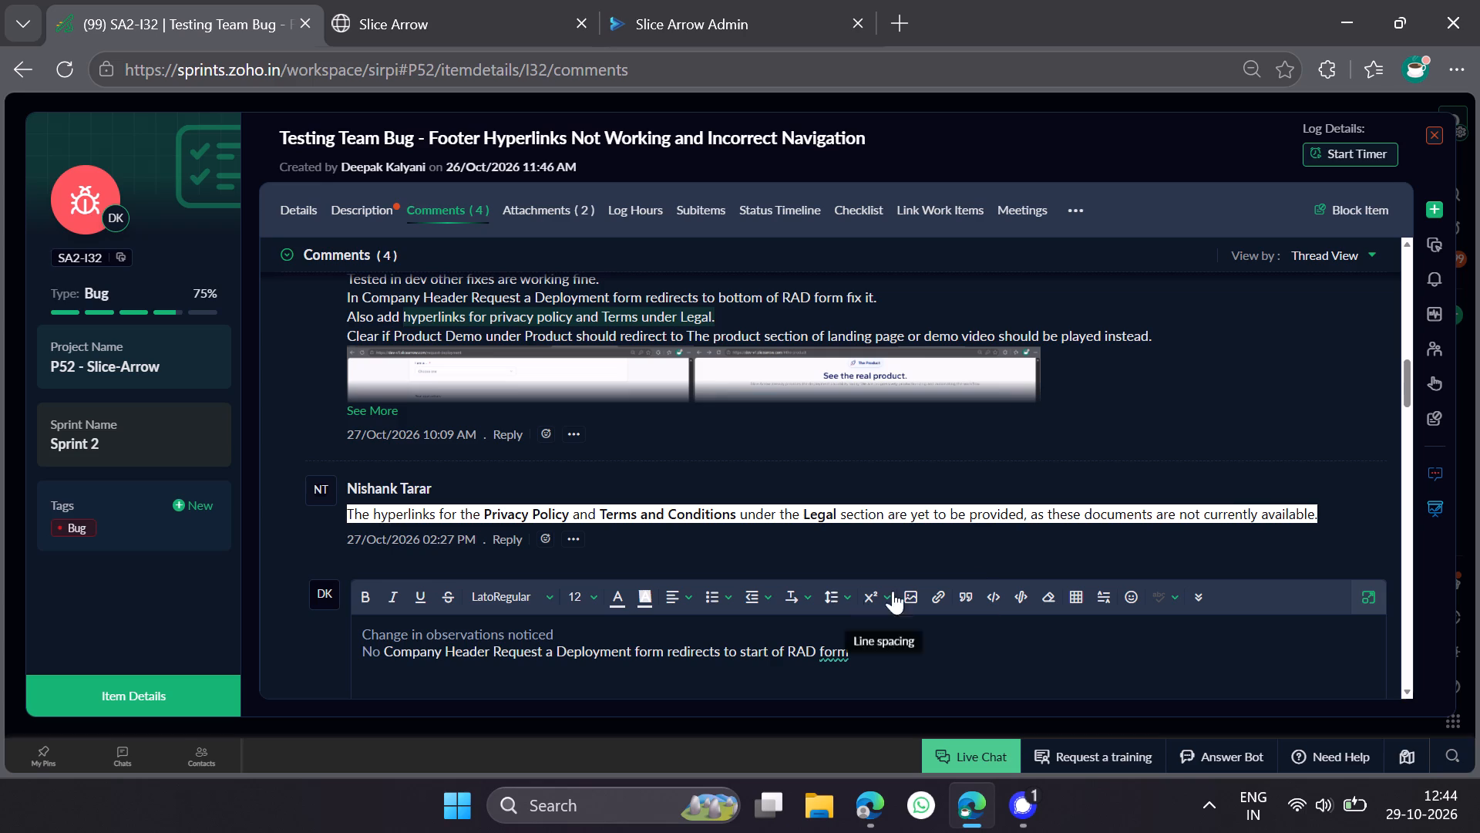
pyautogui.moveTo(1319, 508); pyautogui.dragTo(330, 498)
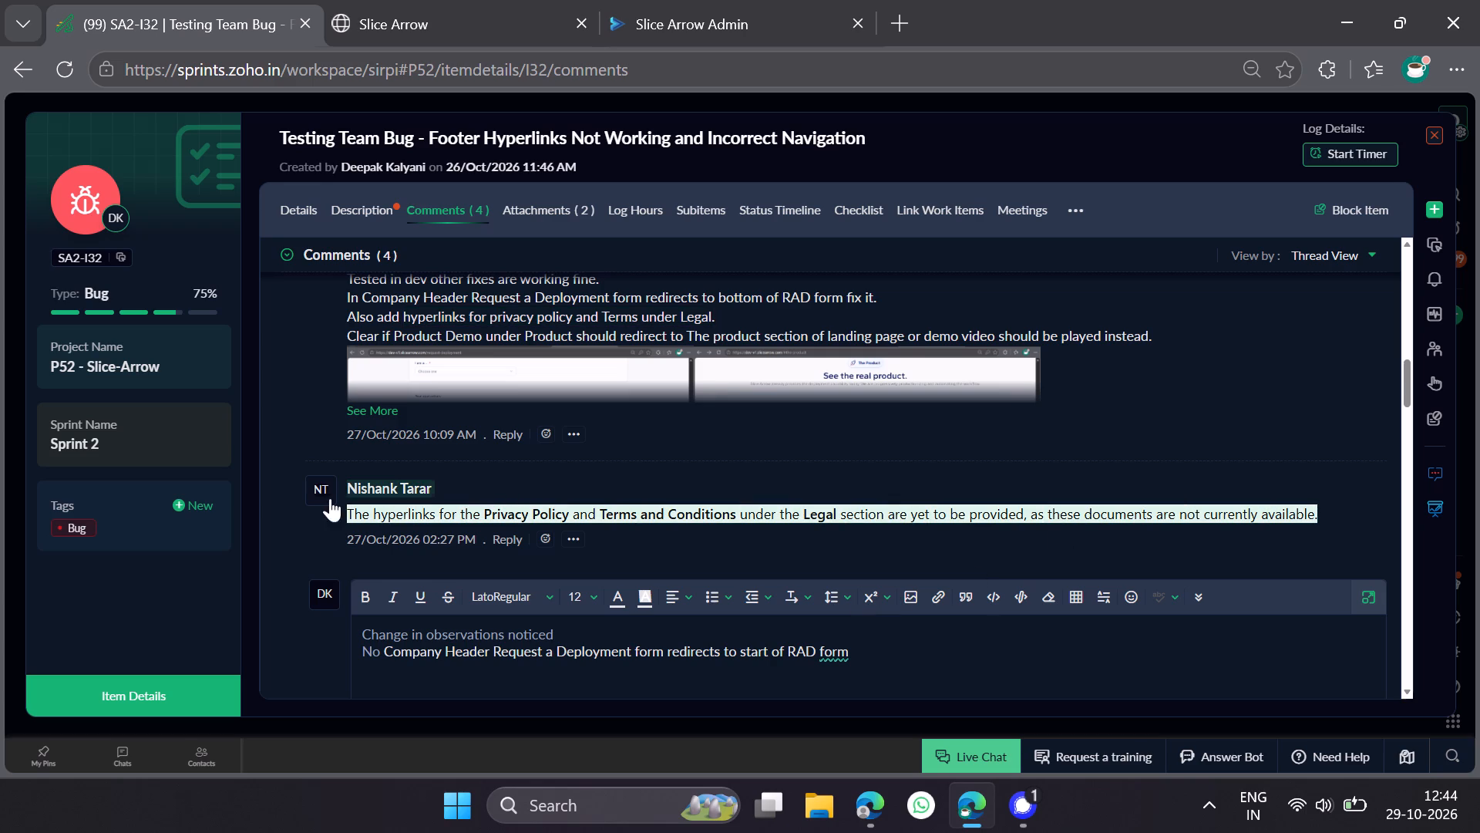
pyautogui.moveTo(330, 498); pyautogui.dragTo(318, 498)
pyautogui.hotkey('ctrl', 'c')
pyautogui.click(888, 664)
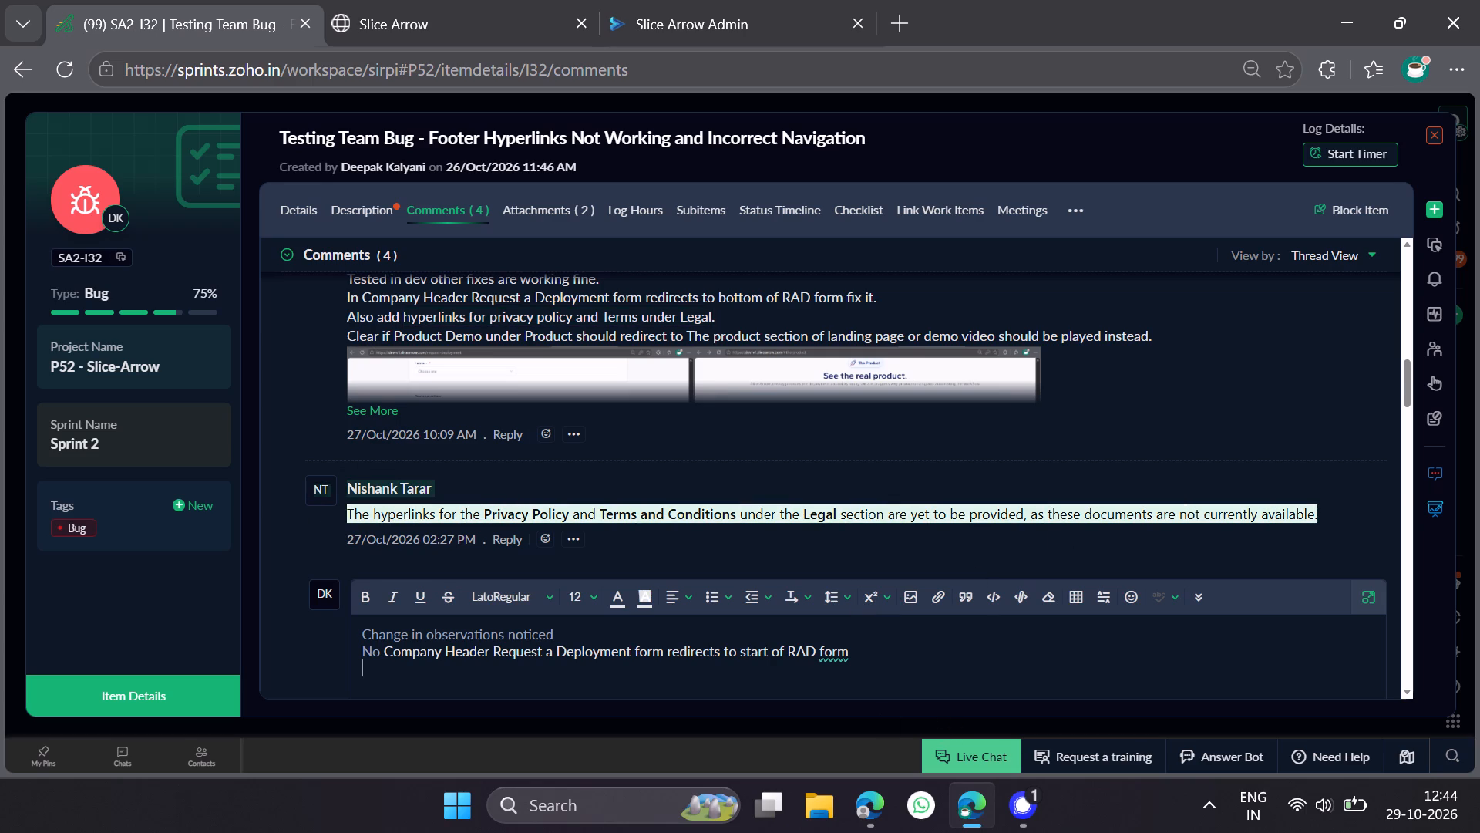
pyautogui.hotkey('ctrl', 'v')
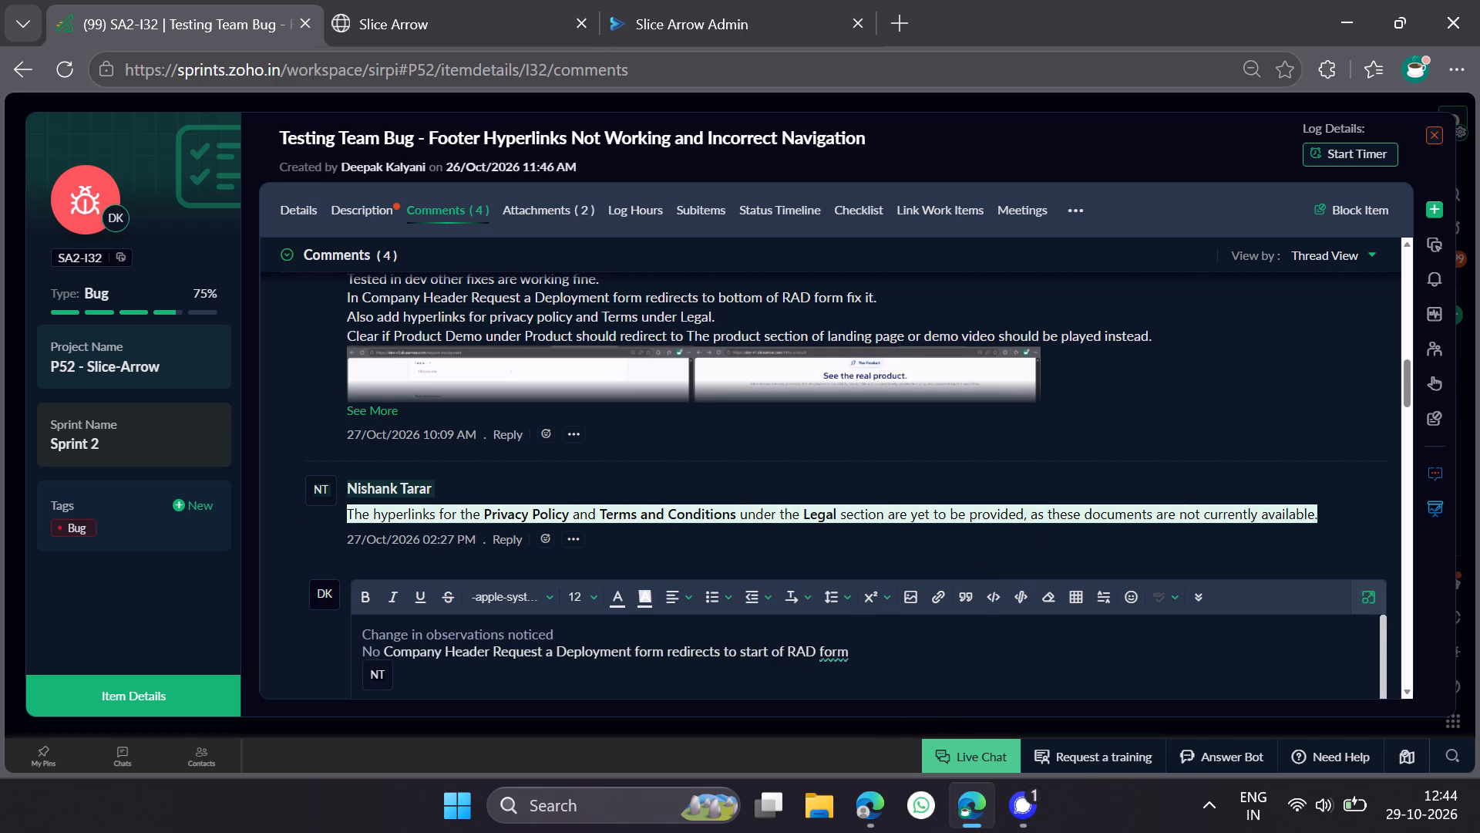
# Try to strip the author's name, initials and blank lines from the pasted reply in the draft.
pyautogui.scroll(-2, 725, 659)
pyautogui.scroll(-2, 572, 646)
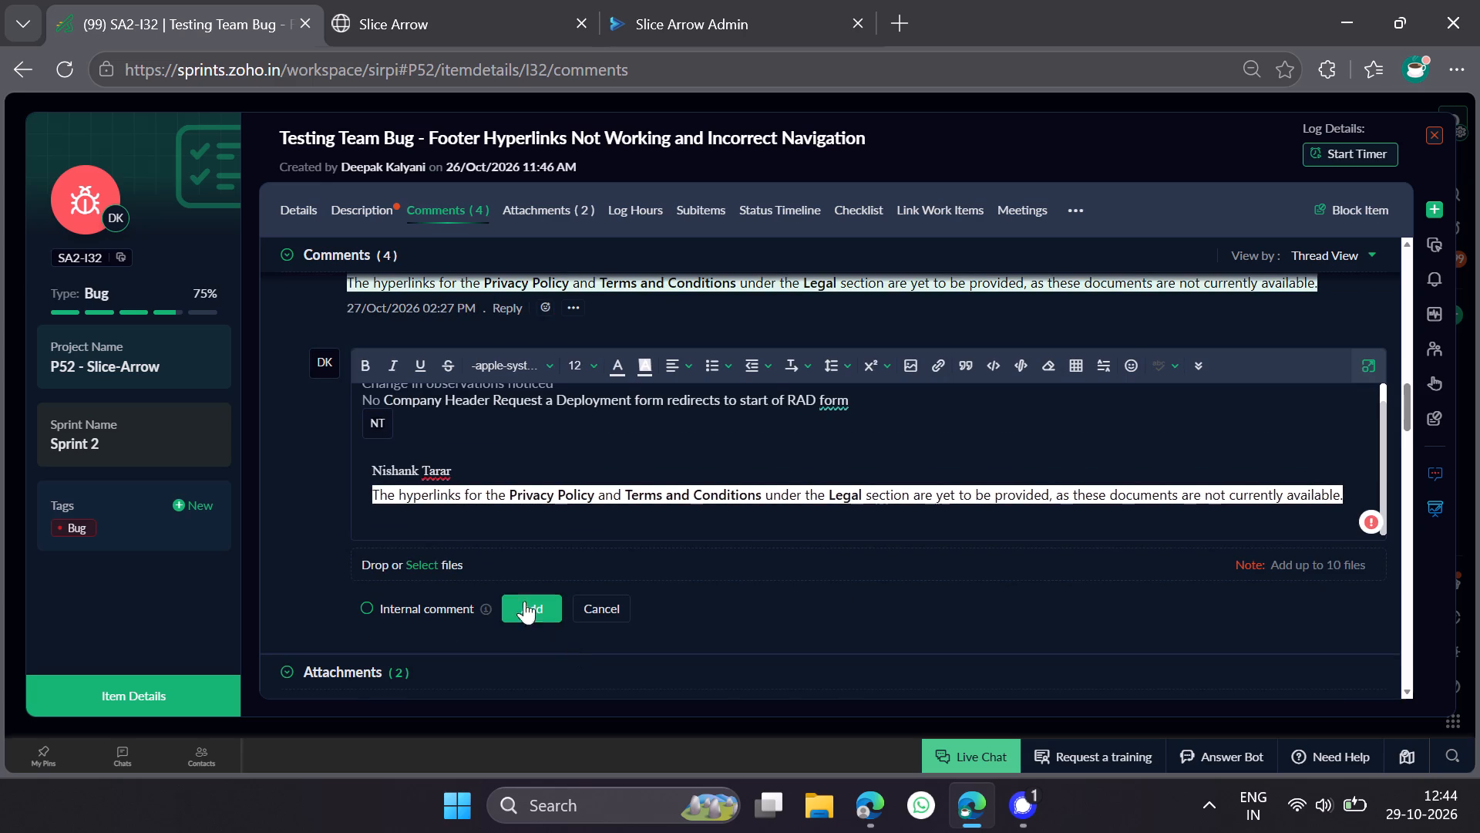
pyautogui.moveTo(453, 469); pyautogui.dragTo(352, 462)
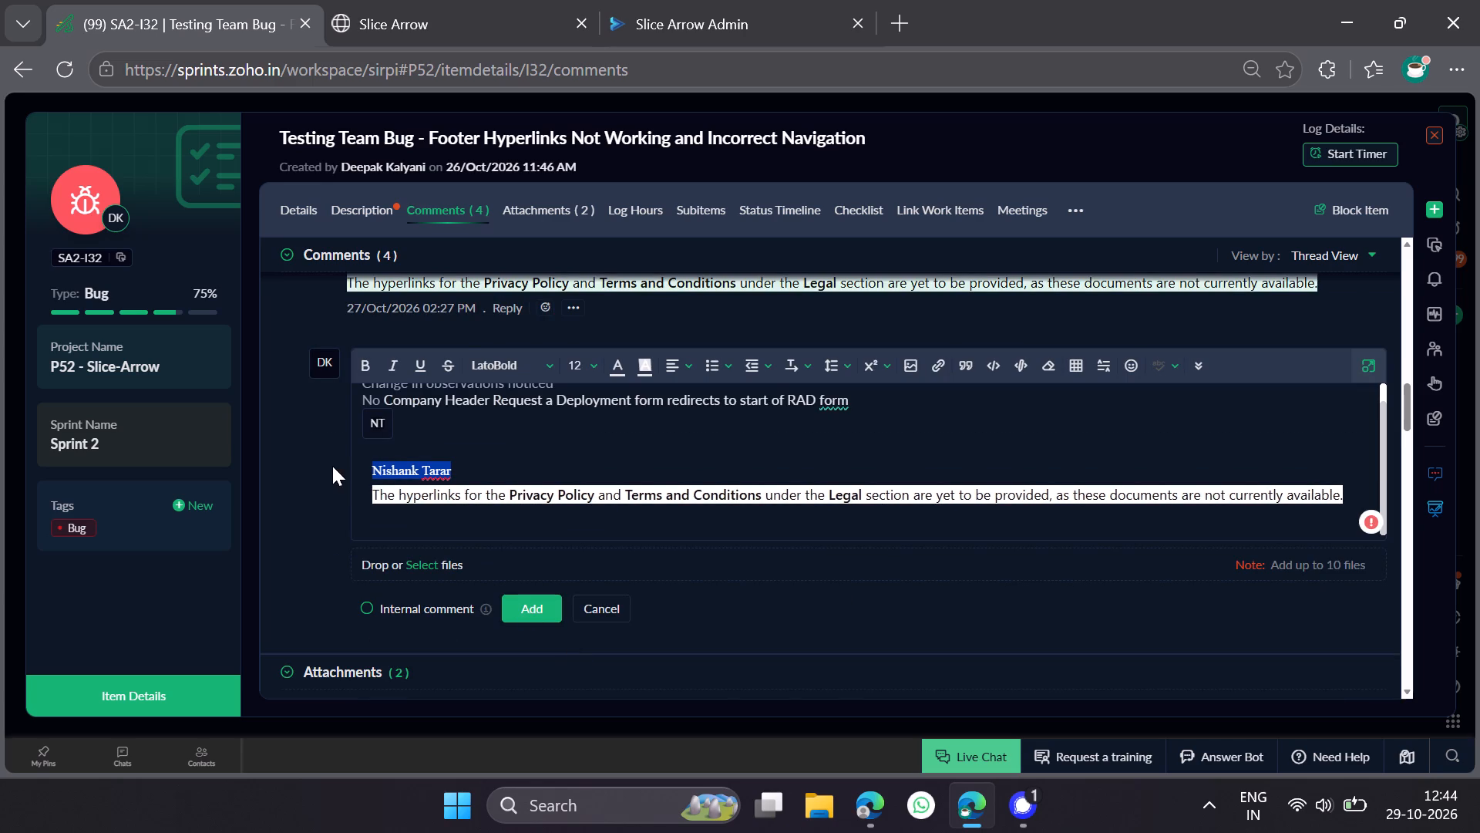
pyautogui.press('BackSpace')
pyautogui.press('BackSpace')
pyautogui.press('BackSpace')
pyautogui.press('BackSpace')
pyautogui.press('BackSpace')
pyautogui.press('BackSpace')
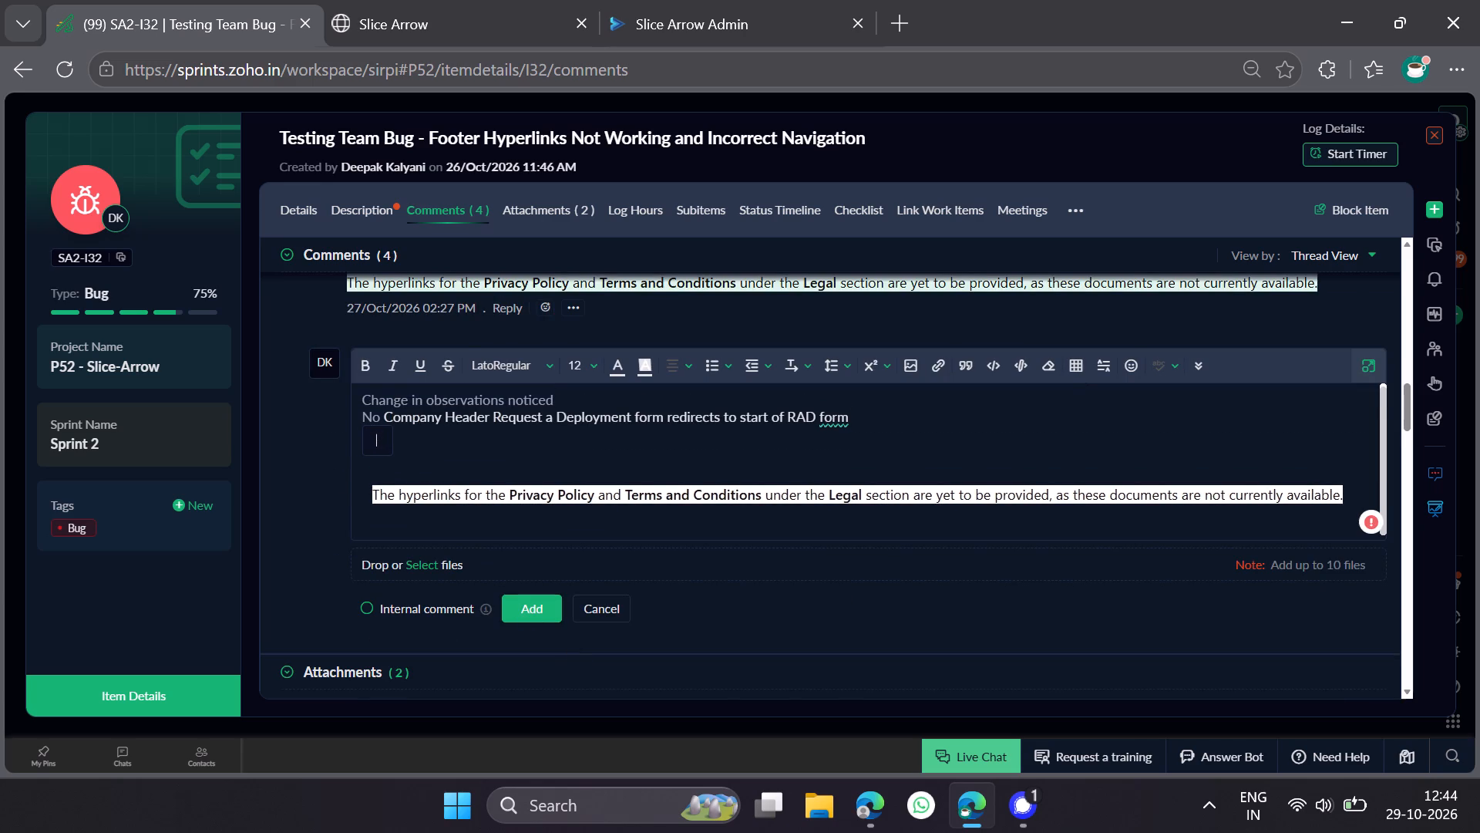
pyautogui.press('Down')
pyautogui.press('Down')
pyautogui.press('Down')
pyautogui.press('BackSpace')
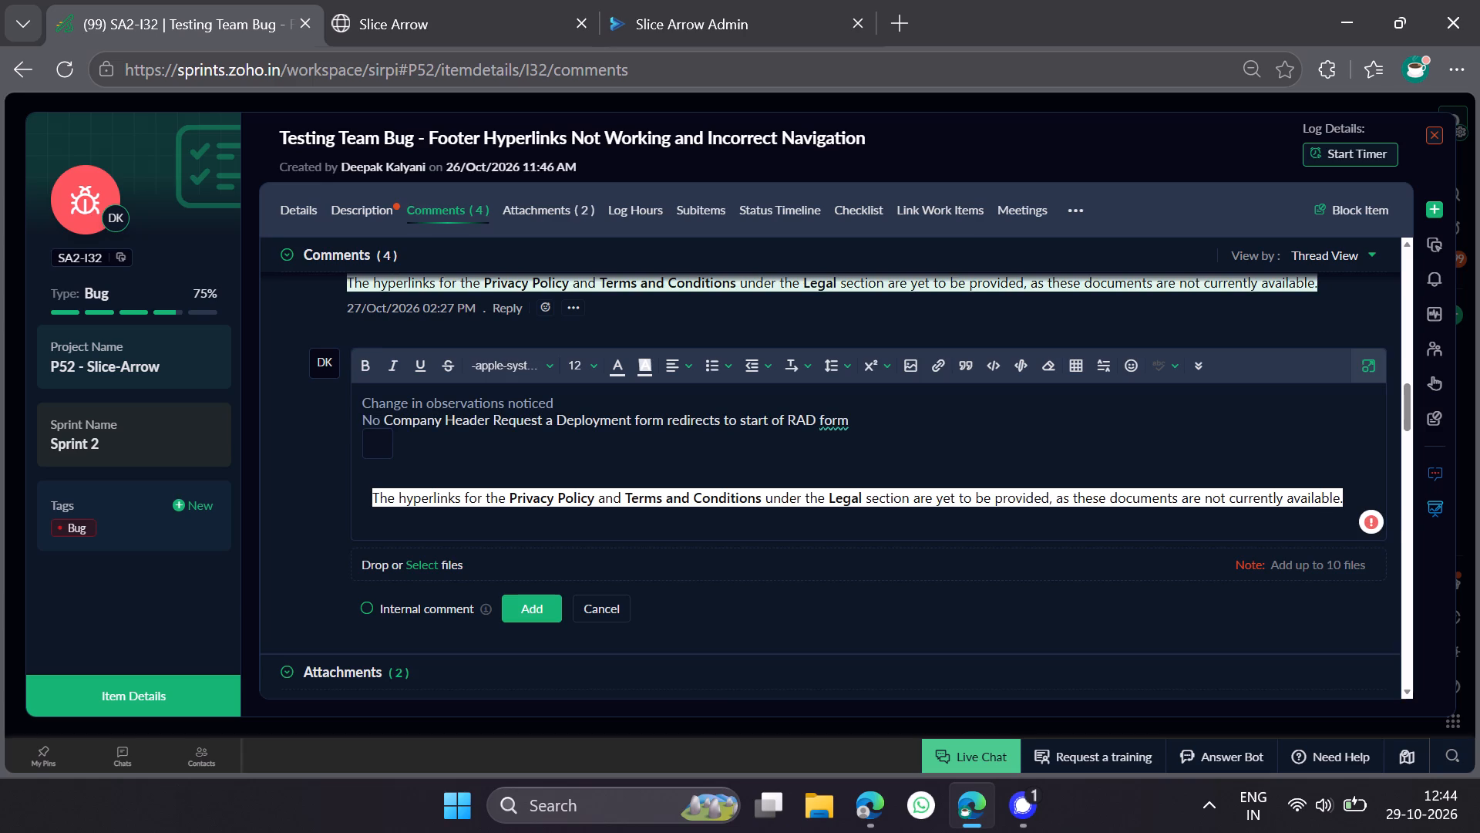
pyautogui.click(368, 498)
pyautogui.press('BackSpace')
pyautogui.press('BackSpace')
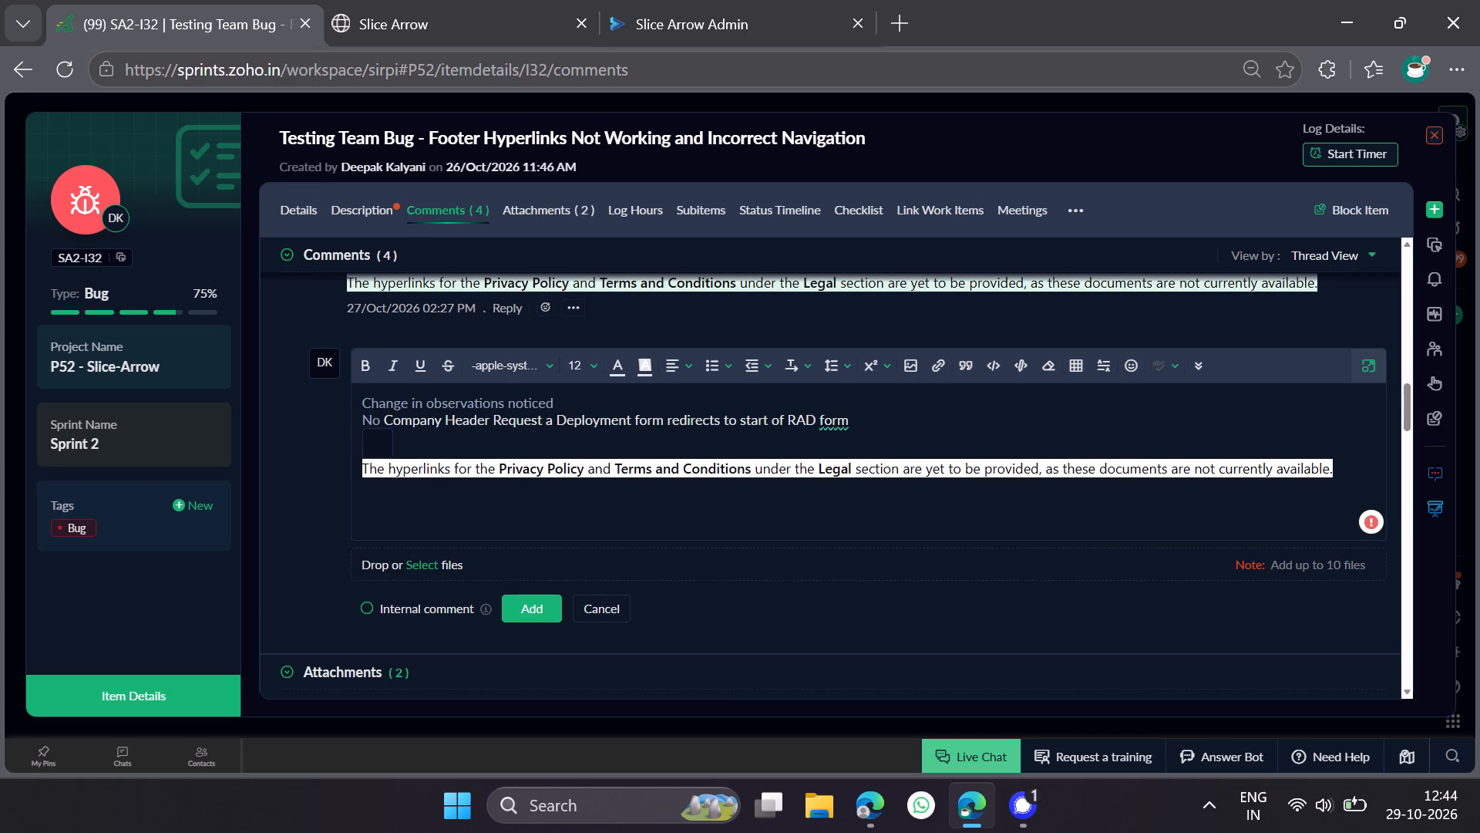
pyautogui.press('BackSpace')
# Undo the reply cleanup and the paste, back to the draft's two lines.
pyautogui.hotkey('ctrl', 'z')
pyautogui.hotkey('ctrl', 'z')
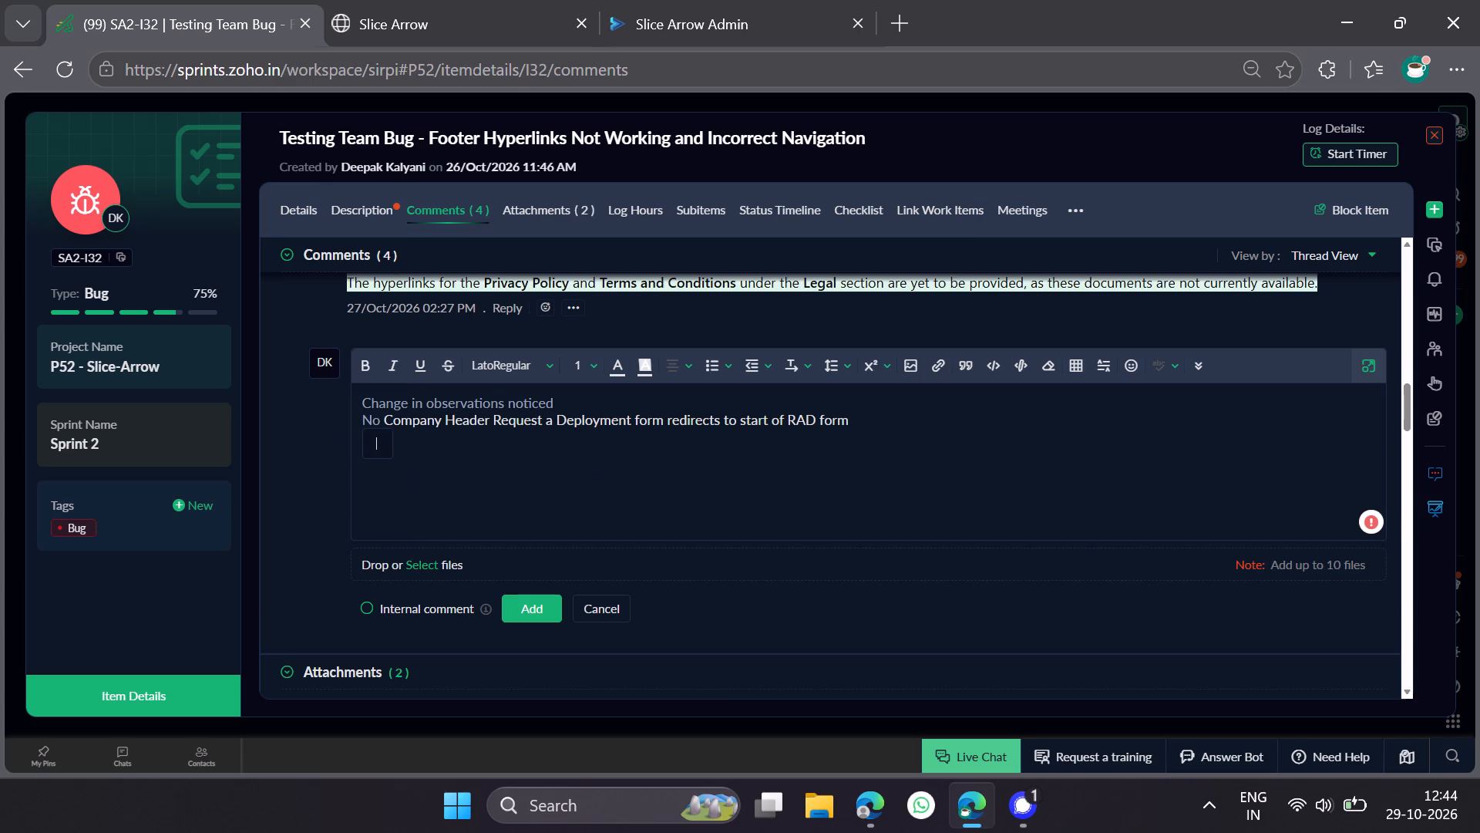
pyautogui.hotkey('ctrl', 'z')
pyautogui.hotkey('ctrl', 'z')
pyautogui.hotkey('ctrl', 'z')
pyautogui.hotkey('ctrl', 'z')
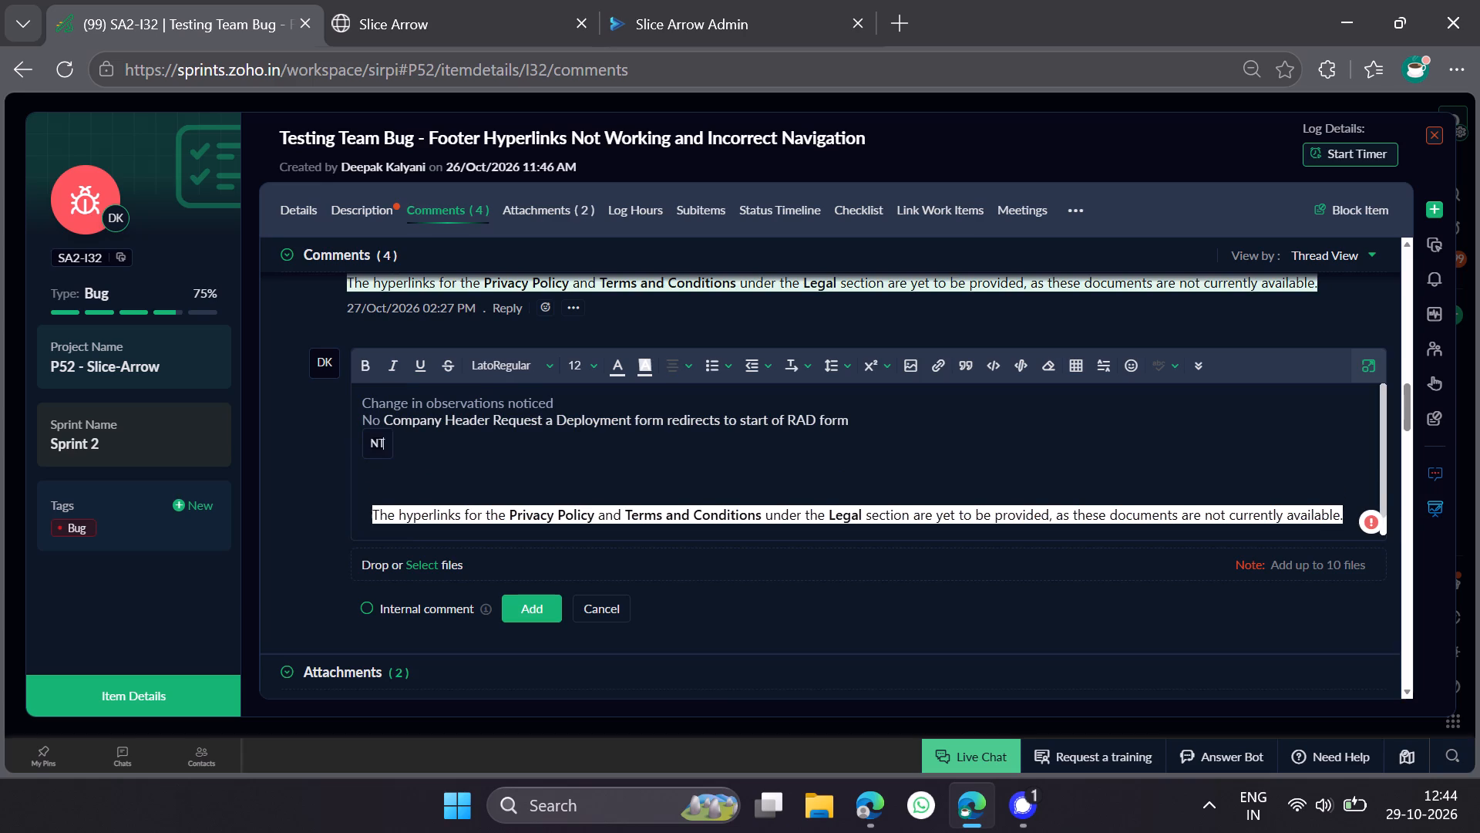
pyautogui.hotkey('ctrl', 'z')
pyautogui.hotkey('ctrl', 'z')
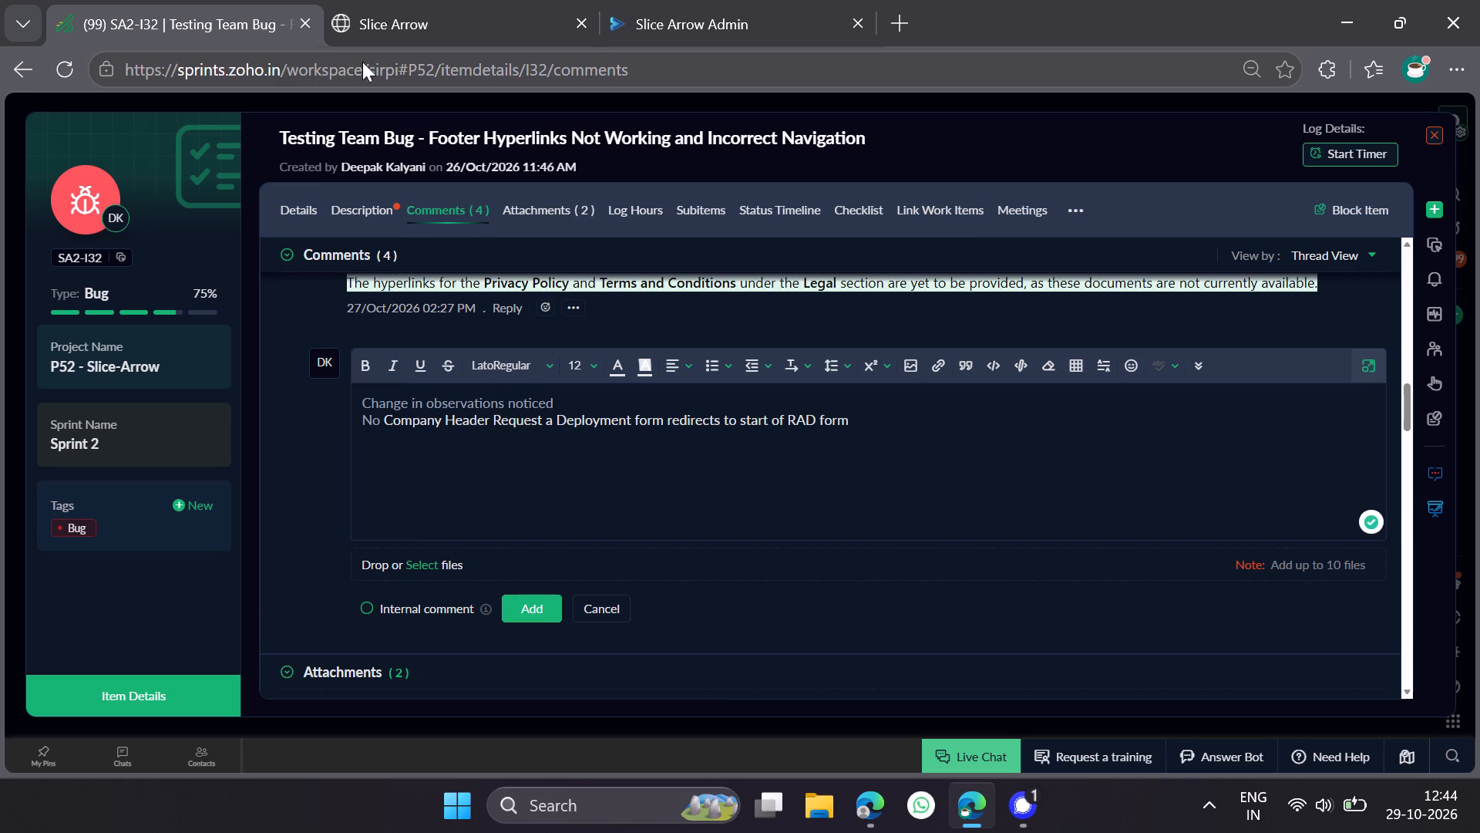
# Check the target of the Slice Arrow footer's Product Demo link against the earlier testing comment in the Zoho Sprints bug.
pyautogui.scroll(1, 707, 224)
pyautogui.scroll(1, 425, 502)
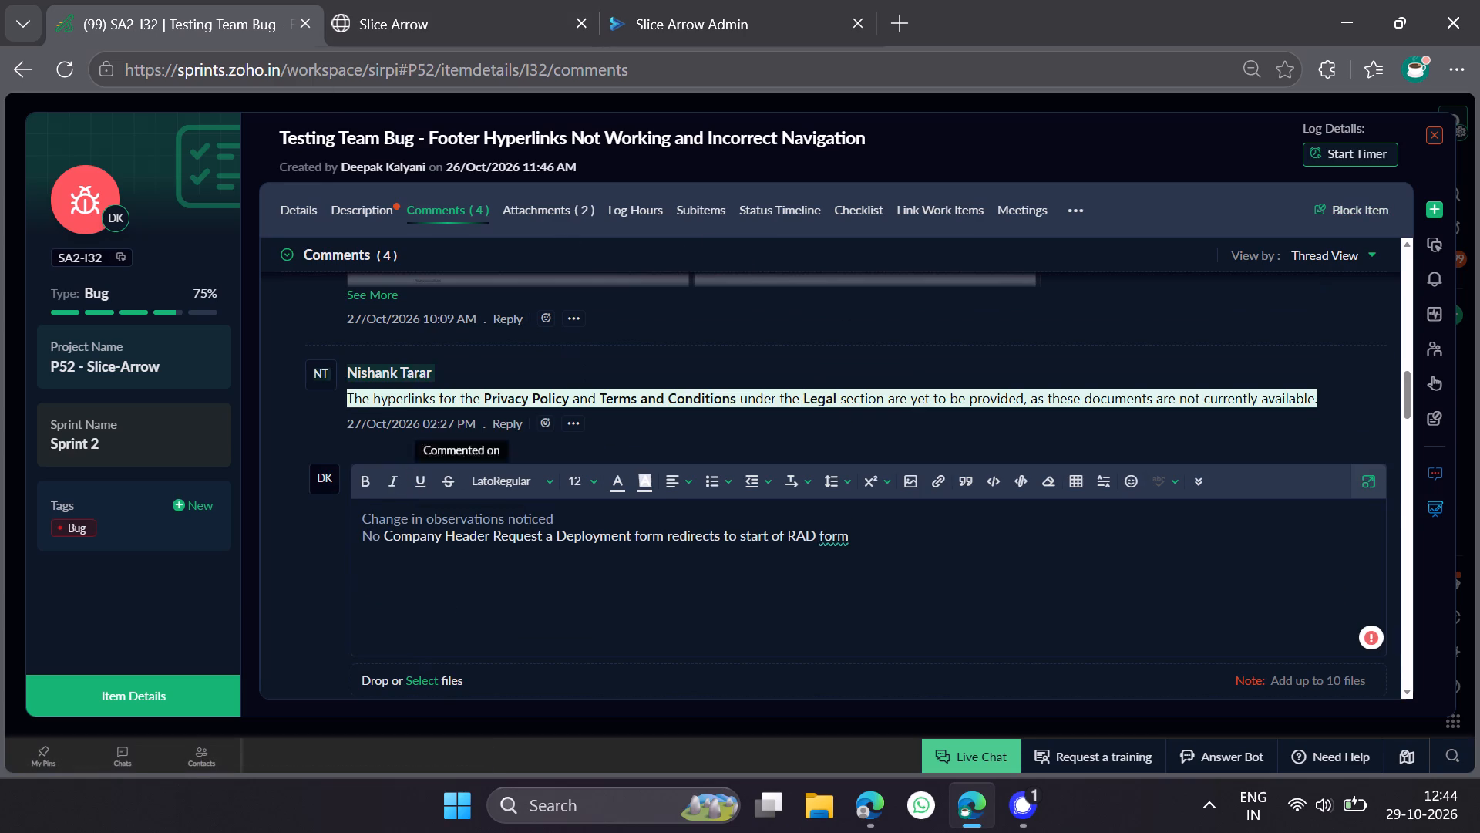
pyautogui.click(288, 405)
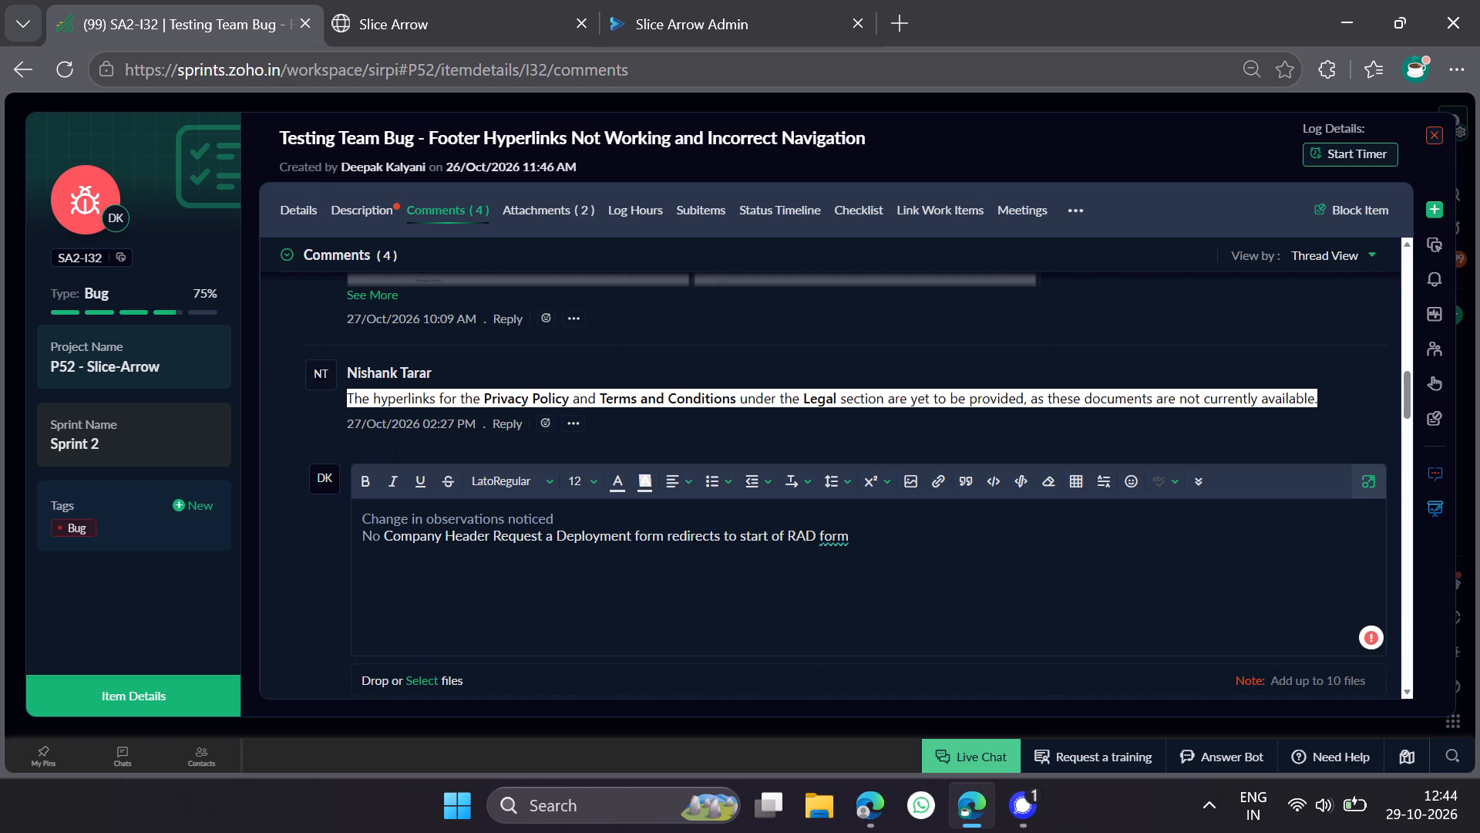
pyautogui.scroll(2, 514, 342)
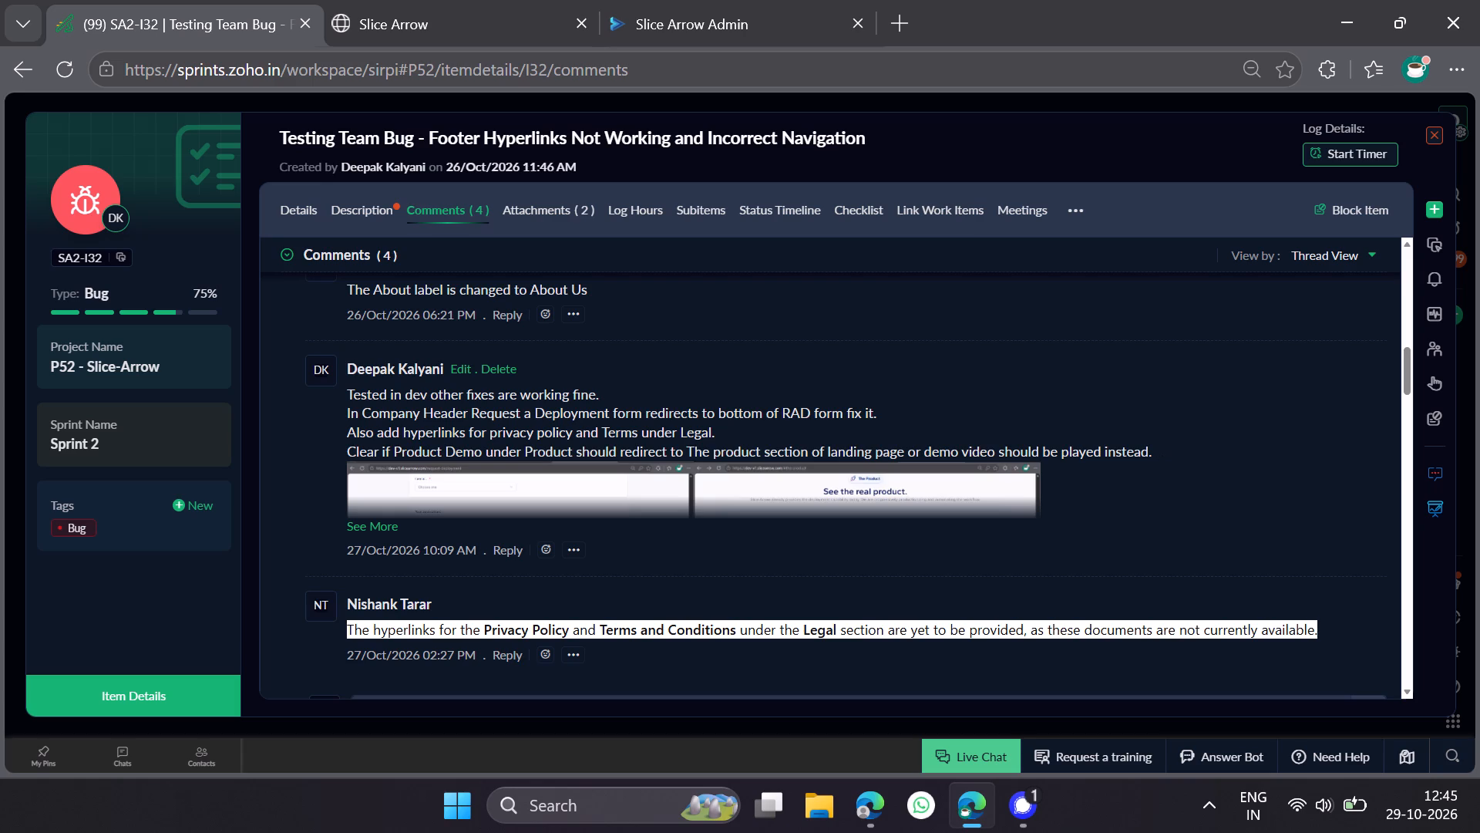
pyautogui.click(461, 0)
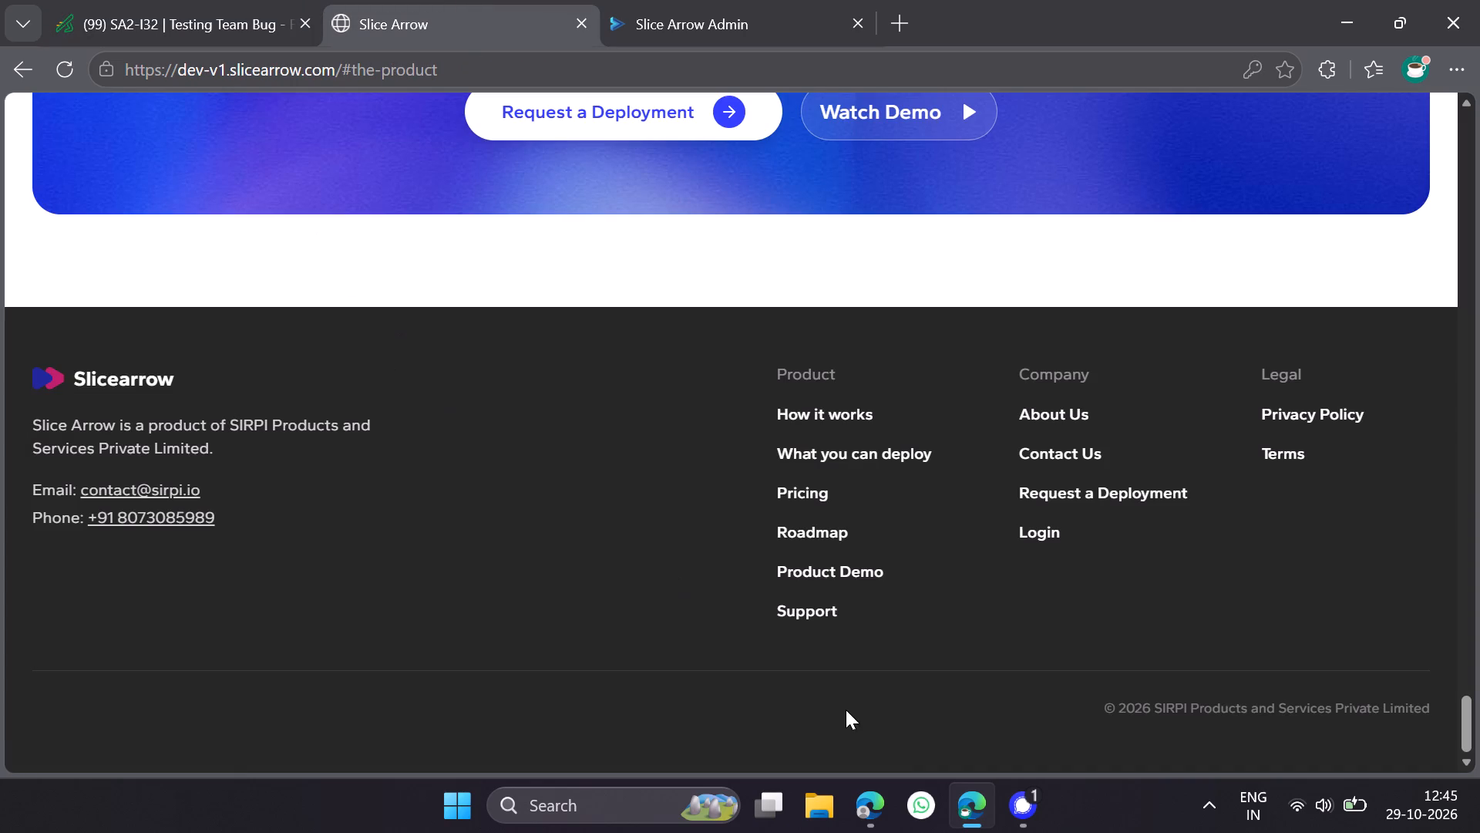
pyautogui.rightClick(858, 576)
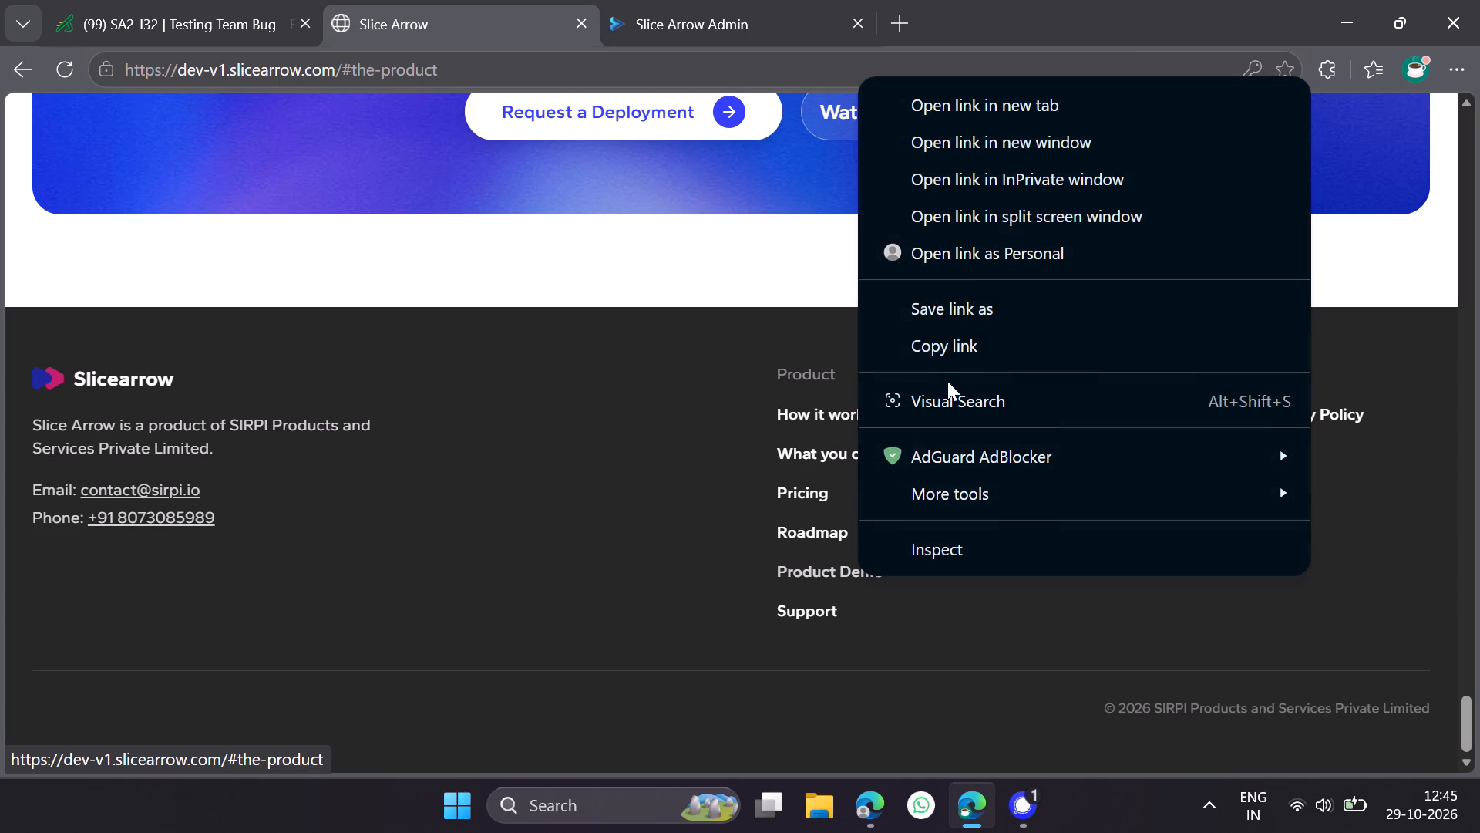
pyautogui.click(537, 422)
pyautogui.click(168, 0)
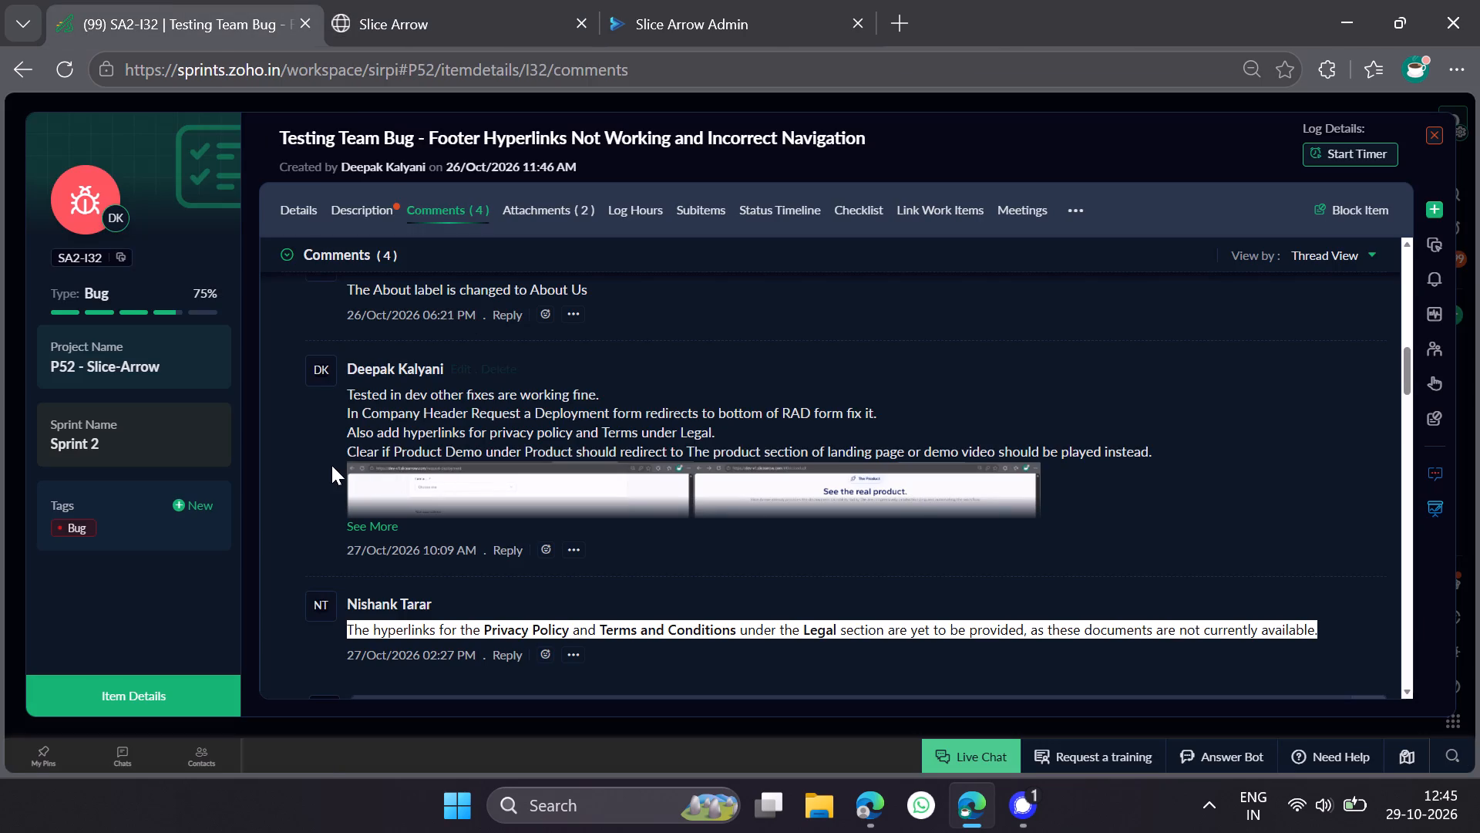
# Copy the earlier comment's line asking where Product Demo under Product should redirect.
pyautogui.moveTo(341, 454); pyautogui.dragTo(1206, 436)
pyautogui.hotkey('ctrl', 'c')
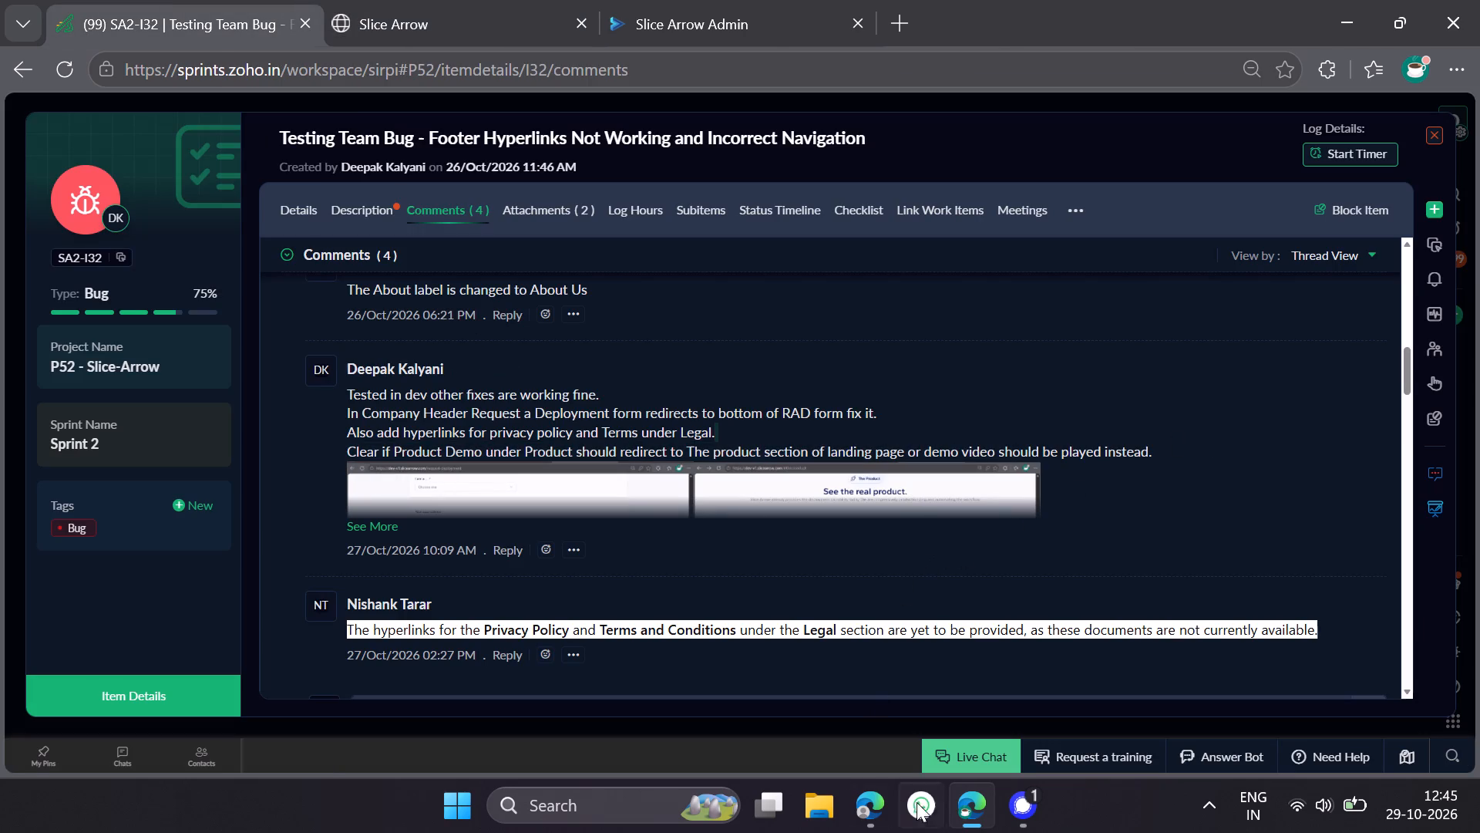
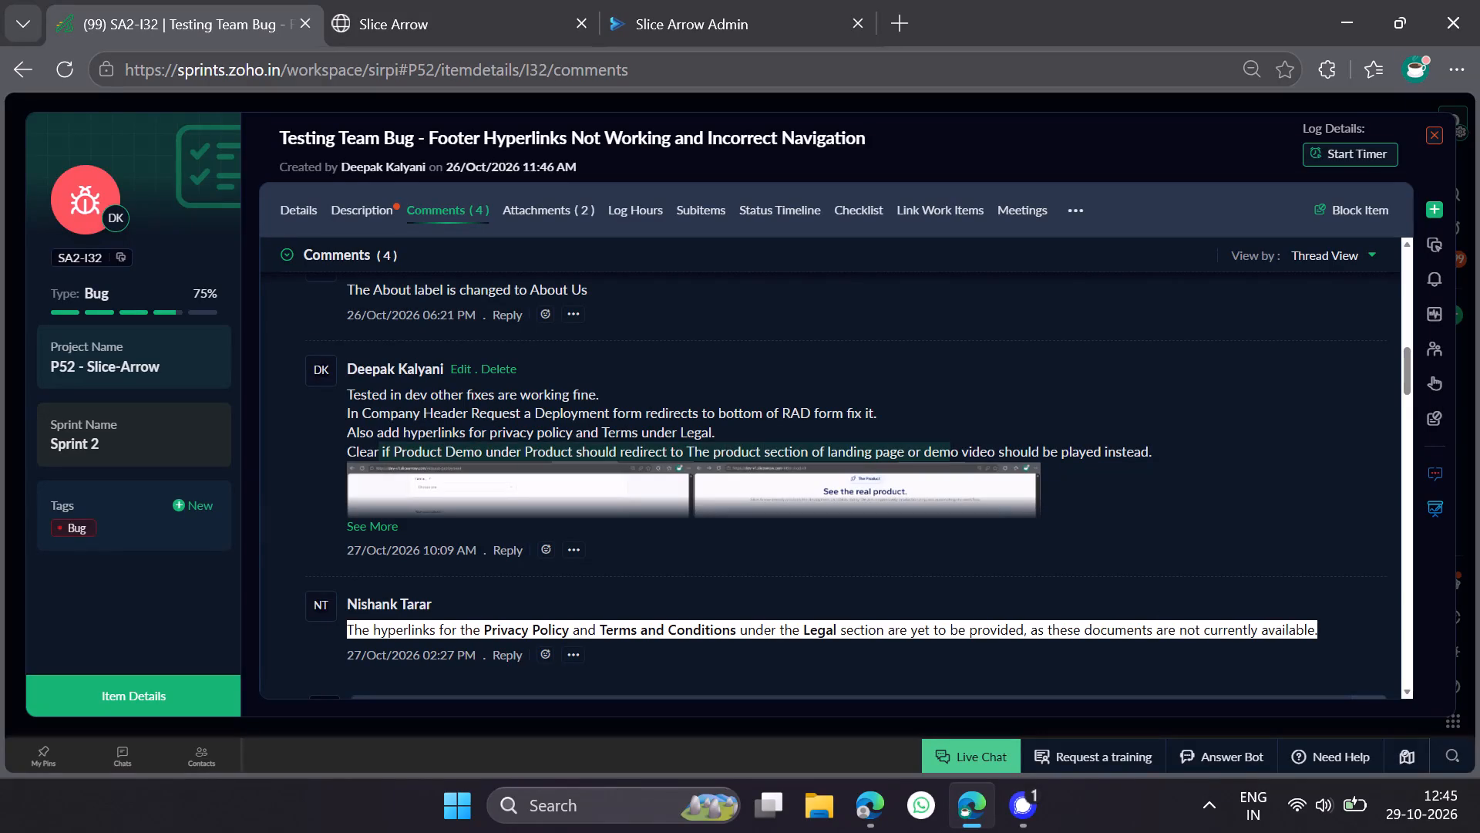
# Copy the 27/Oct/2026 10:09 AM comment's wording from "if Product Demo under Product" through "demo video should be played instead.".
pyautogui.hotkey('ctrl', 'c')
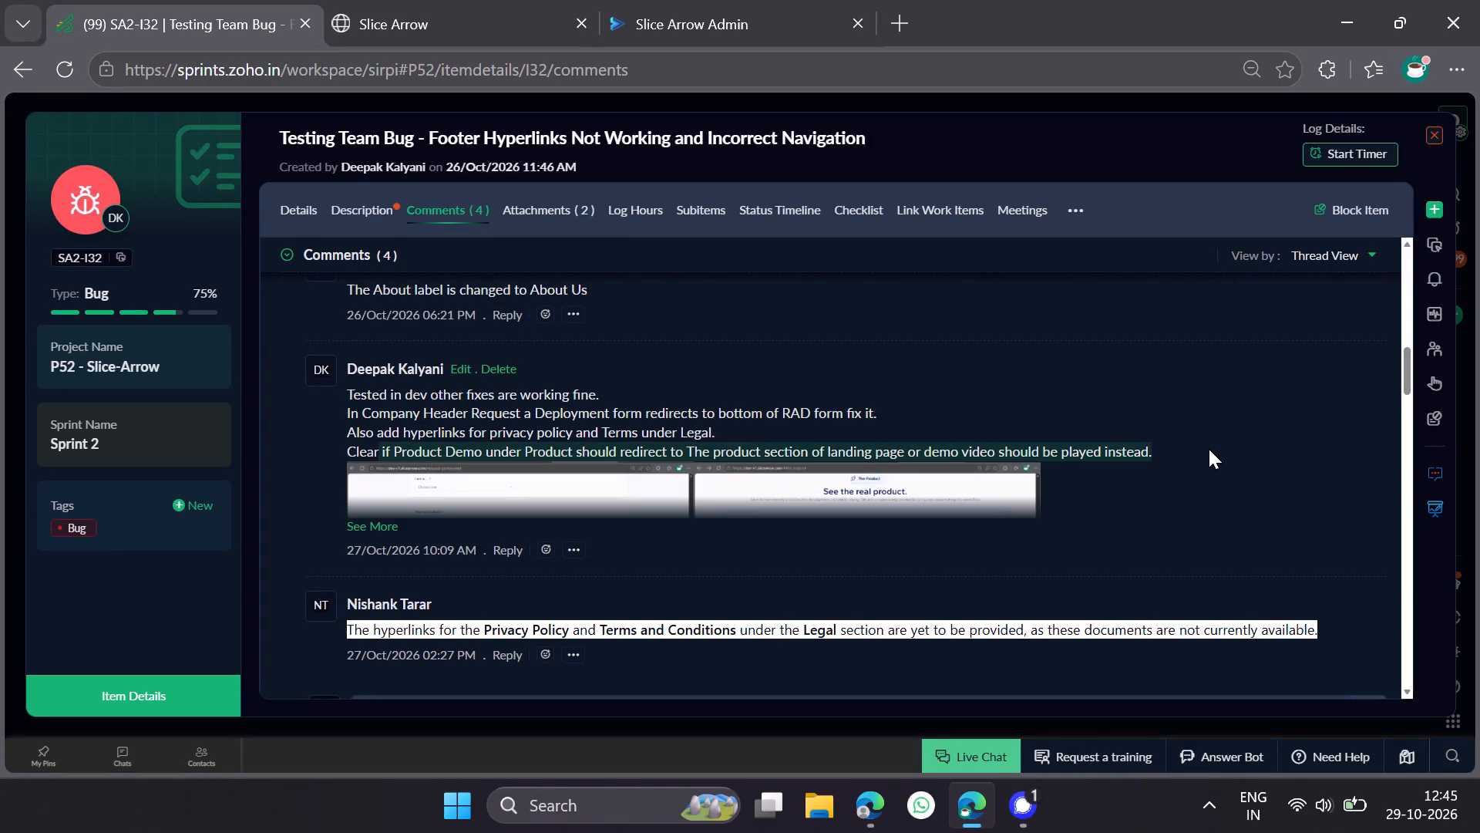
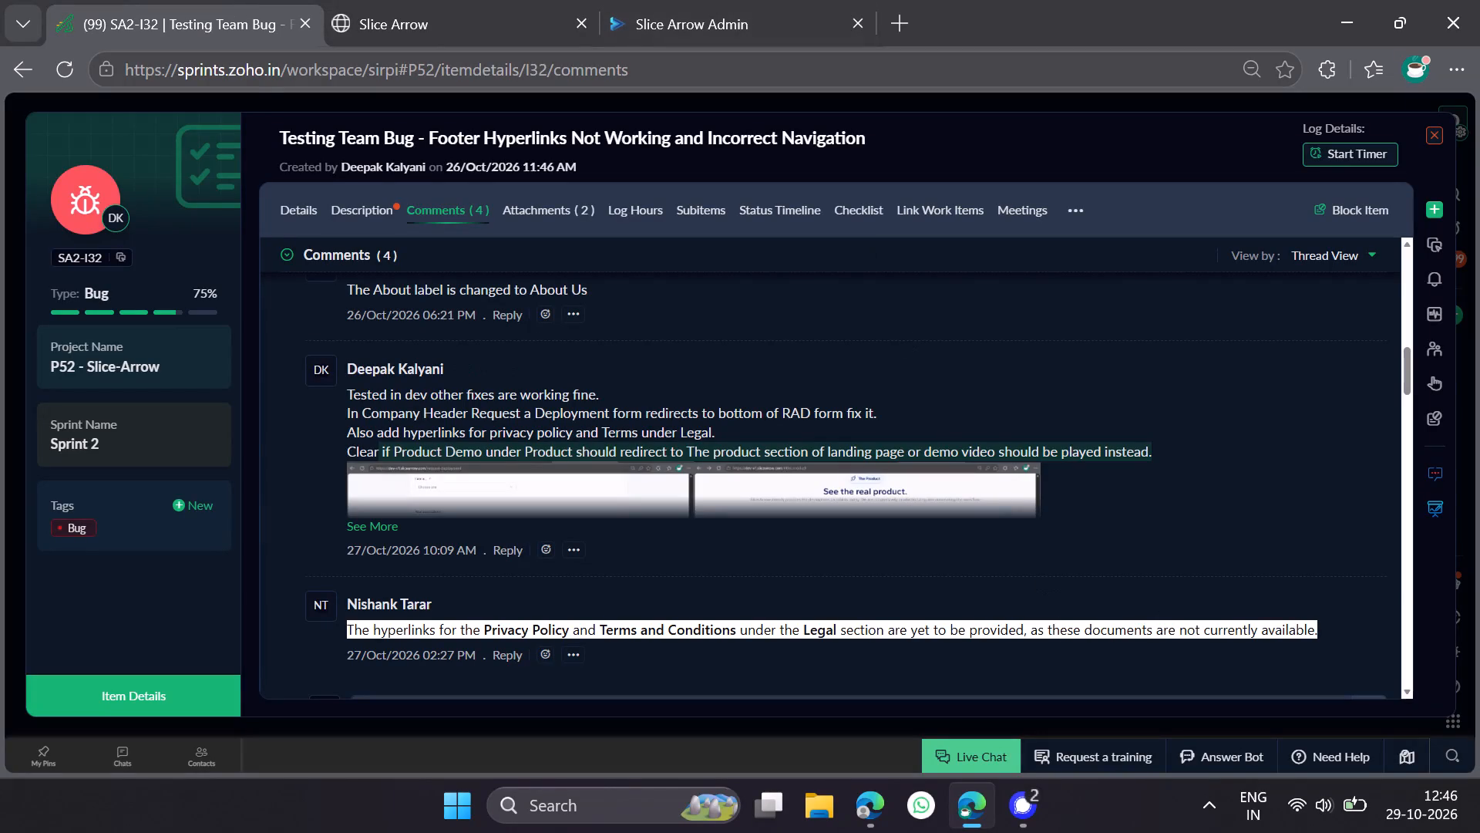
# Add a new line to the draft comment: "Hyperlinks for privacy policy and terms and condition under legal need to be implemented".
pyautogui.scroll(-2, 736, 555)
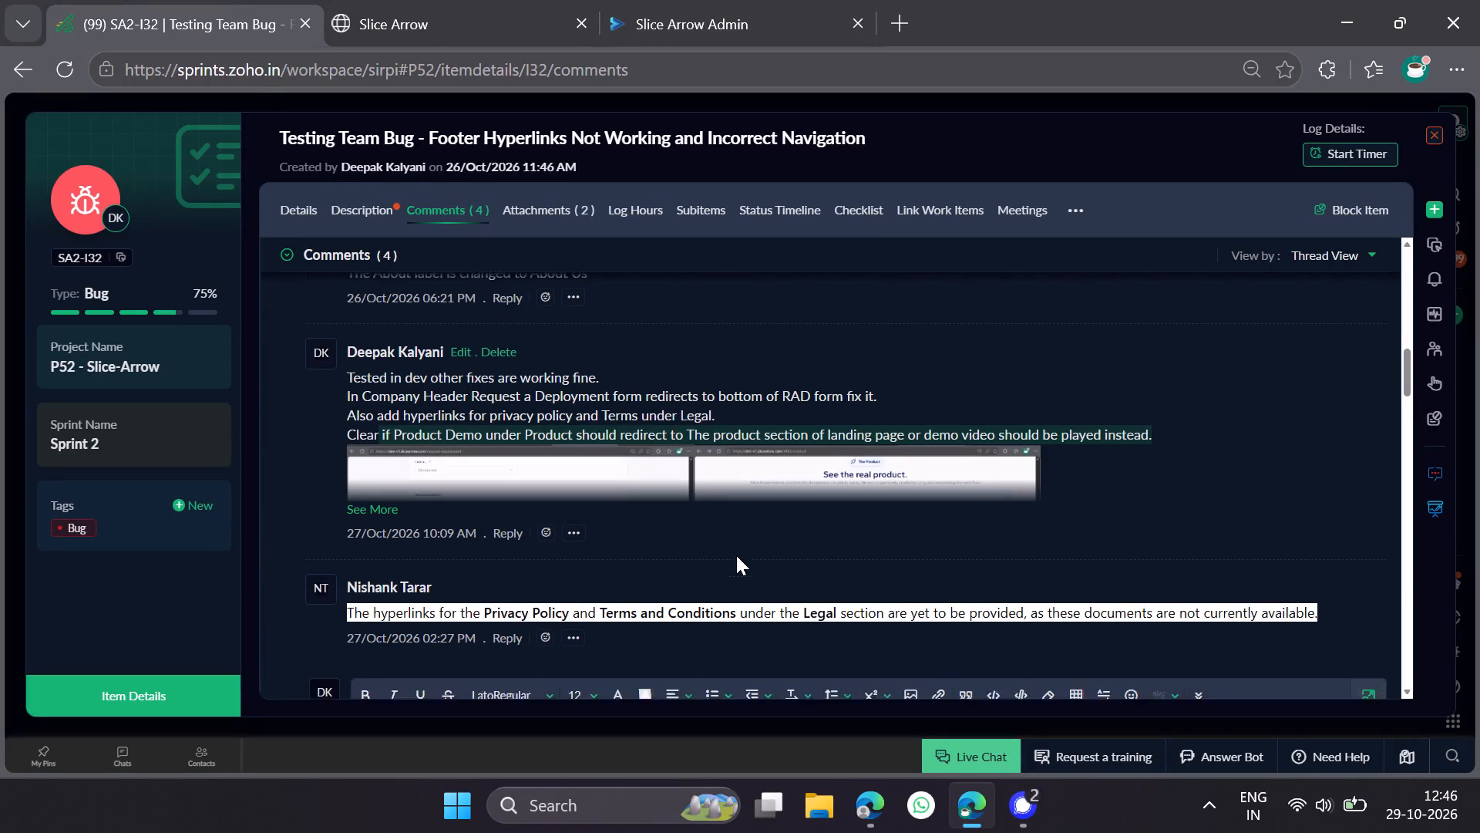
pyautogui.scroll(-2, 736, 555)
pyautogui.scroll(4, 736, 555)
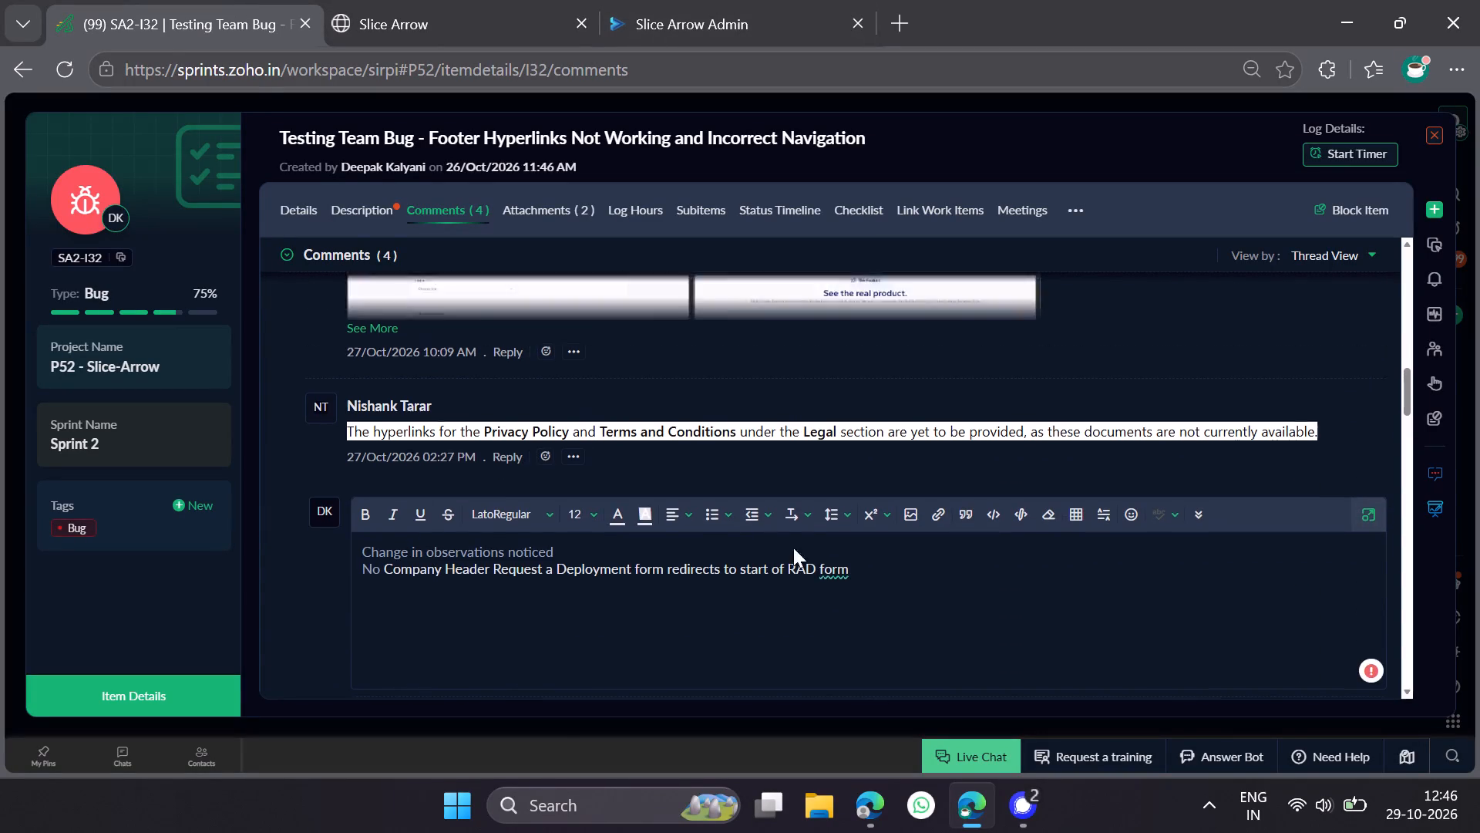
pyautogui.scroll(-2, 647, 663)
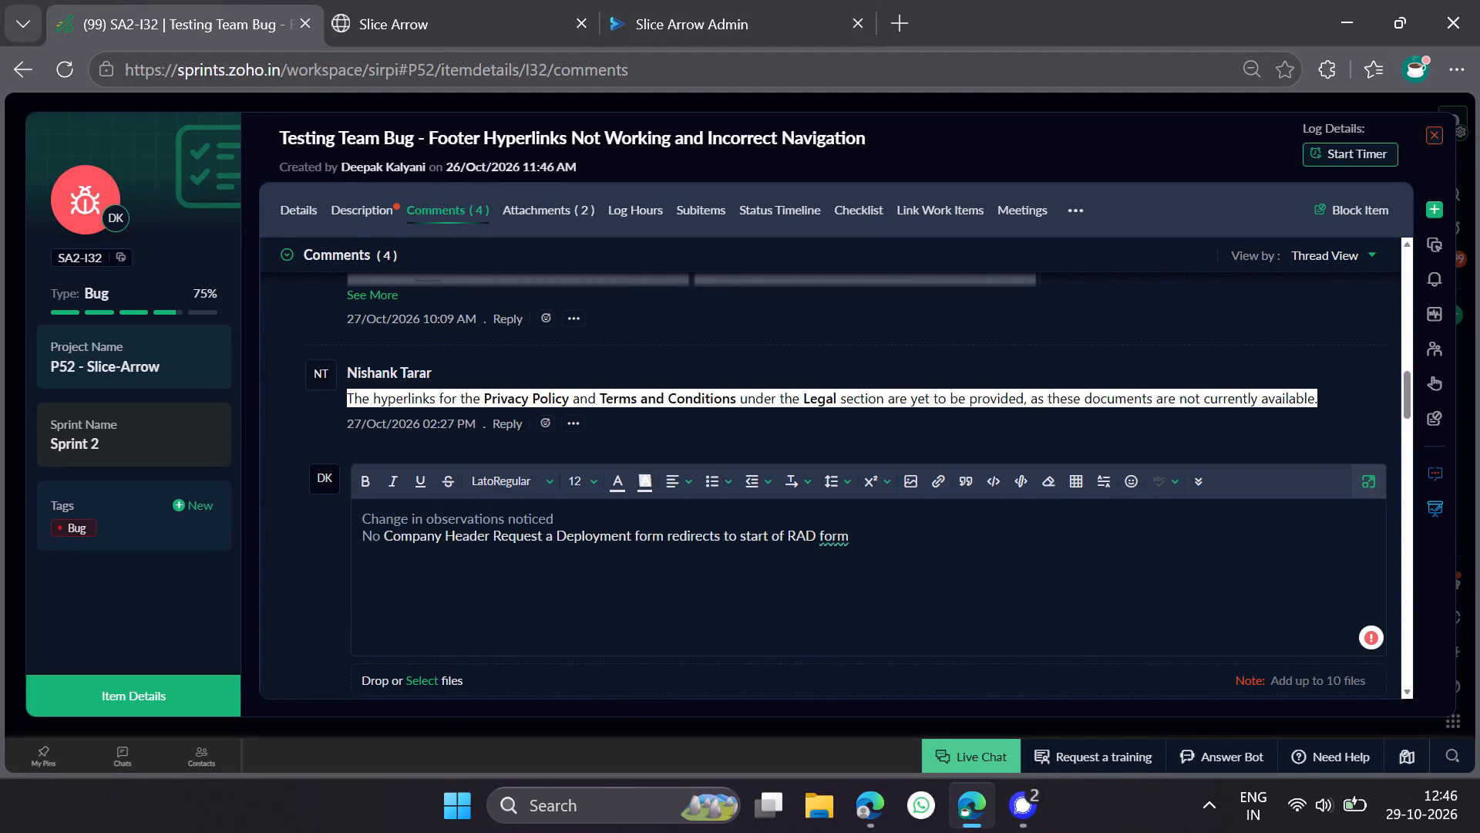
pyautogui.click(873, 529)
pyautogui.hotkey('shift', 'Return')
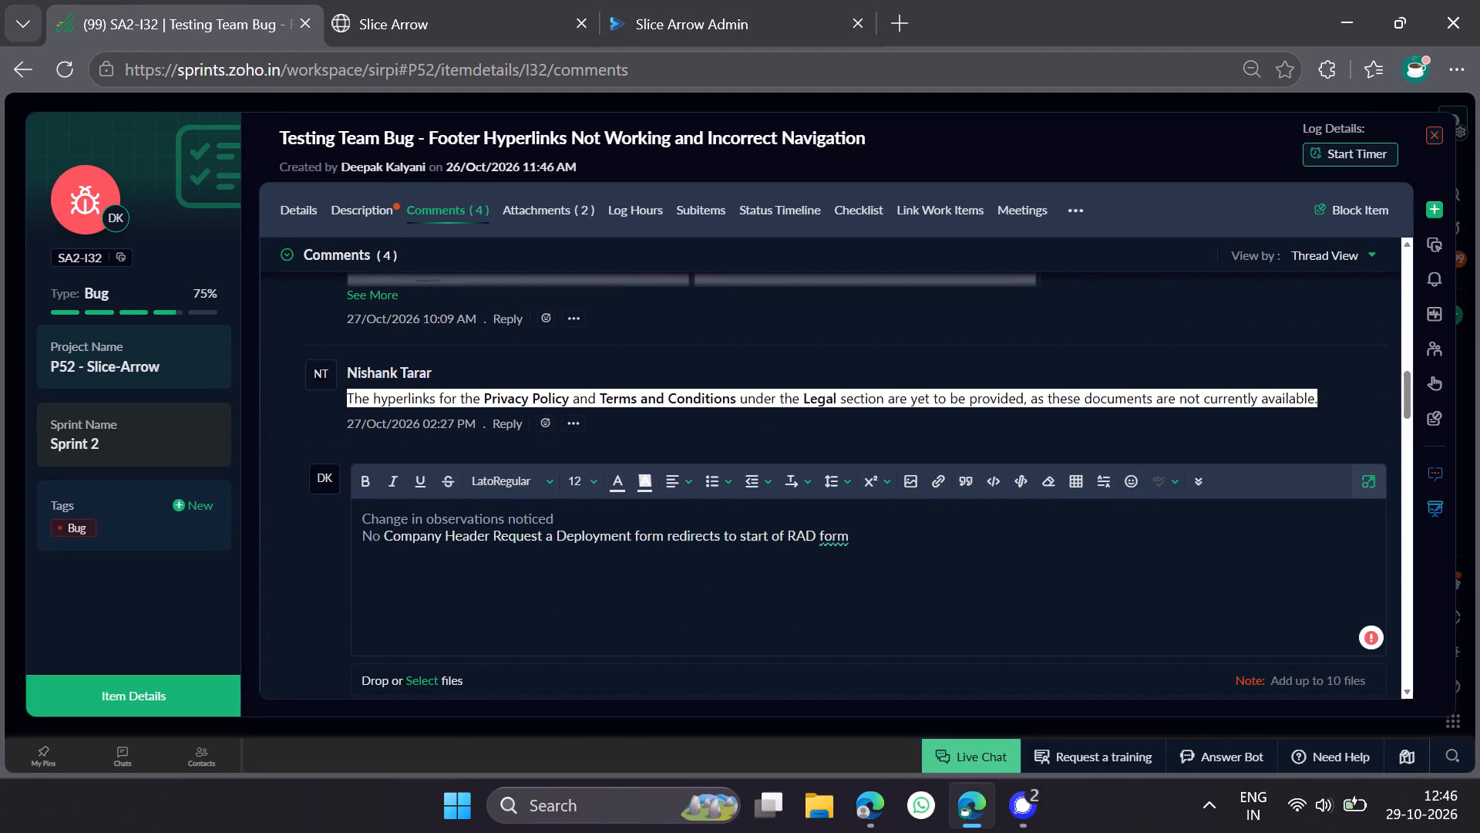
pyautogui.press('BackSpace')
pyautogui.write('liks')
pyautogui.press('space')
pyautogui.press('BackSpace')
pyautogui.press('BackSpace')
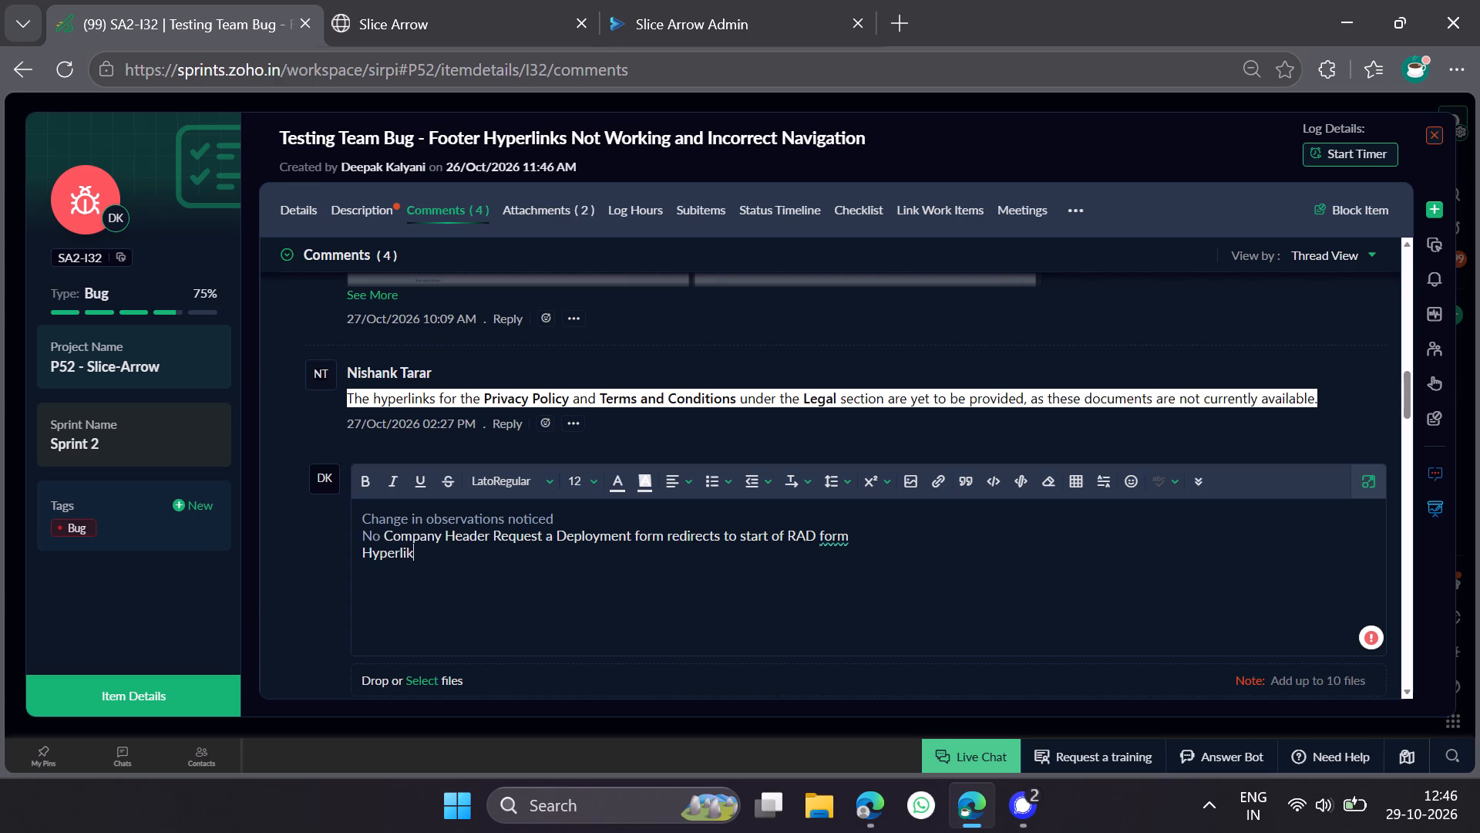
pyautogui.press('BackSpace')
pyautogui.write('nks')
pyautogui.press('space')
pyautogui.write('for pric')
pyautogui.press('BackSpace')
pyautogui.write('vacy policy and')
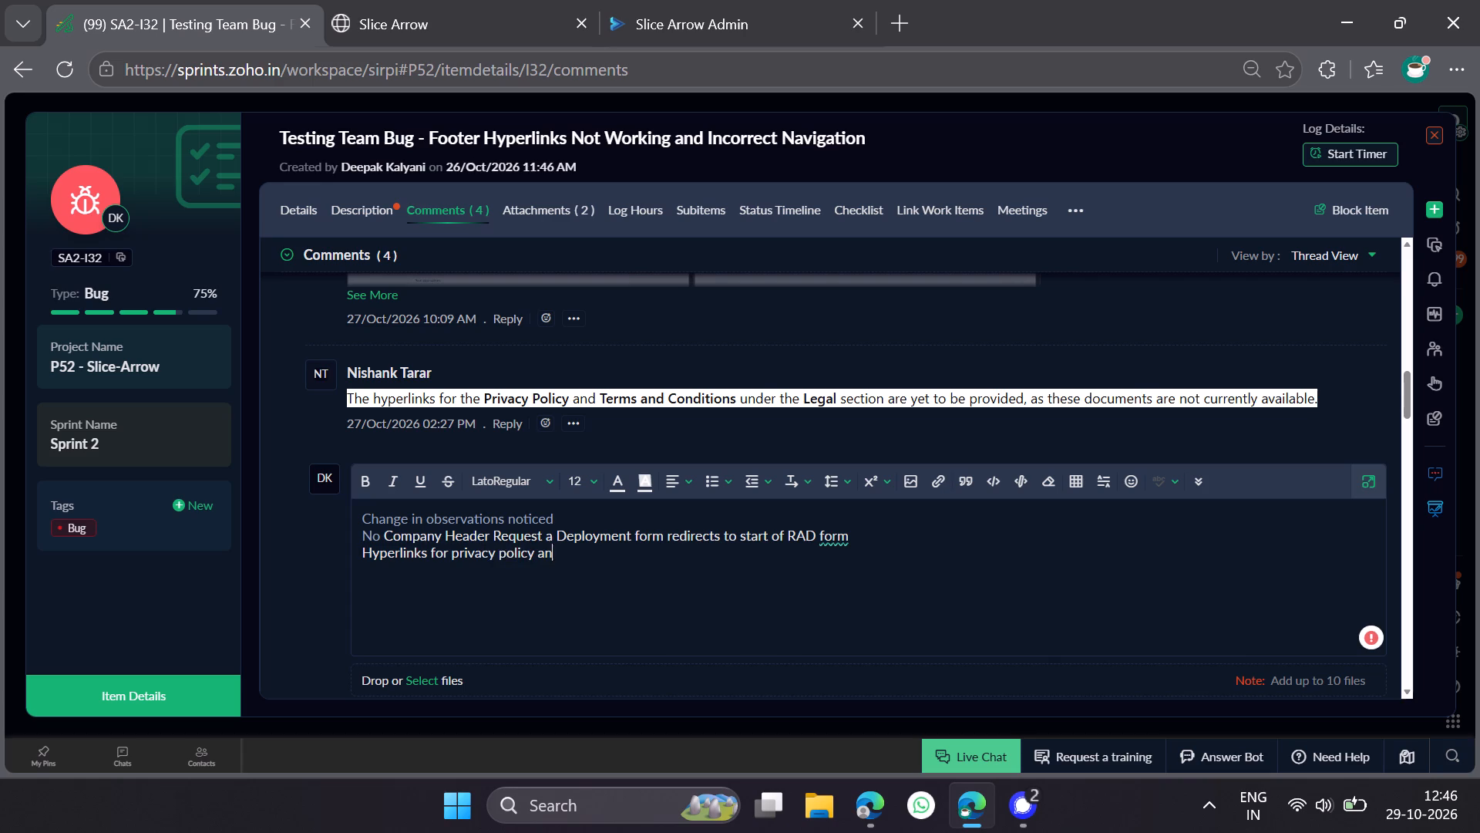
pyautogui.press('space')
pyautogui.press('t')
pyautogui.press('BackSpace')
pyautogui.write('terms and')
pyautogui.press('space')
pyautogui.write('condition')
pyautogui.press('space')
pyautogui.write('under legal need to be implemeneted')
pyautogui.press('space')
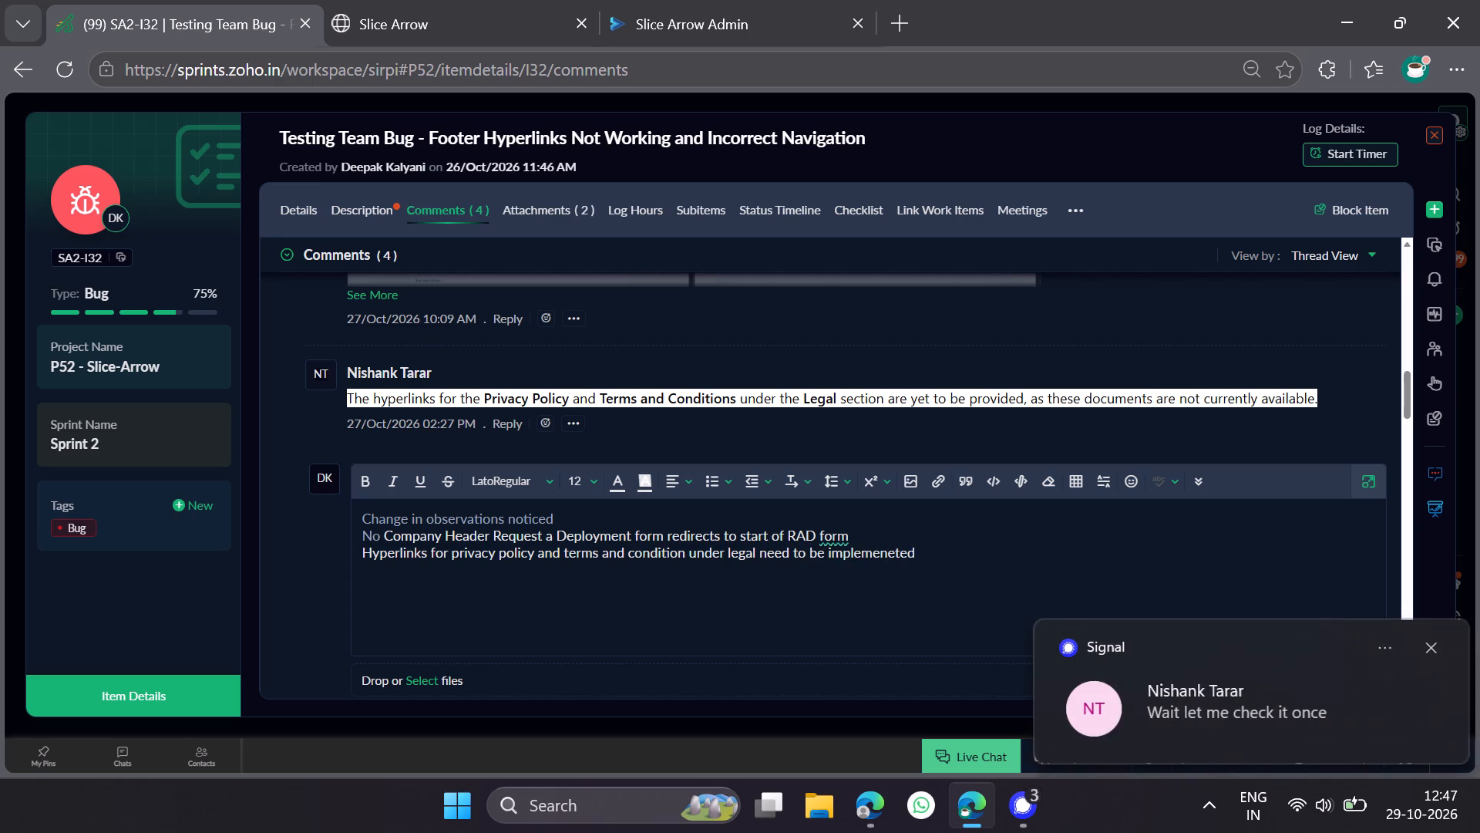
# Correct the spelling of the new comment line's last word to "implemented".
pyautogui.press('BackSpace')
pyautogui.press('BackSpace')
pyautogui.press('BackSpace')
pyautogui.press('BackSpace')
pyautogui.press('BackSpace')
pyautogui.press('BackSpace')
pyautogui.press('BackSpace')
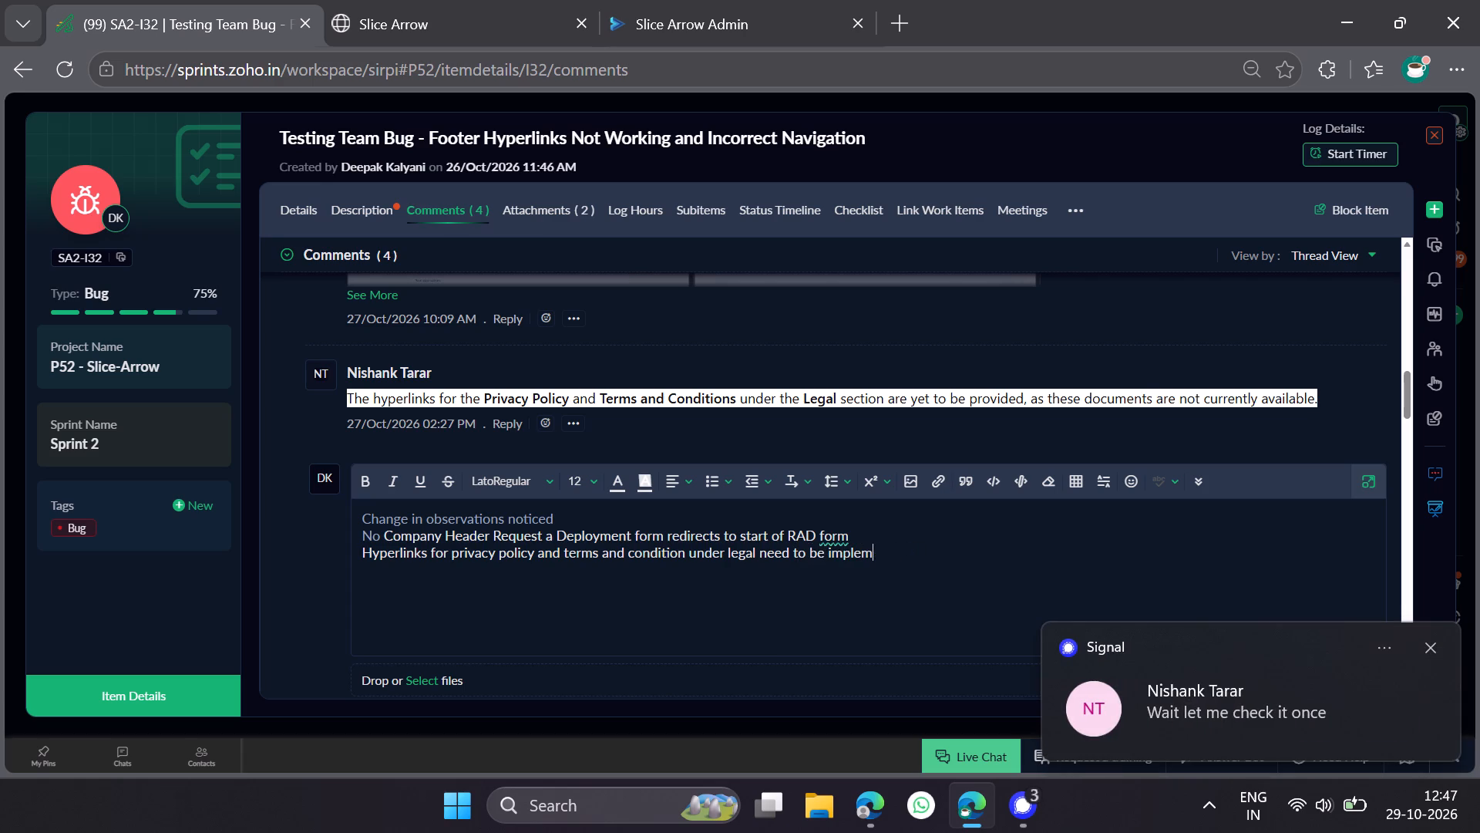
pyautogui.write('neted')
pyautogui.press('space')
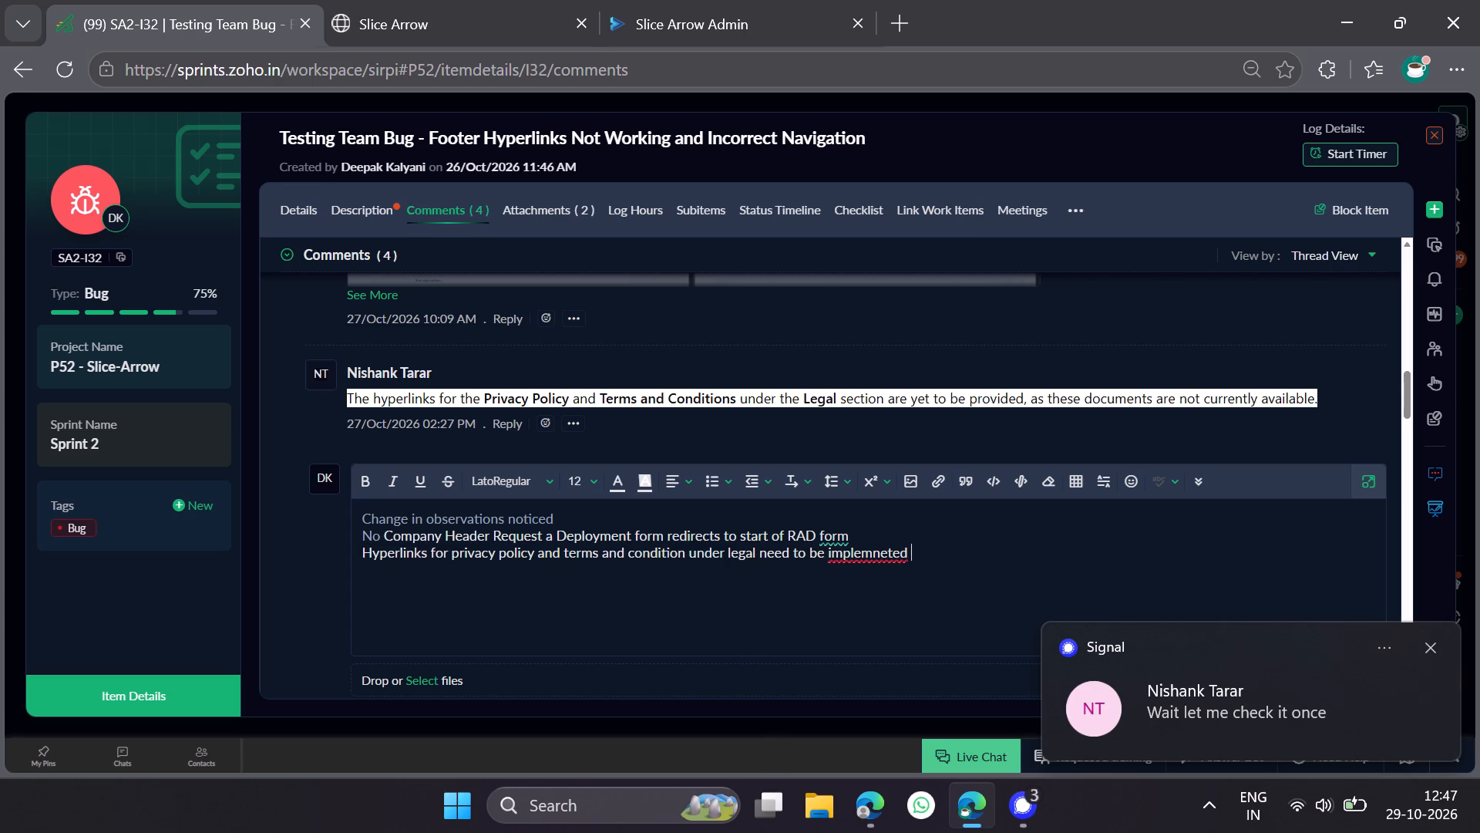
pyautogui.click(875, 557)
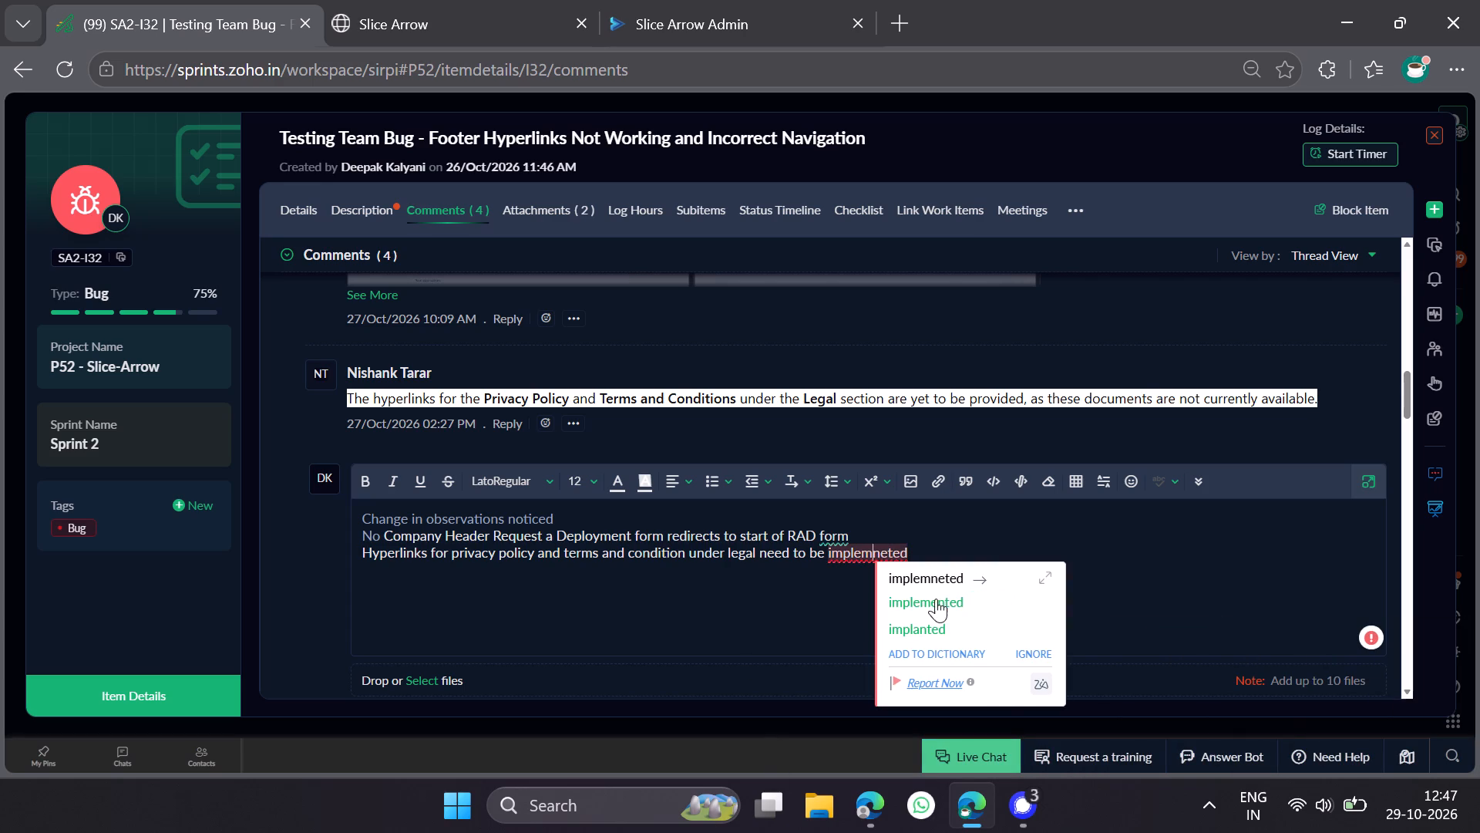
pyautogui.click(933, 598)
pyautogui.click(940, 552)
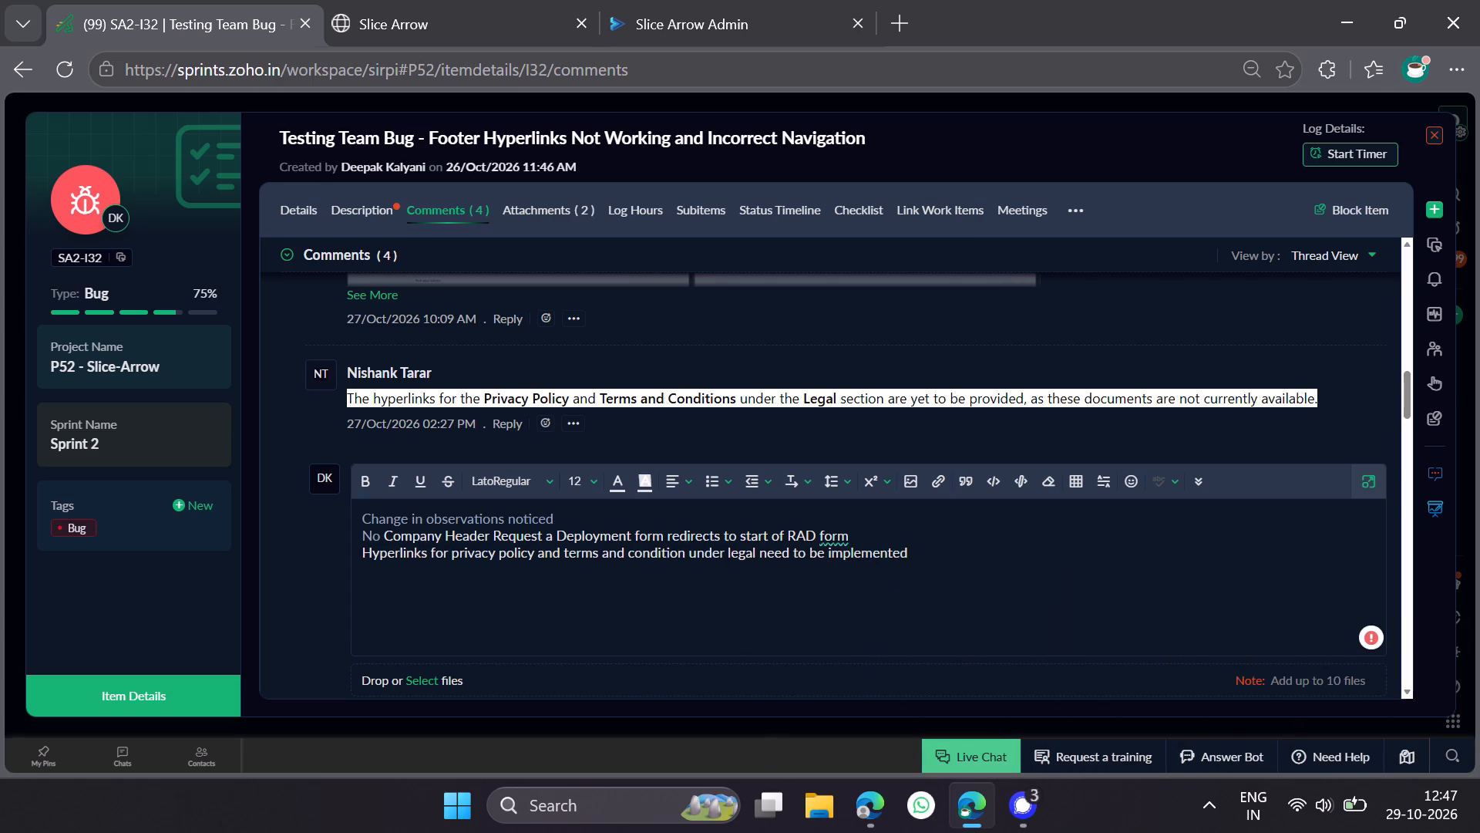
# Apply the suggested correction that adds a period after "RAD form" in the draft comment's second line.
pyautogui.click(838, 538)
pyautogui.click(930, 551)
pyautogui.click(924, 559)
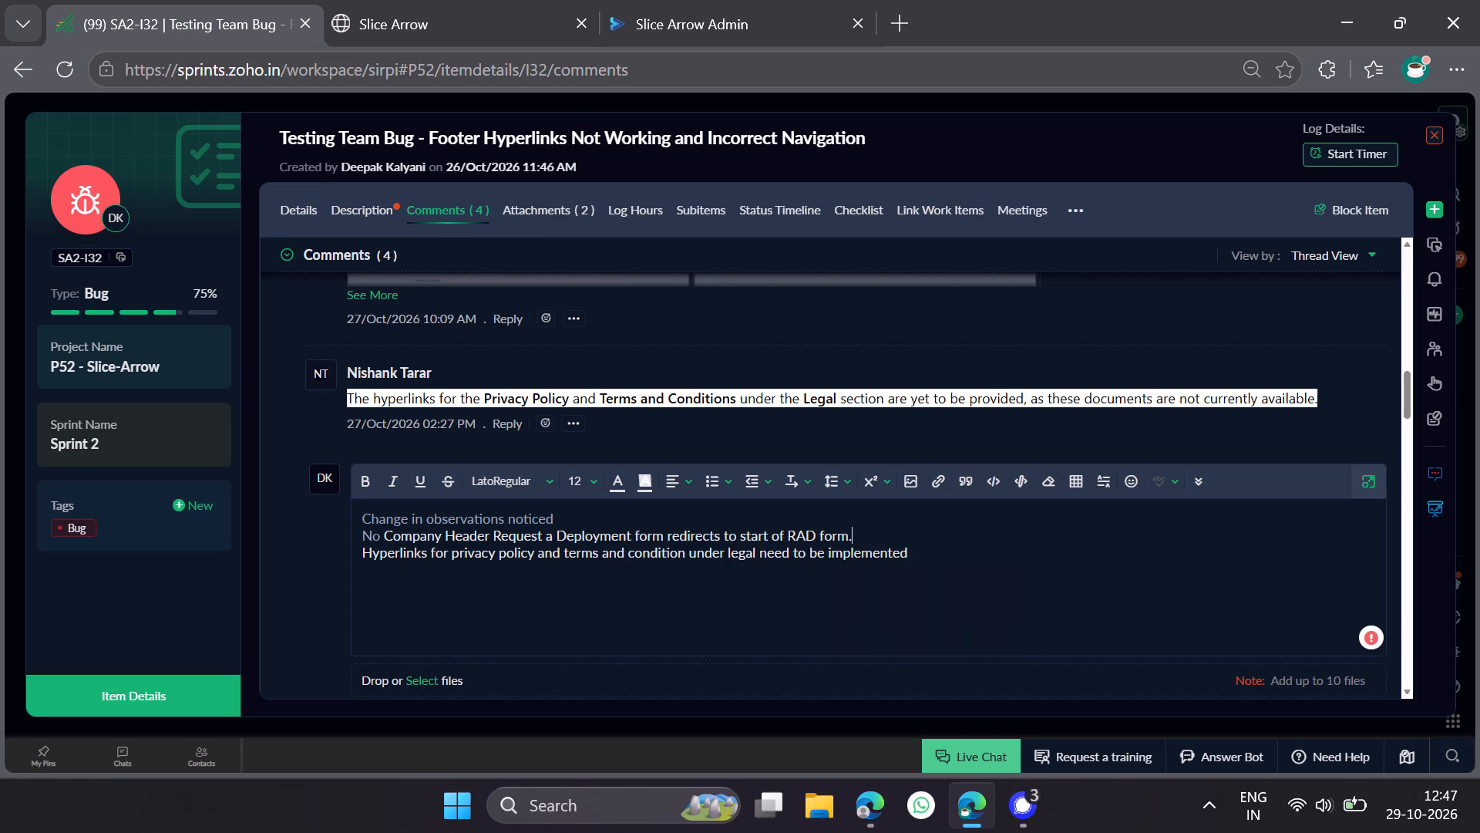
# Extend the privacy policy line of the draft comment with "as documents are not available currently.".
pyautogui.click(933, 553)
pyautogui.press('a')
pyautogui.press('BackSpace')
pyautogui.press('BackSpace')
pyautogui.press('BackSpace')
pyautogui.press('BackSpace')
pyautogui.press('BackSpace')
pyautogui.press('BackSpace')
pyautogui.press('BackSpace')
pyautogui.press('BackSpace')
pyautogui.press('BackSpace')
pyautogui.press('BackSpace')
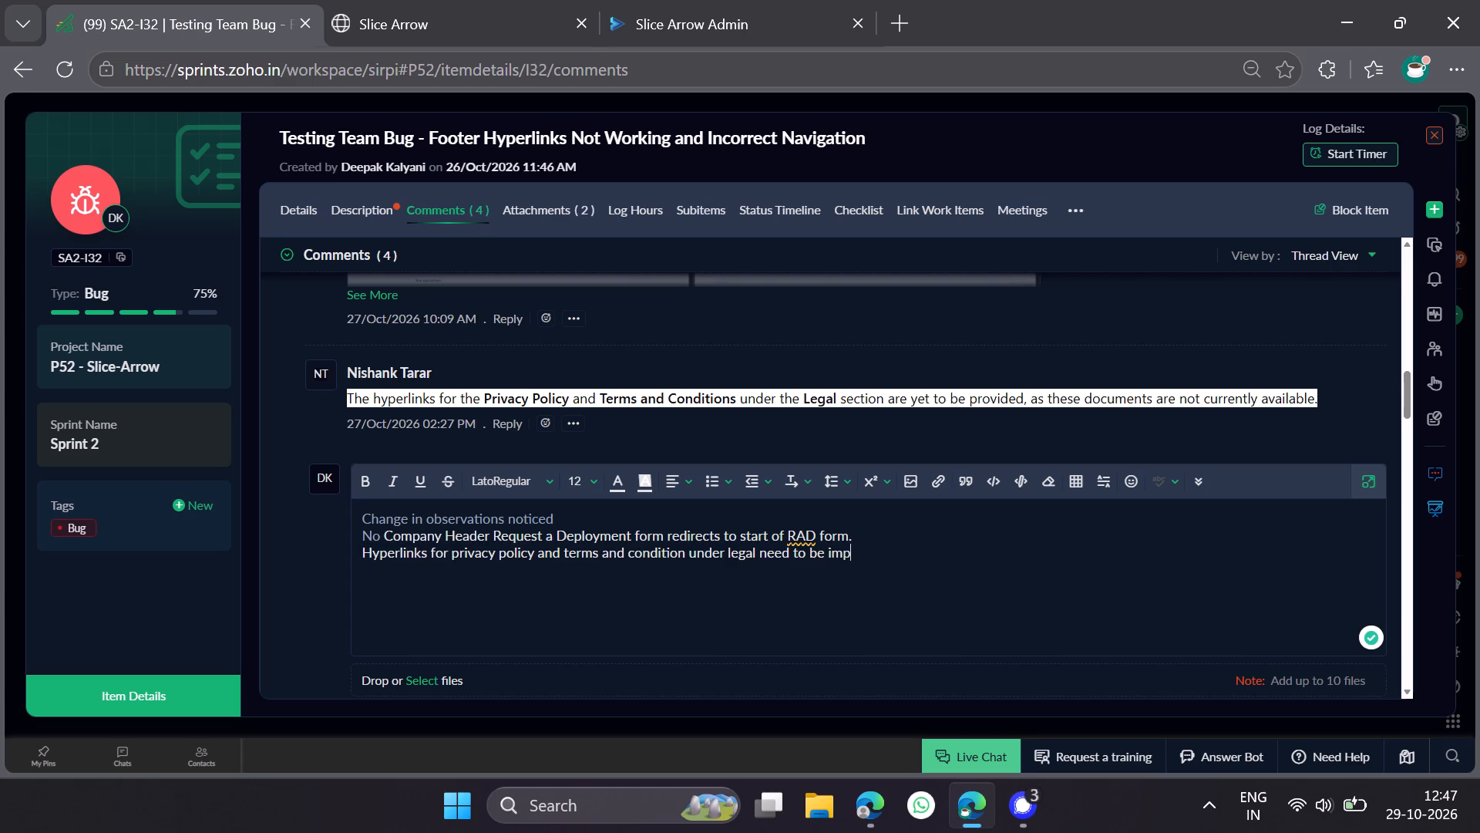
pyautogui.write('lemented and')
pyautogui.press('space')
pyautogui.press('BackSpace')
pyautogui.press('BackSpace')
pyautogui.press('BackSpace')
pyautogui.press('BackSpace')
pyautogui.write('as documents are')
pyautogui.press('space')
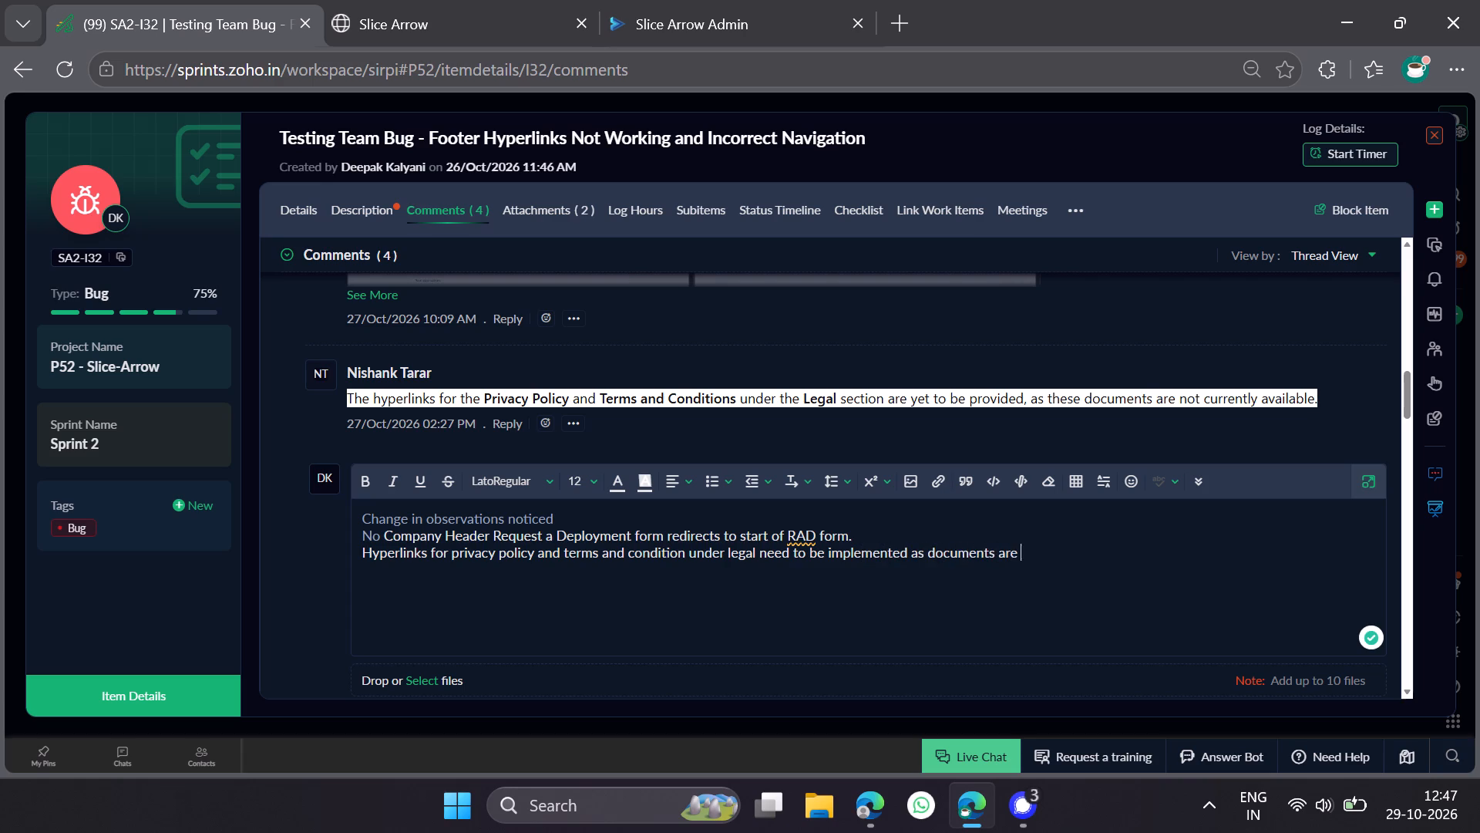
pyautogui.write('not')
pyautogui.press('space')
pyautogui.write('avail')
pyautogui.write('able currently')
pyautogui.press('.')
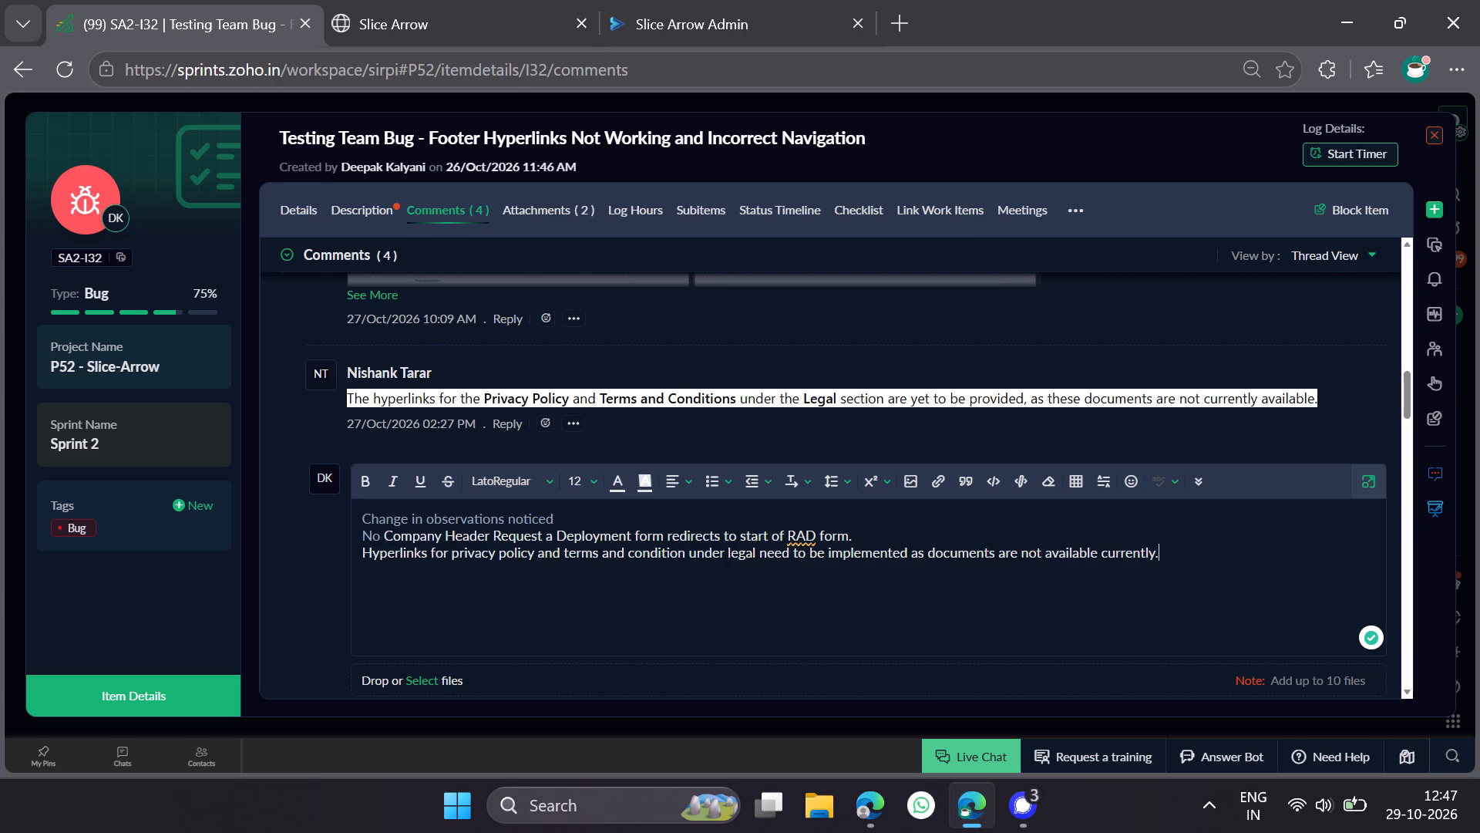
# Capture a screenshot of the Slice Arrow dev site's footer and insert it on a new line below the draft comment's text.
pyautogui.hotkey('shift', 'Return')
pyautogui.click(443, 0)
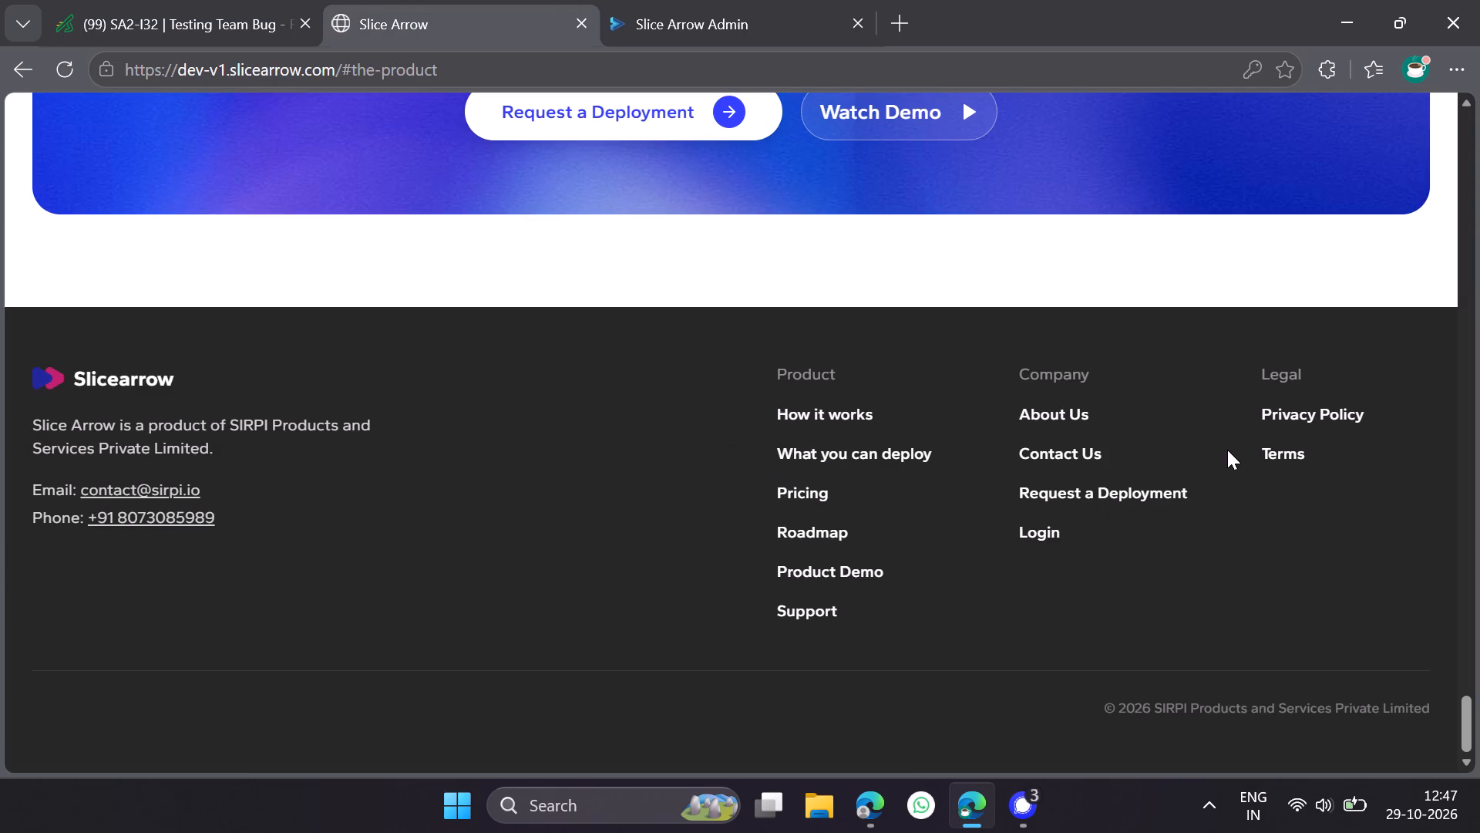
pyautogui.press('Print')
pyautogui.scroll(1, 1227, 450)
pyautogui.moveTo(0, 47); pyautogui.dragTo(82, 121)
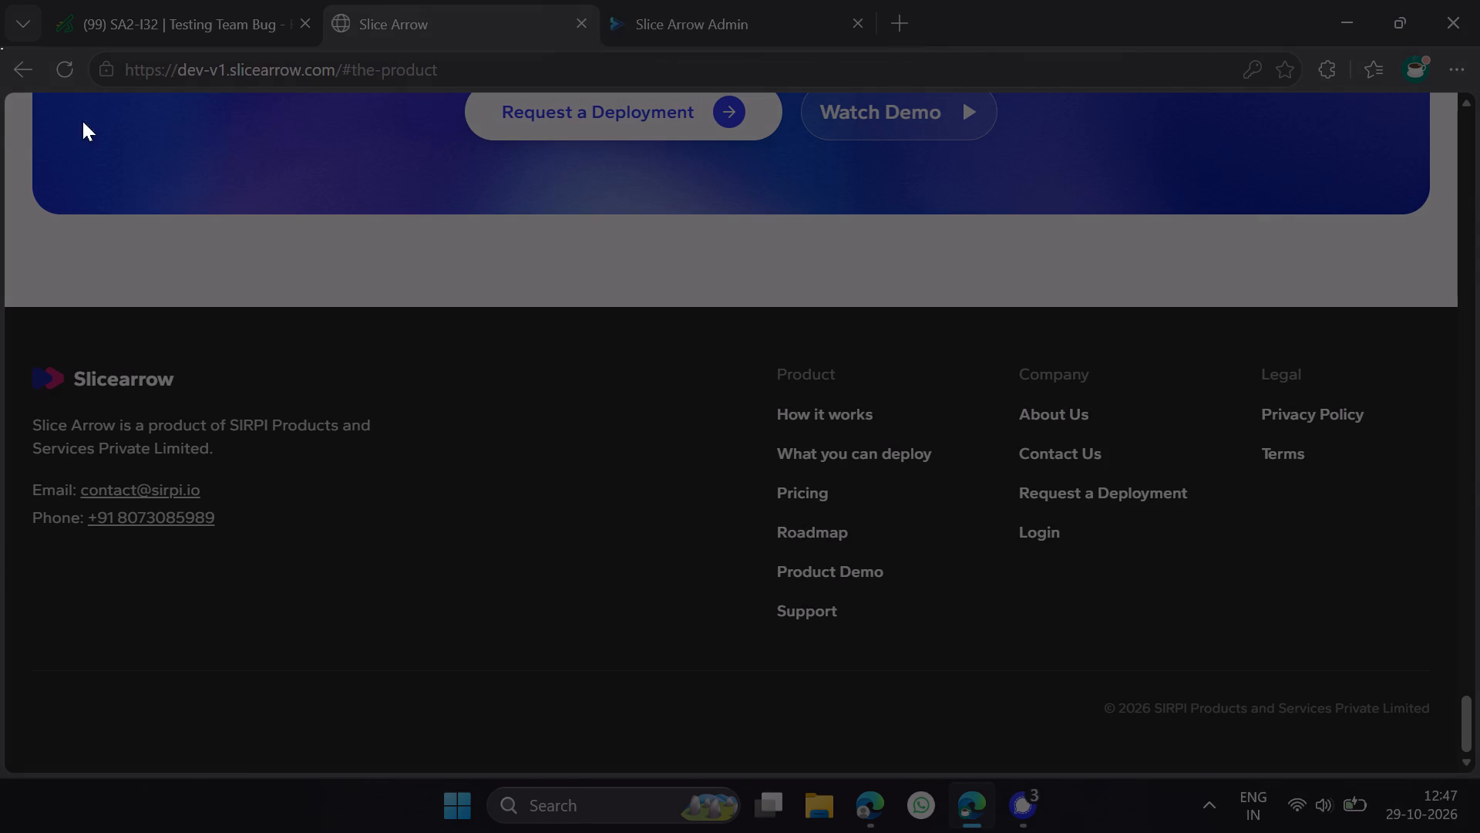
pyautogui.moveTo(82, 121); pyautogui.dragTo(1479, 832)
pyautogui.click(246, 0)
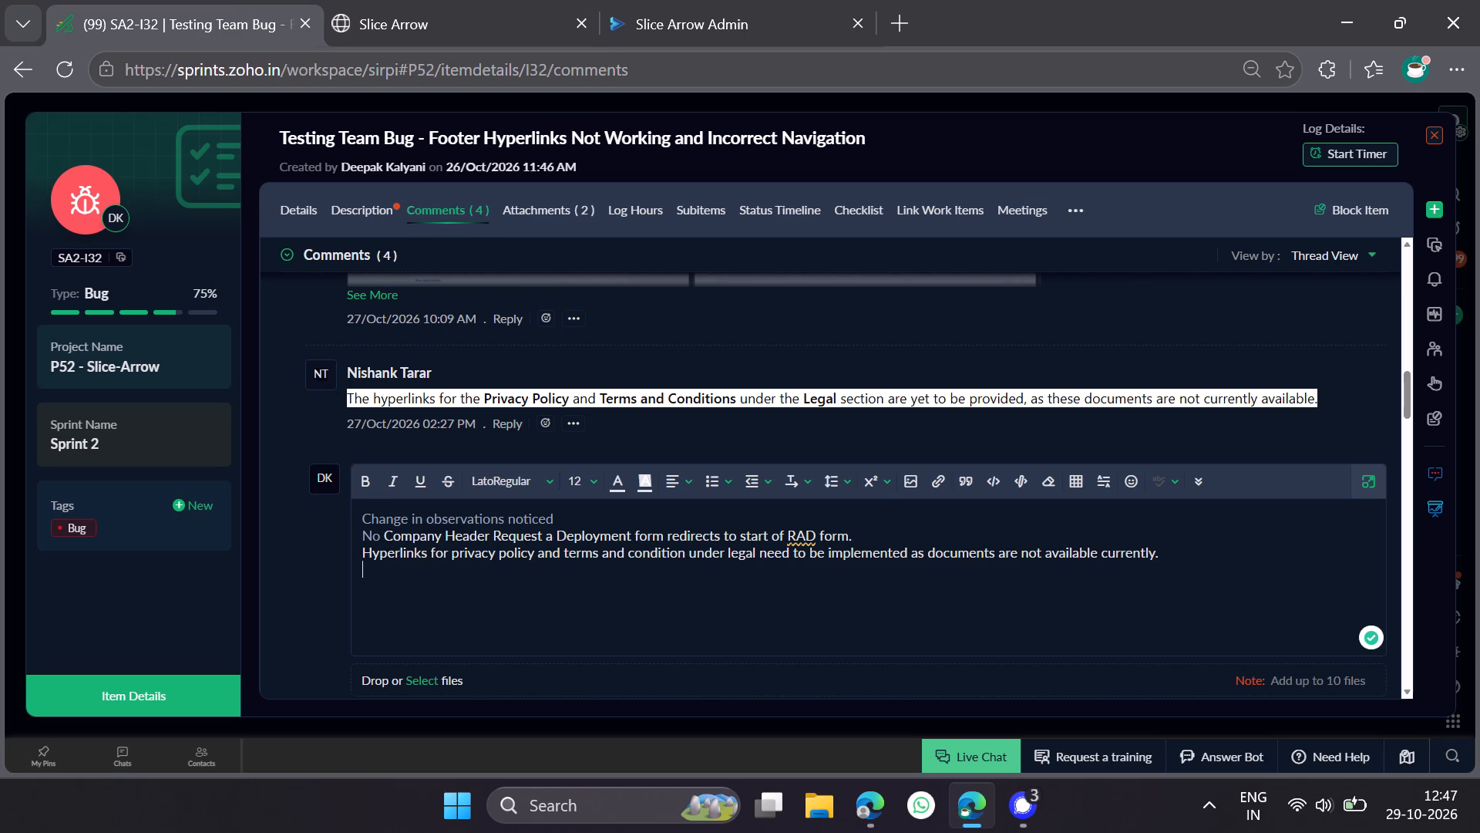
pyautogui.hotkey('ctrl', 'v')
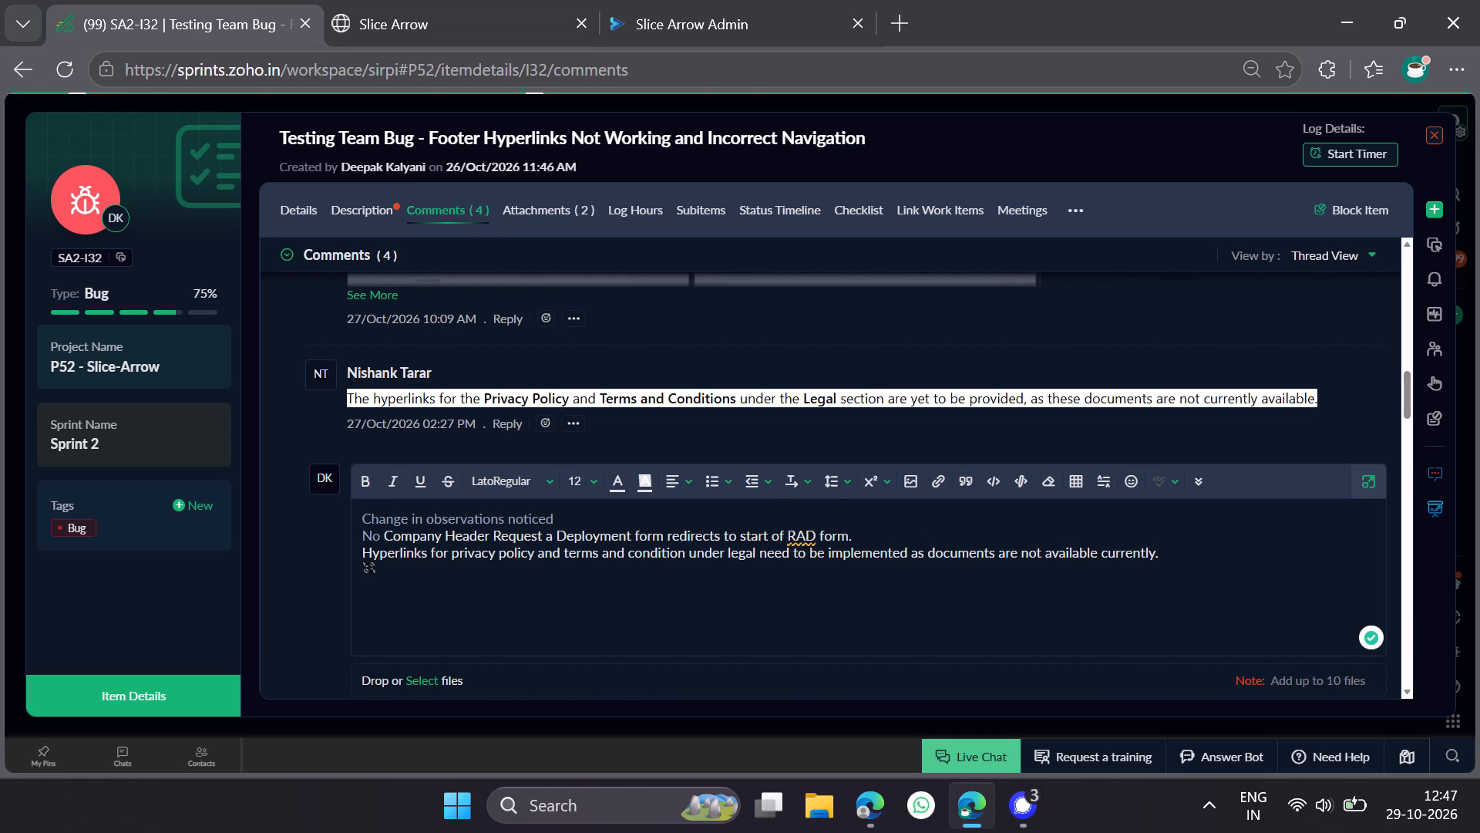
# Insert the word "later" after "implemented" in the draft comment's hyperlinks line.
pyautogui.scroll(1, 759, 369)
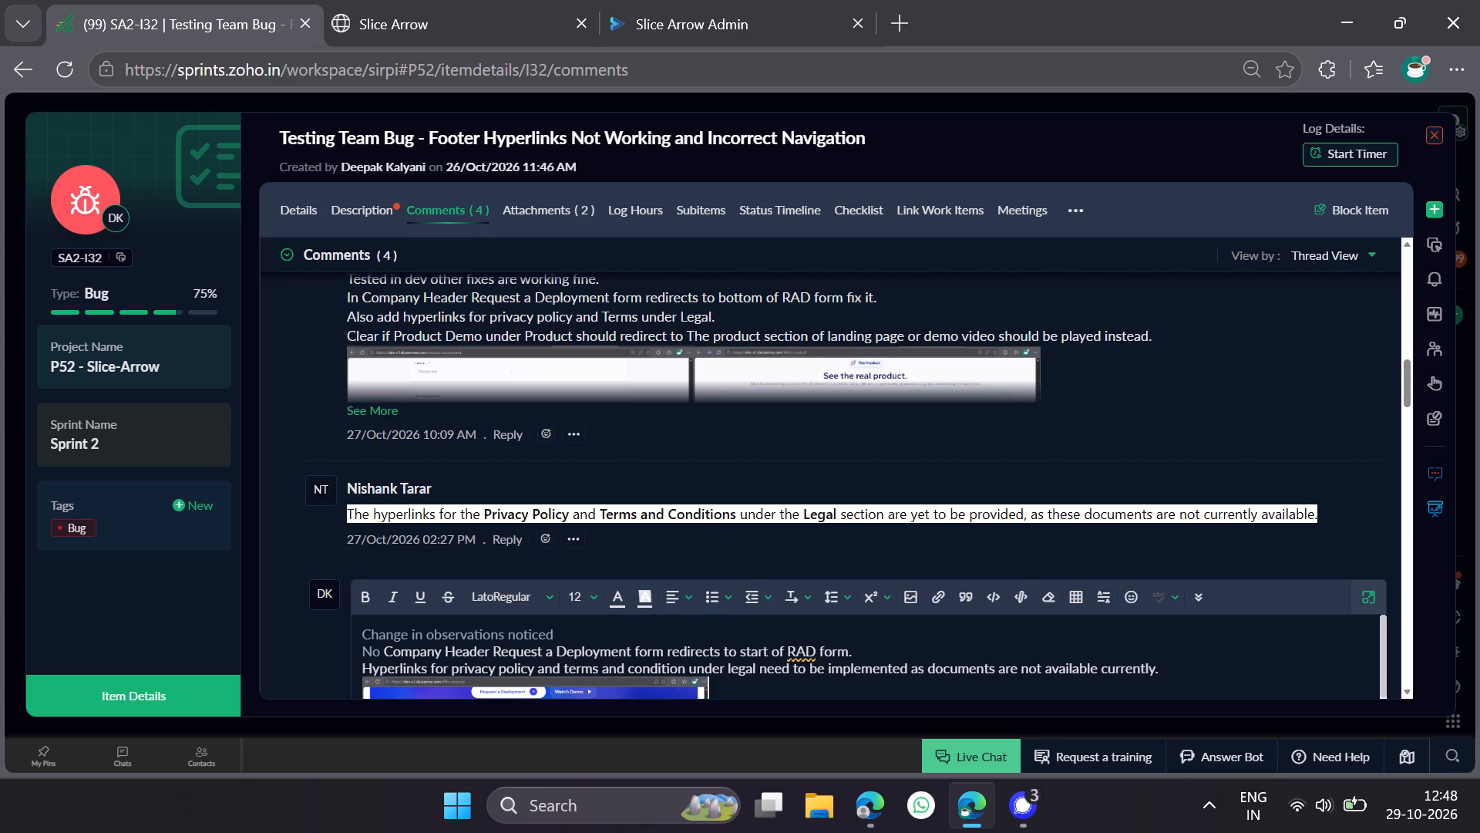
pyautogui.scroll(1, 460, 315)
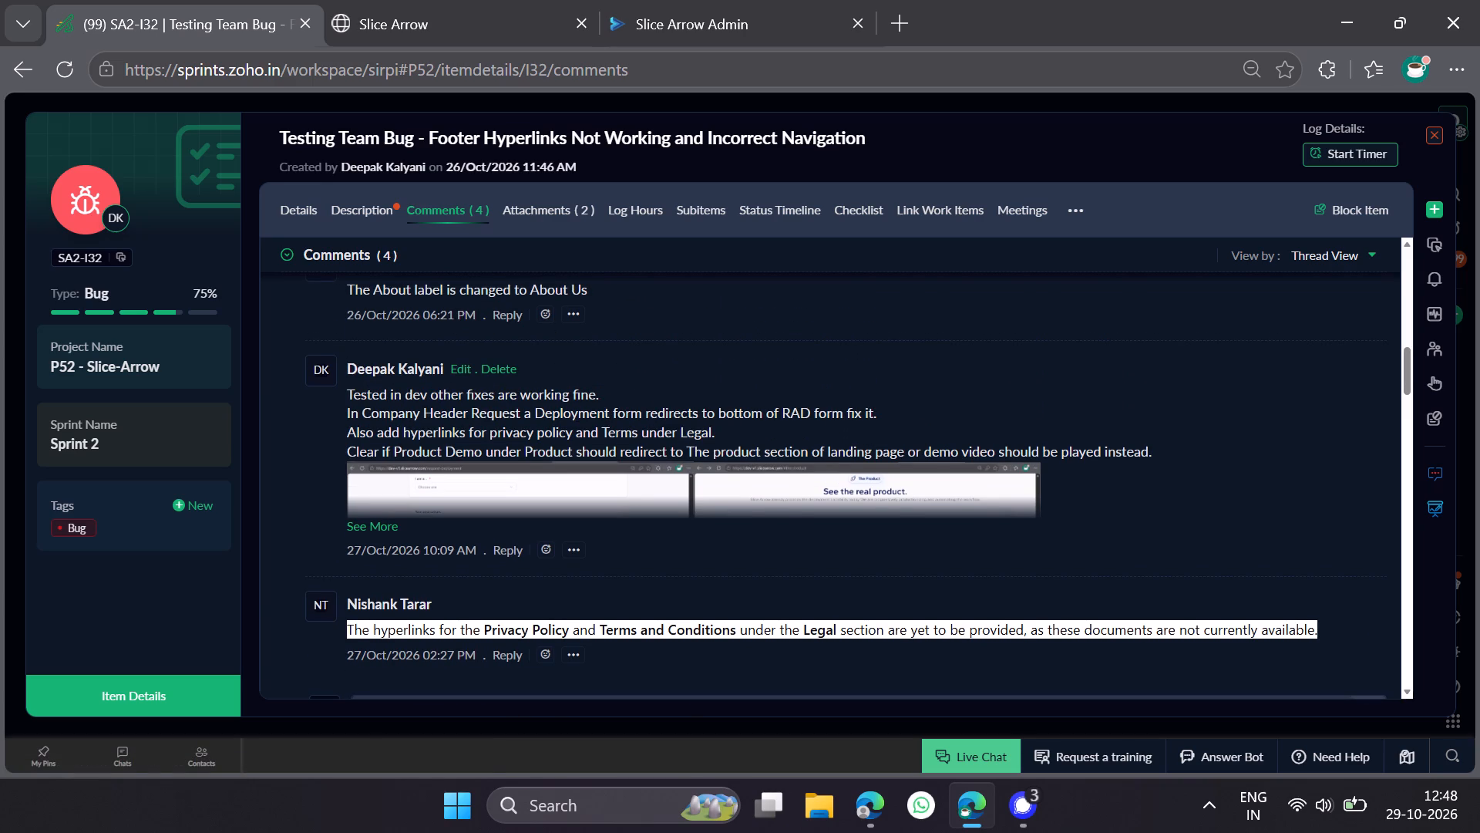
pyautogui.scroll(-2, 695, 560)
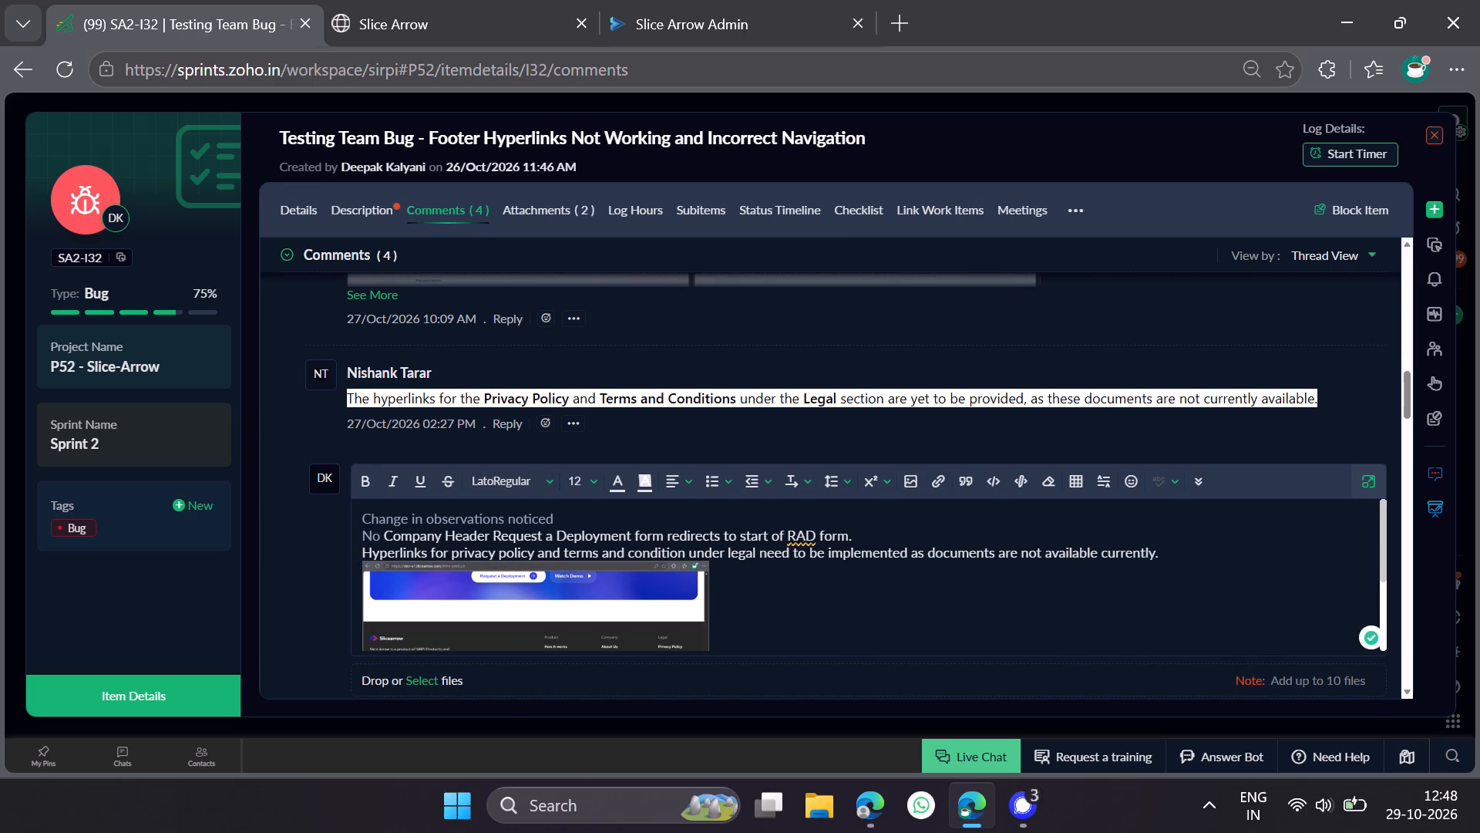
pyautogui.click(909, 548)
pyautogui.press('space')
pyautogui.write('later')
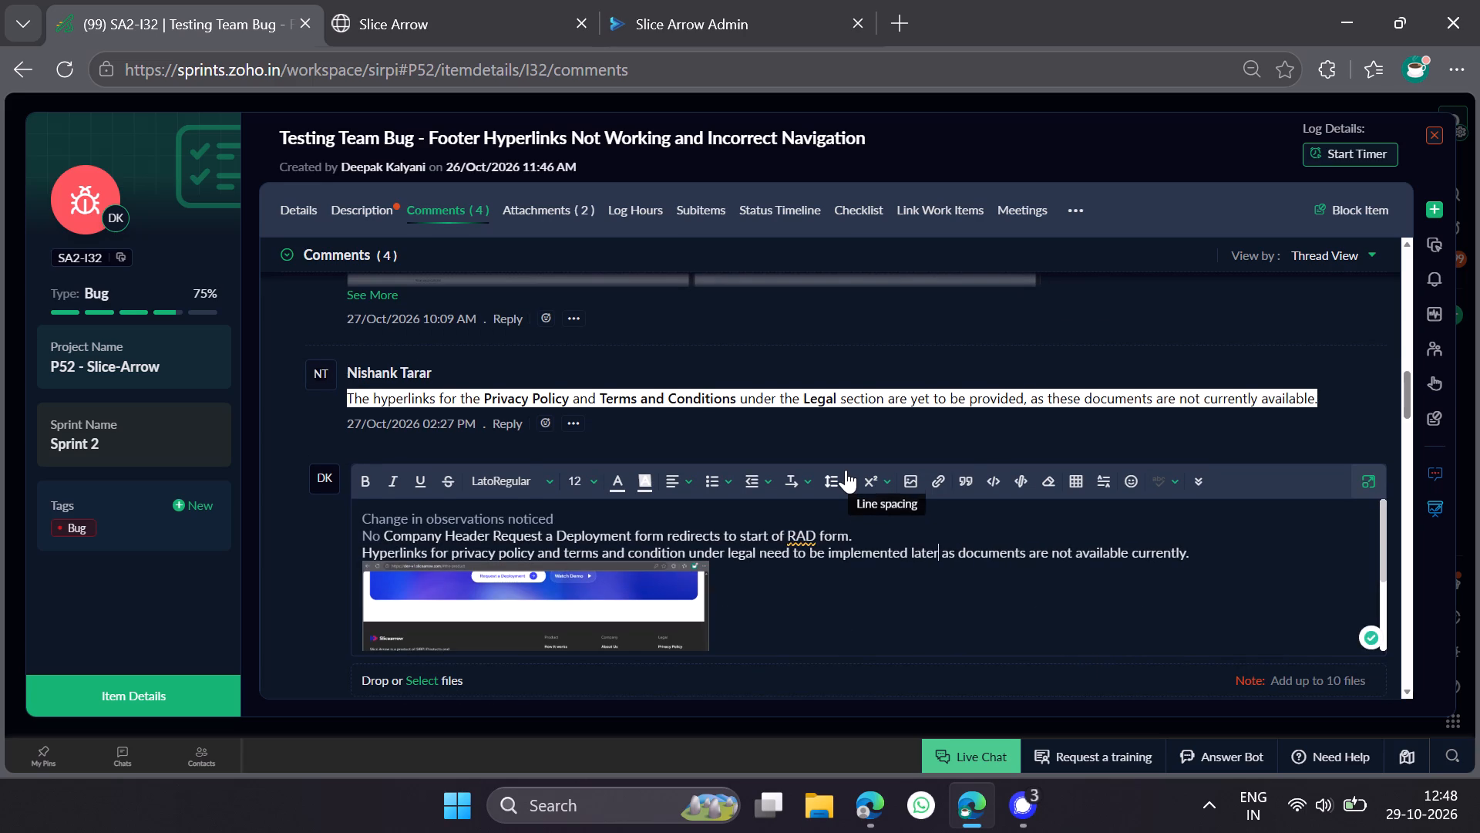
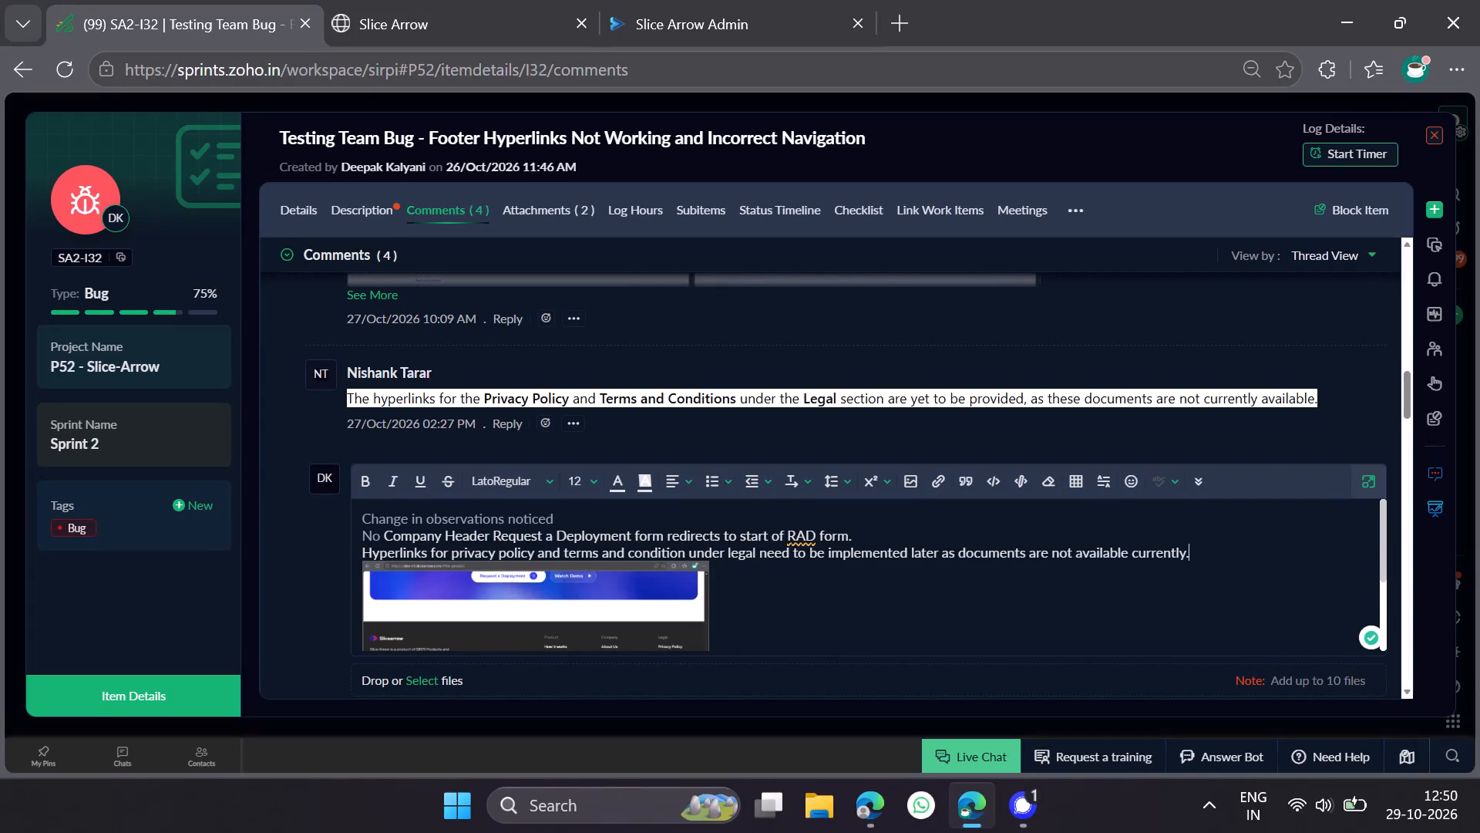
# Start a new line under the draft comment's hyperlinks line reading "As confirmed Product demo should redirect to".
pyautogui.hotkey('shift', 'Return')
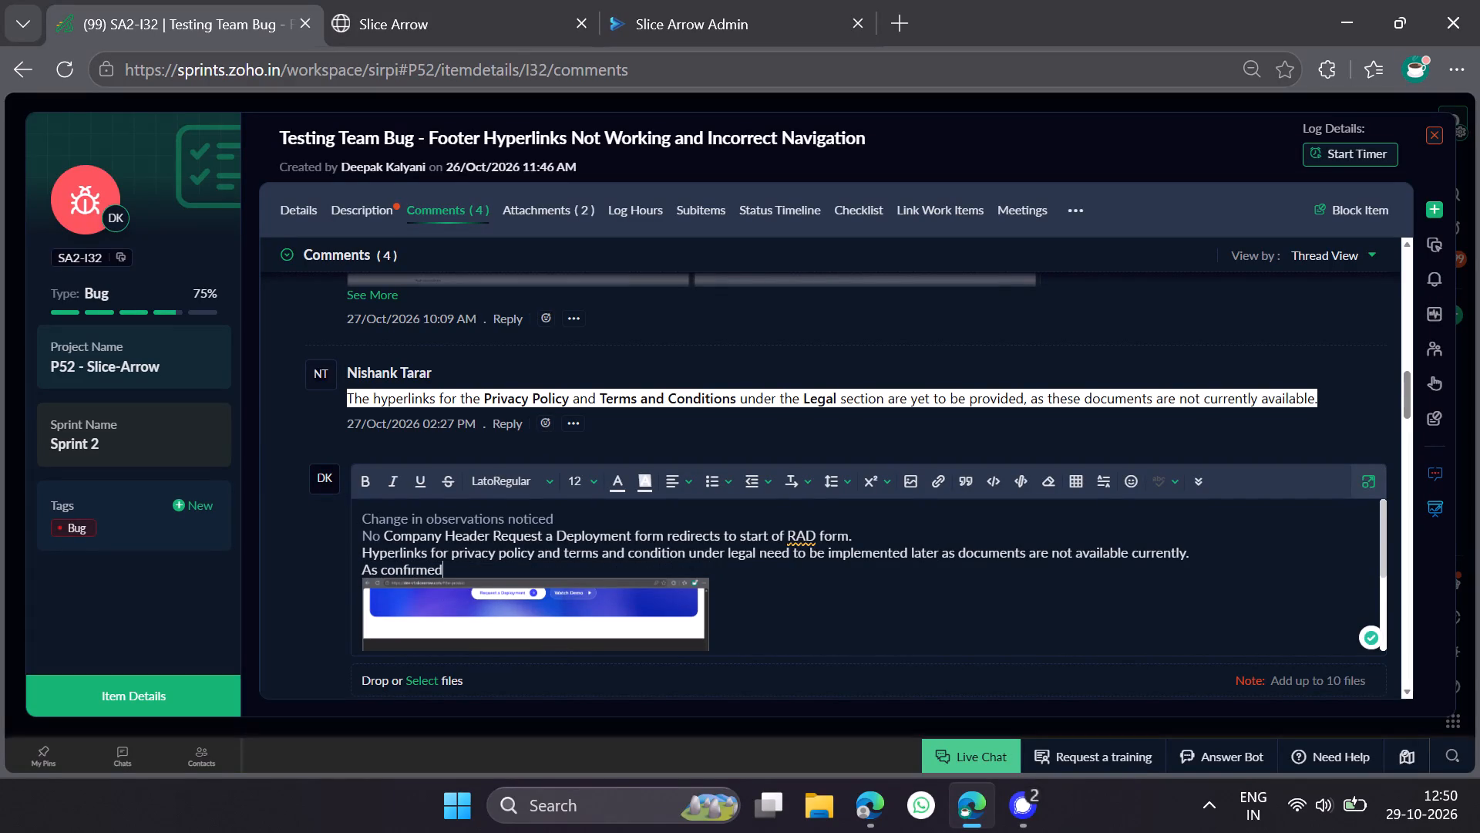
pyautogui.scroll(2, 822, 400)
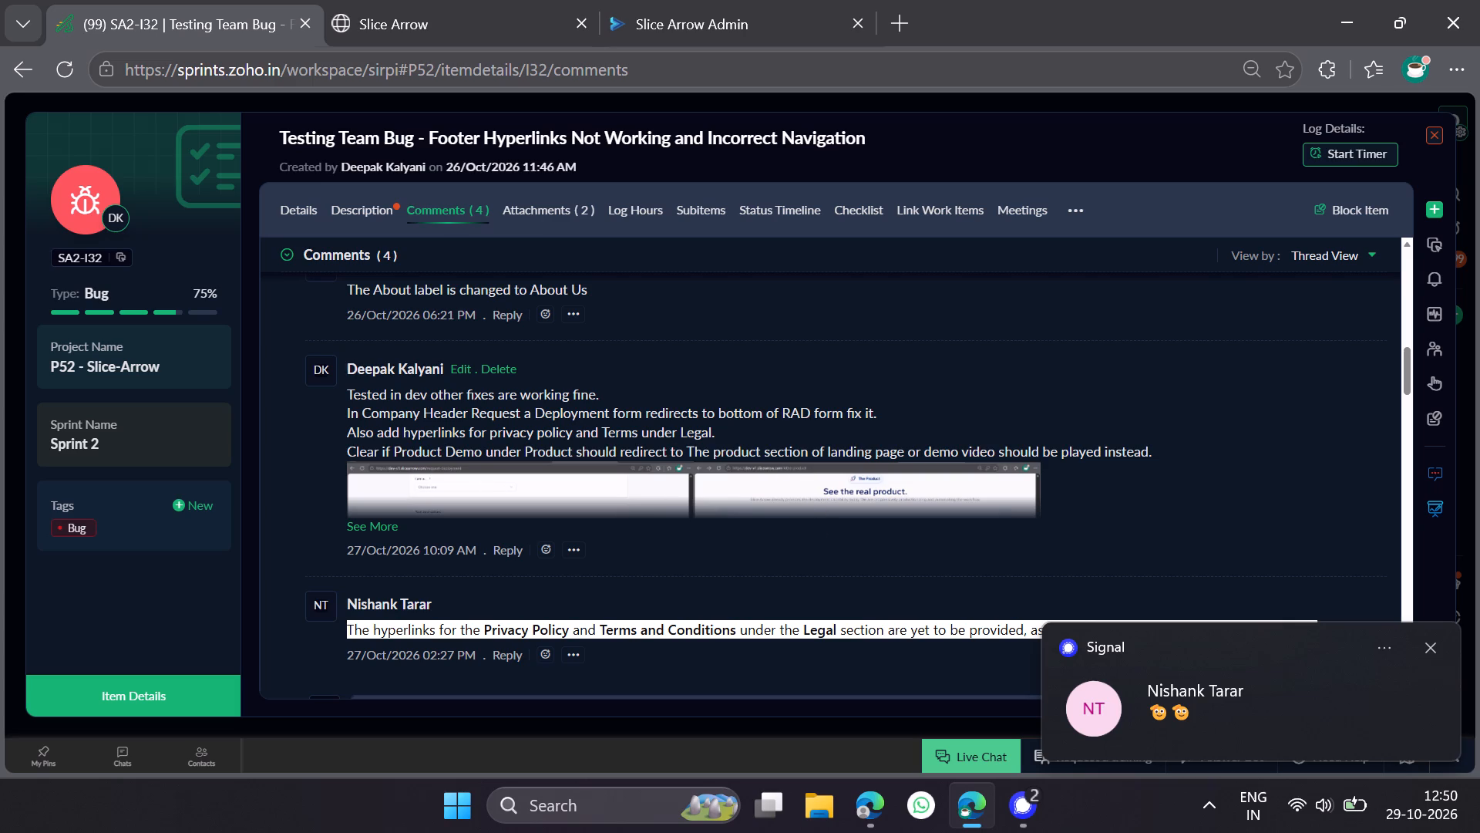
pyautogui.scroll(-1, 493, 448)
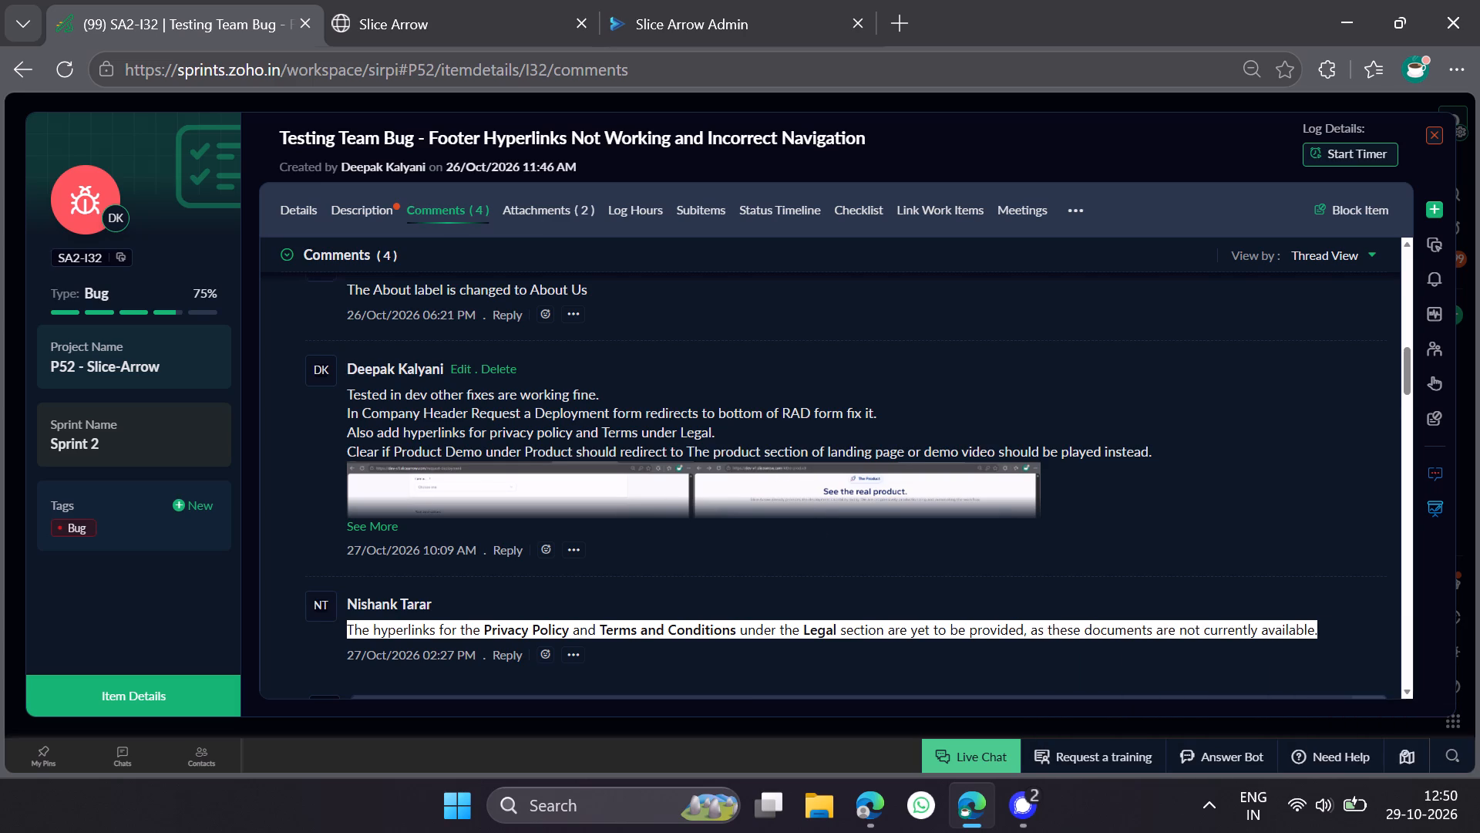
pyautogui.scroll(-1, 493, 448)
pyautogui.scroll(1, 464, 332)
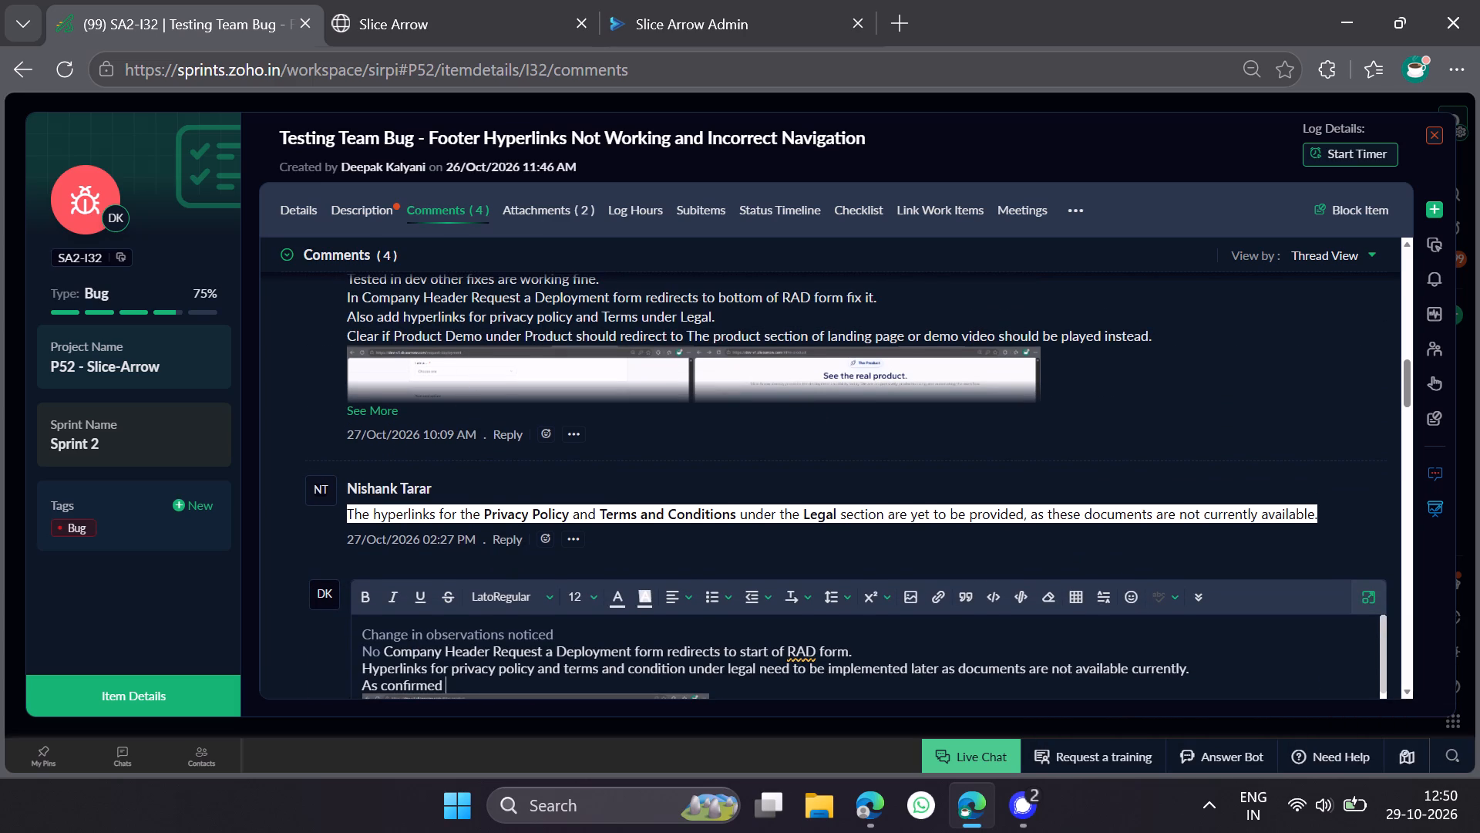
pyautogui.click(392, 339)
pyautogui.scroll(-1, 675, 514)
pyautogui.scroll(1, 675, 514)
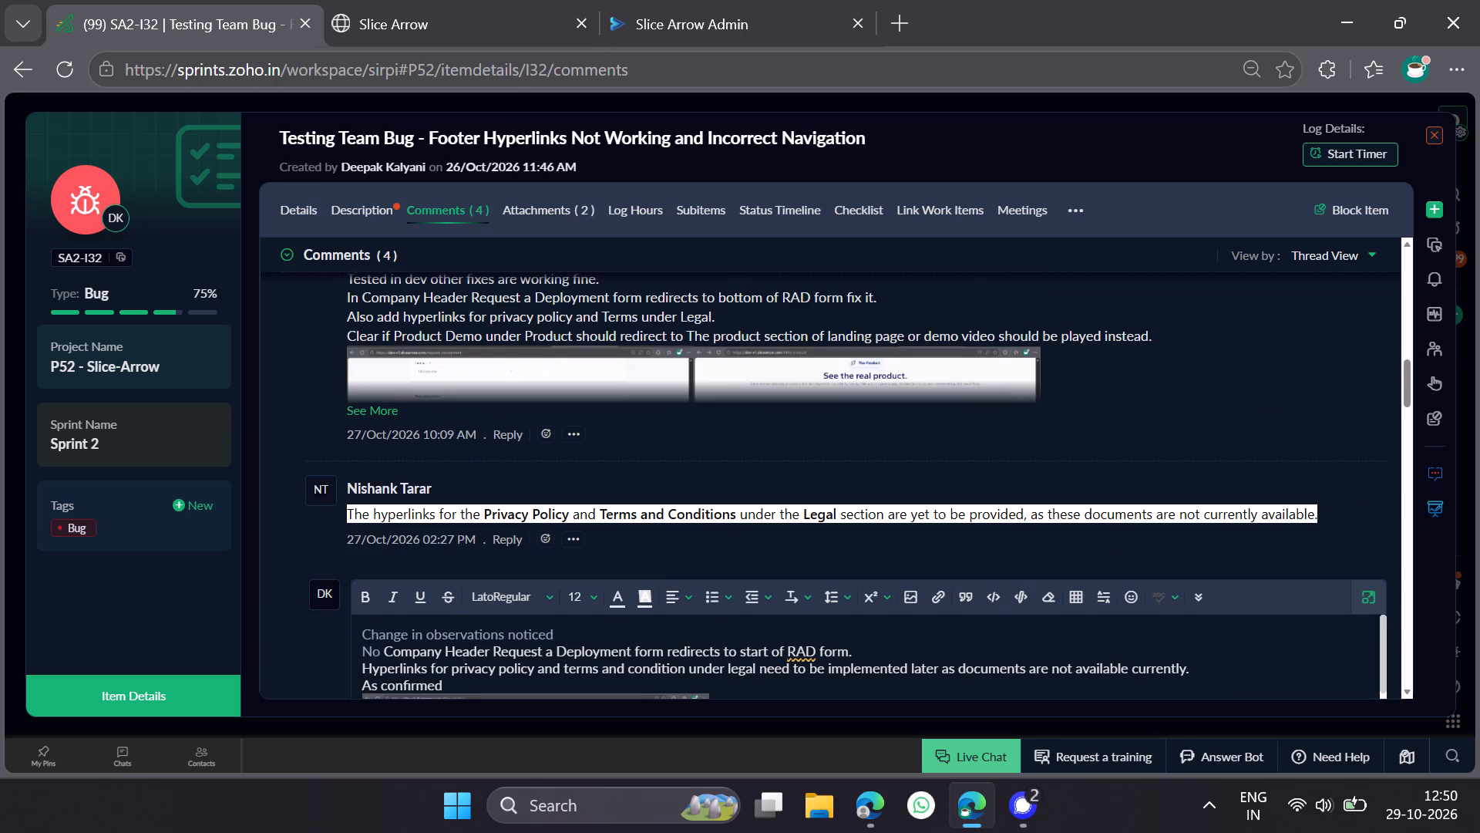
pyautogui.scroll(-2, 675, 514)
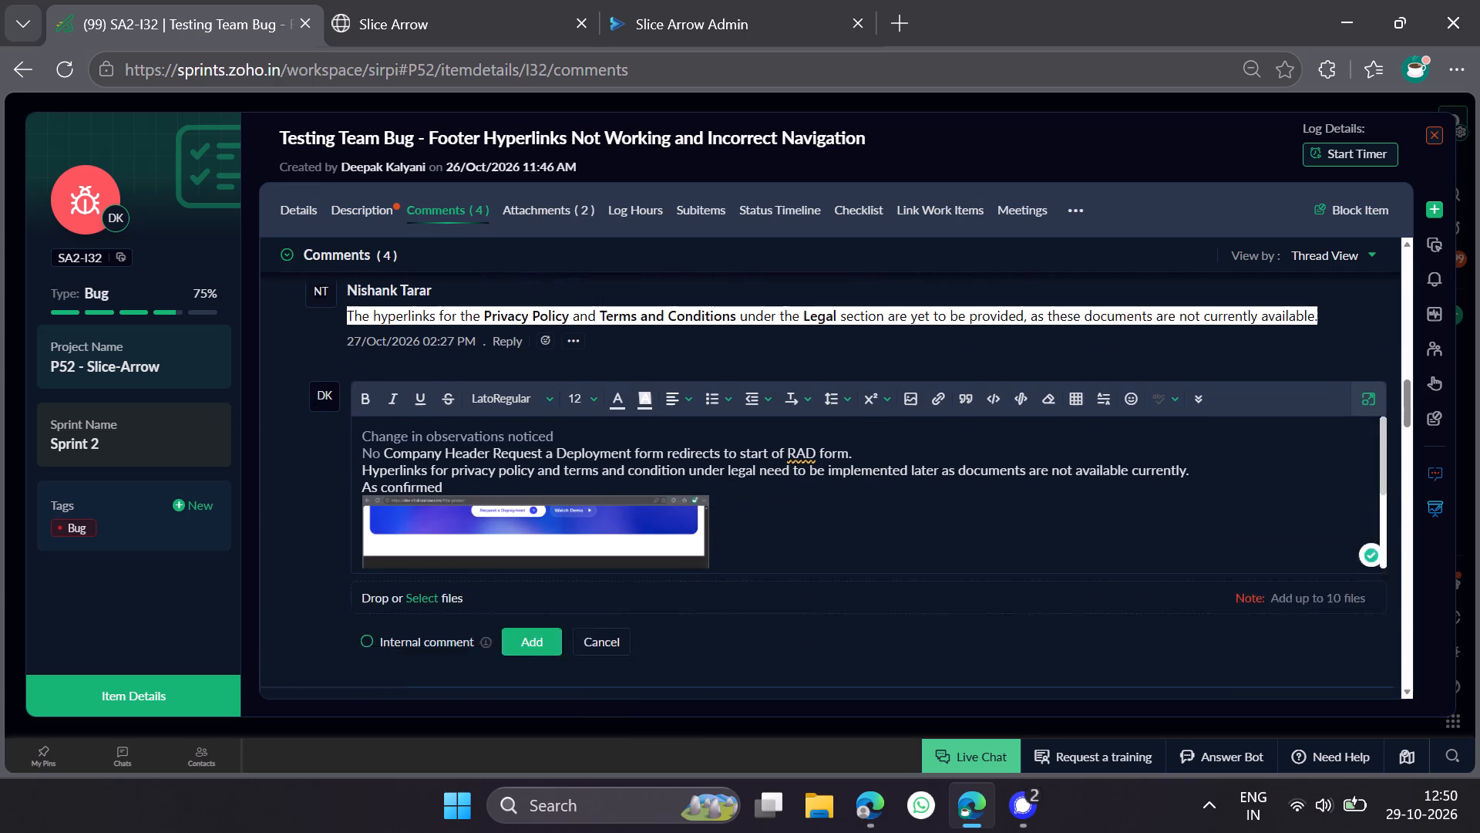
pyautogui.scroll(2, 495, 419)
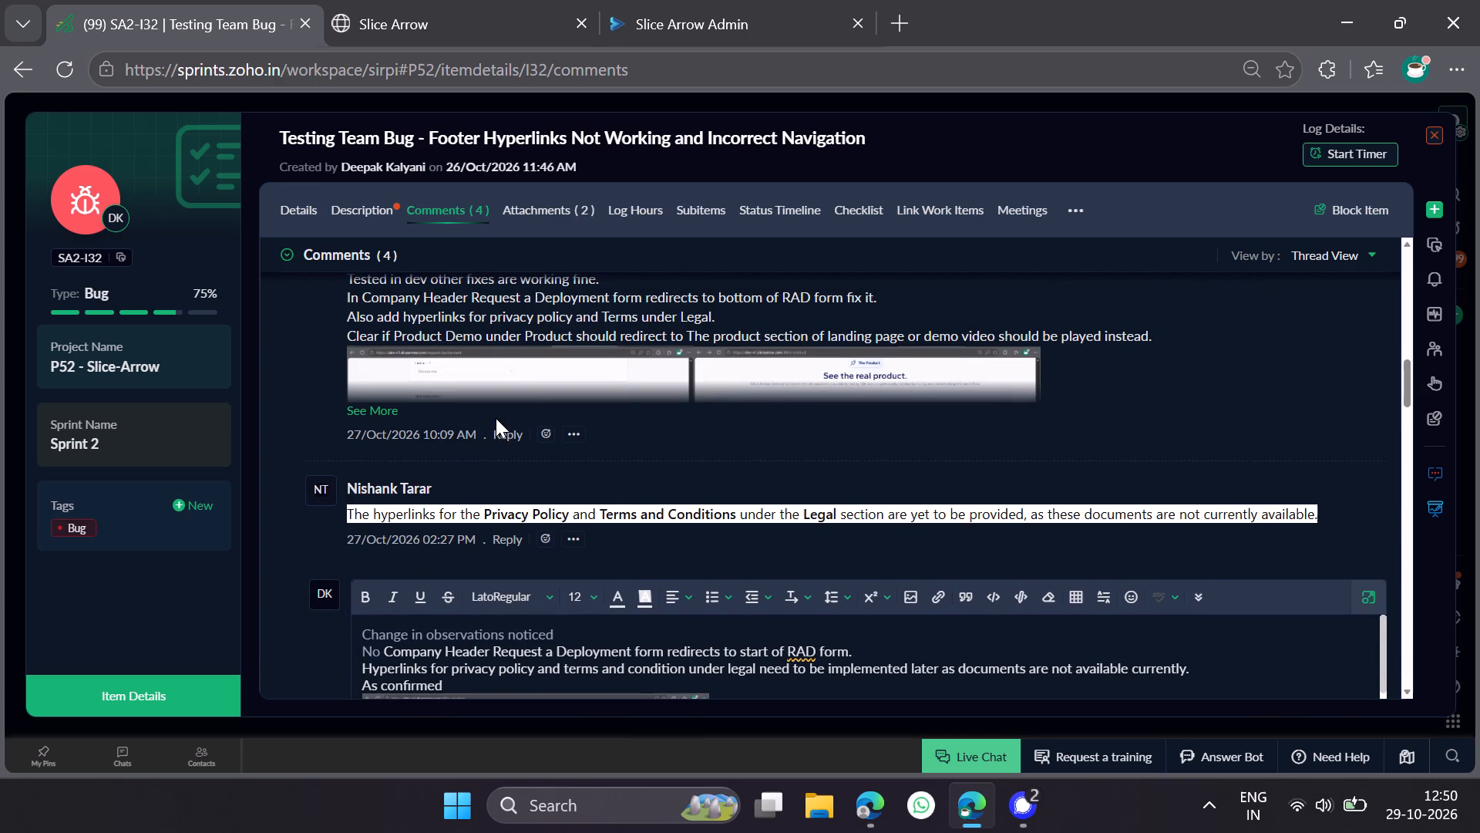
pyautogui.scroll(-2, 534, 592)
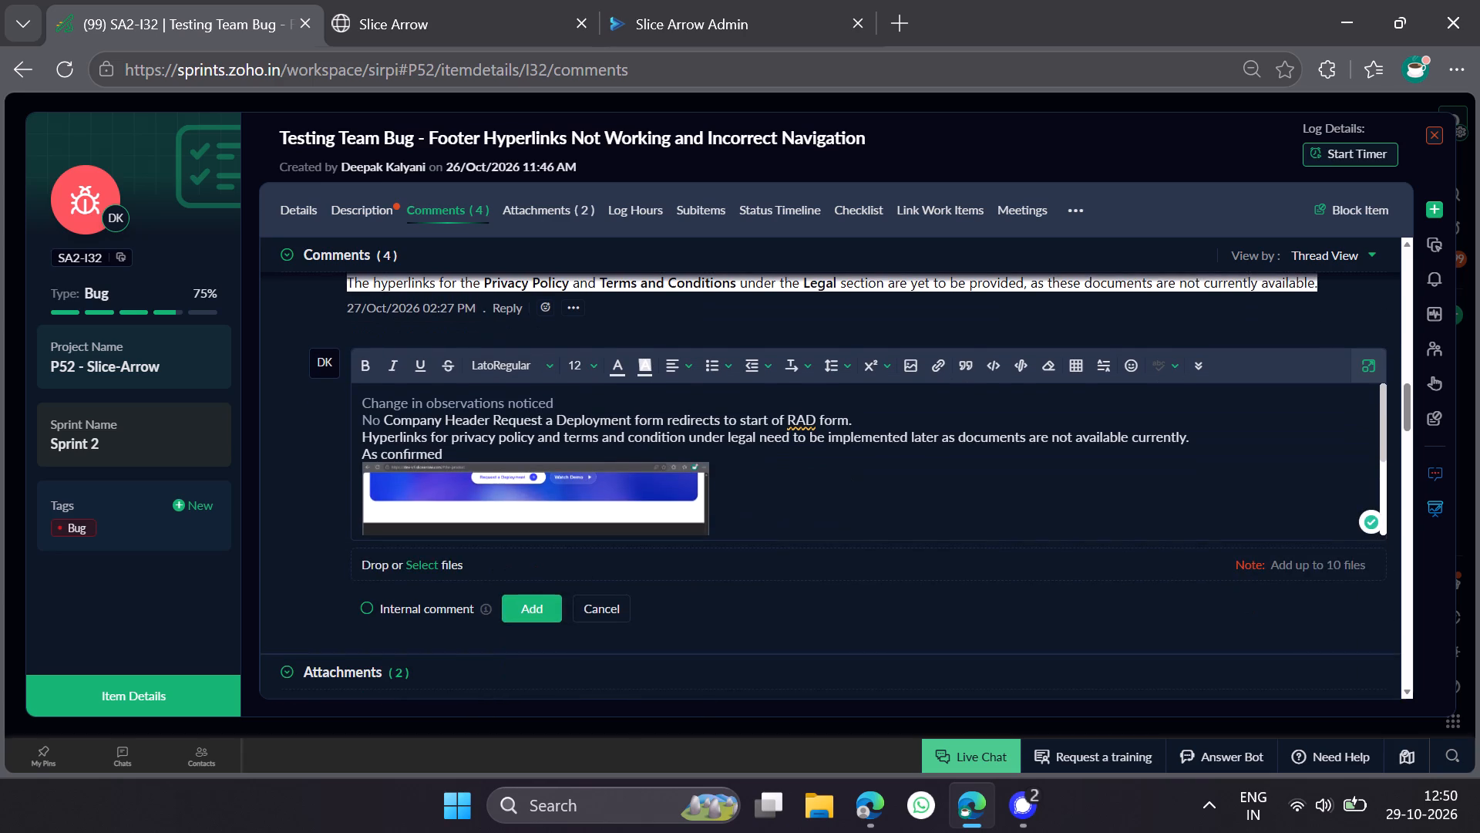
pyautogui.click(464, 450)
pyautogui.write('roduct demo should')
pyautogui.press('space')
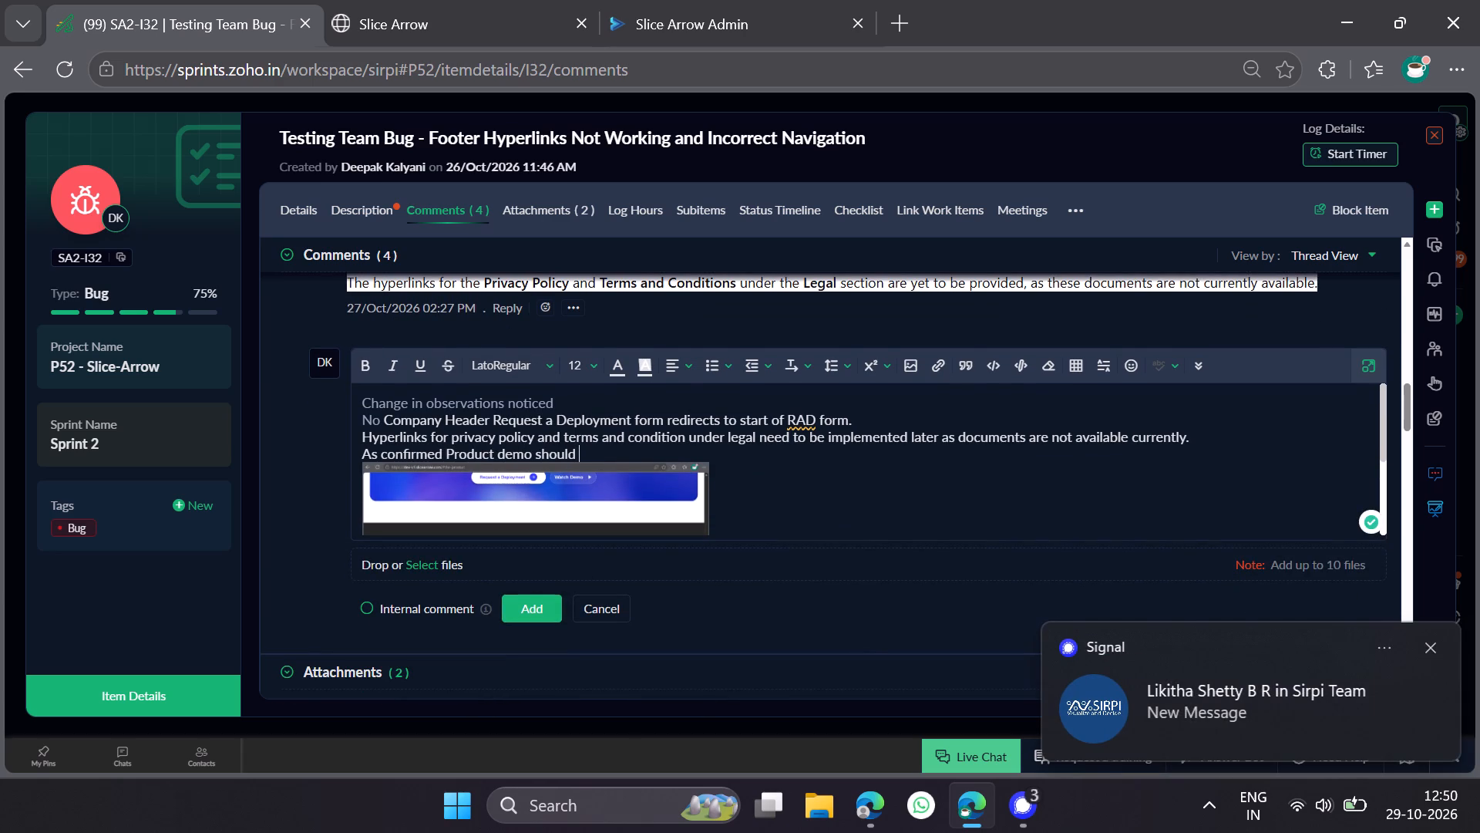
pyautogui.write('redie')
pyautogui.press('BackSpace')
pyautogui.write('re')
pyautogui.write('ct to')
pyautogui.press('space')
# Continue the draft comment's product demo line with "the production section of landing page and not".
pyautogui.scroll(2, 464, 450)
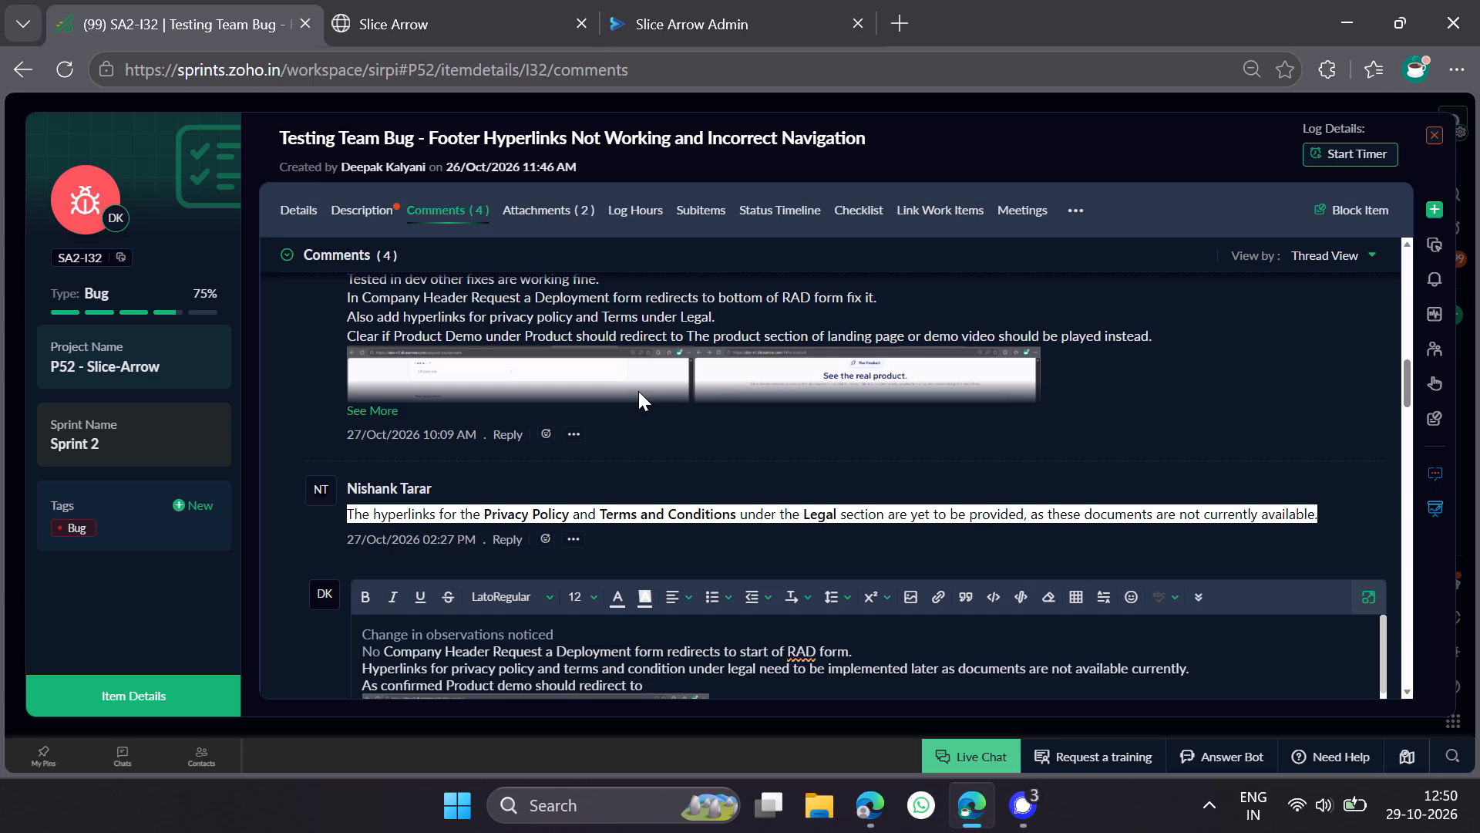
pyautogui.scroll(-2, 638, 391)
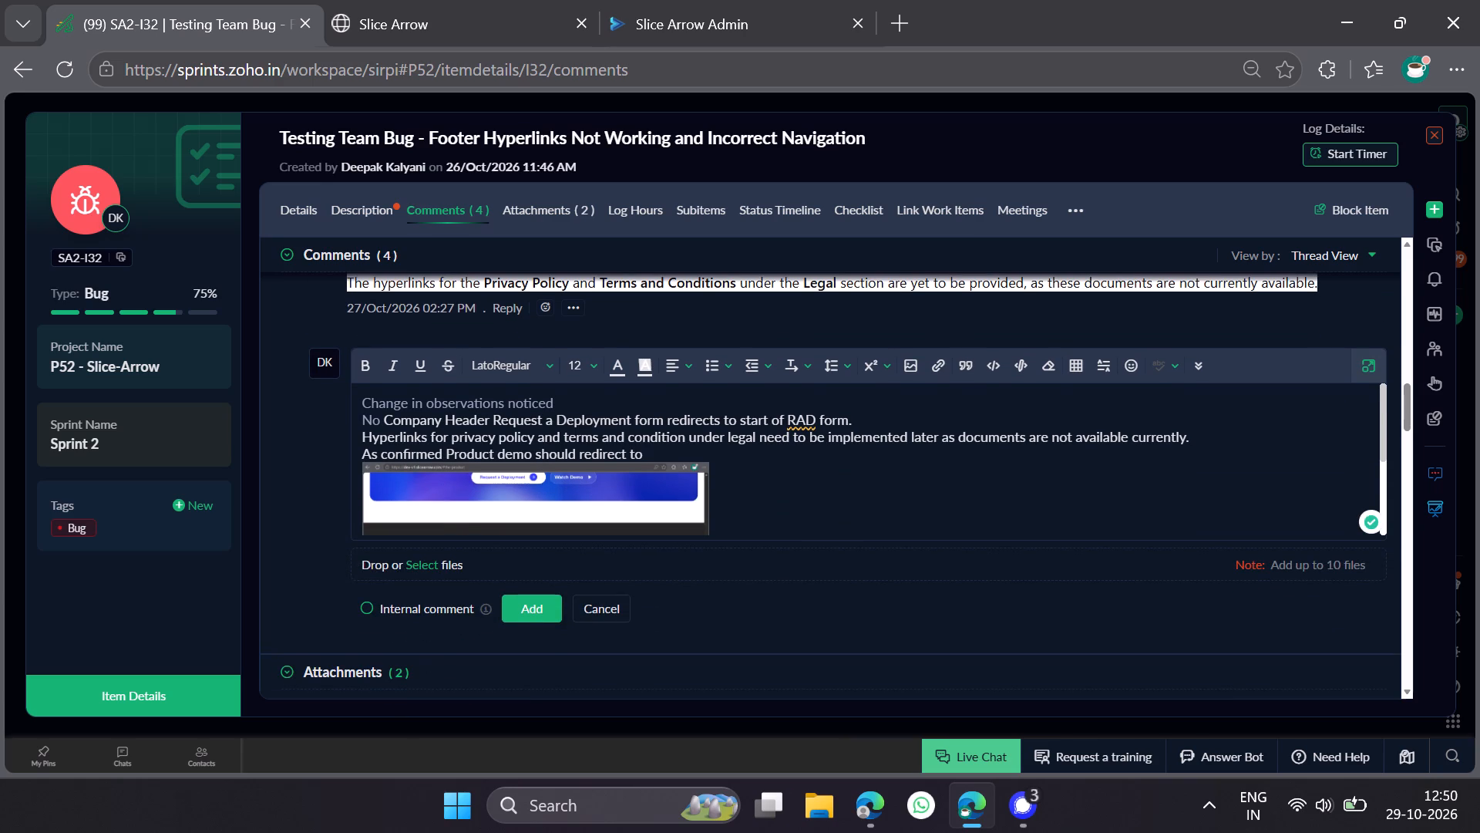
pyautogui.write('the production section of landin')
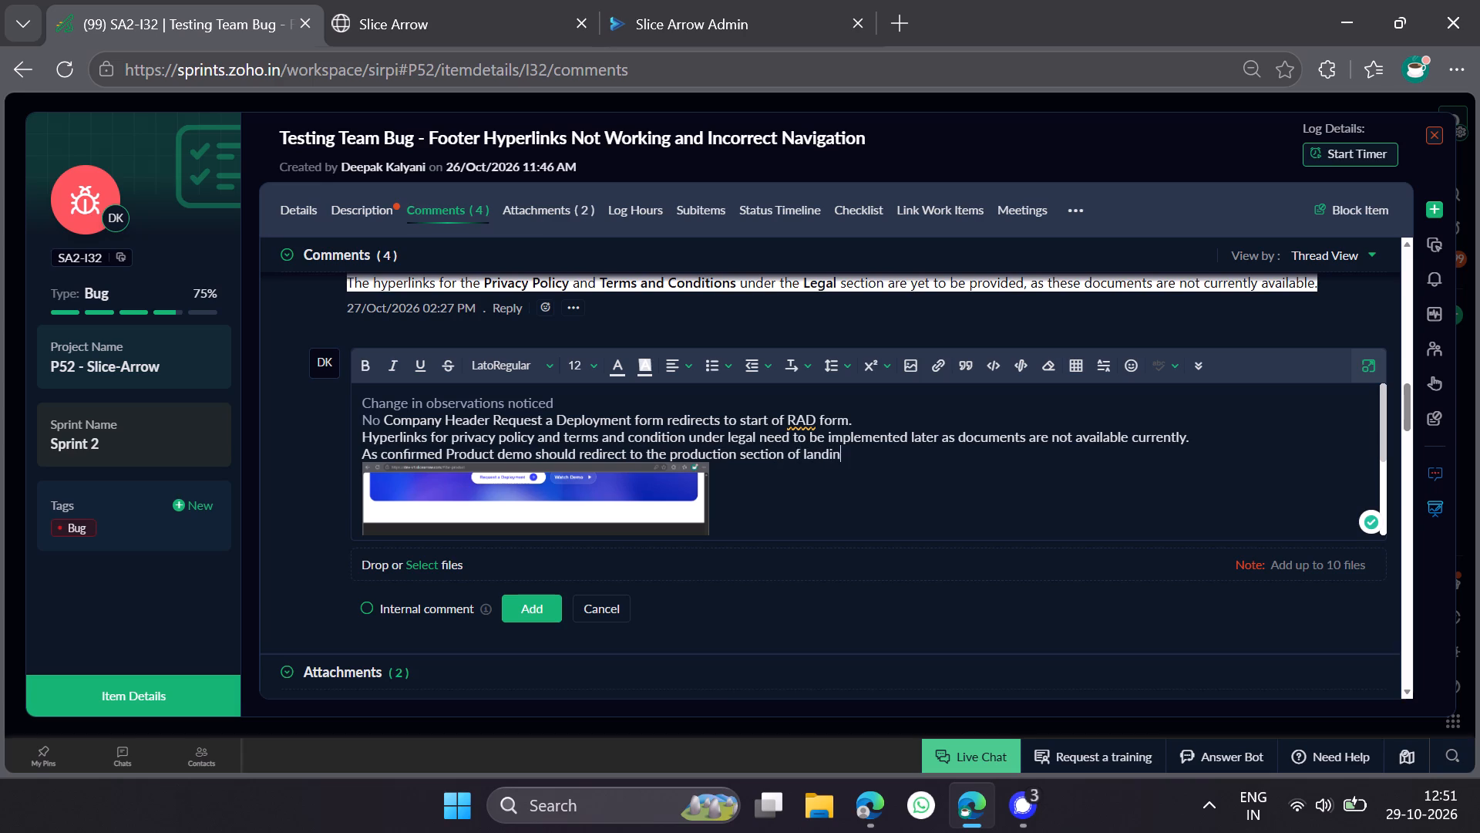
pyautogui.write('g')
pyautogui.press('space')
pyautogui.write('page and not')
pyautogui.press('space')
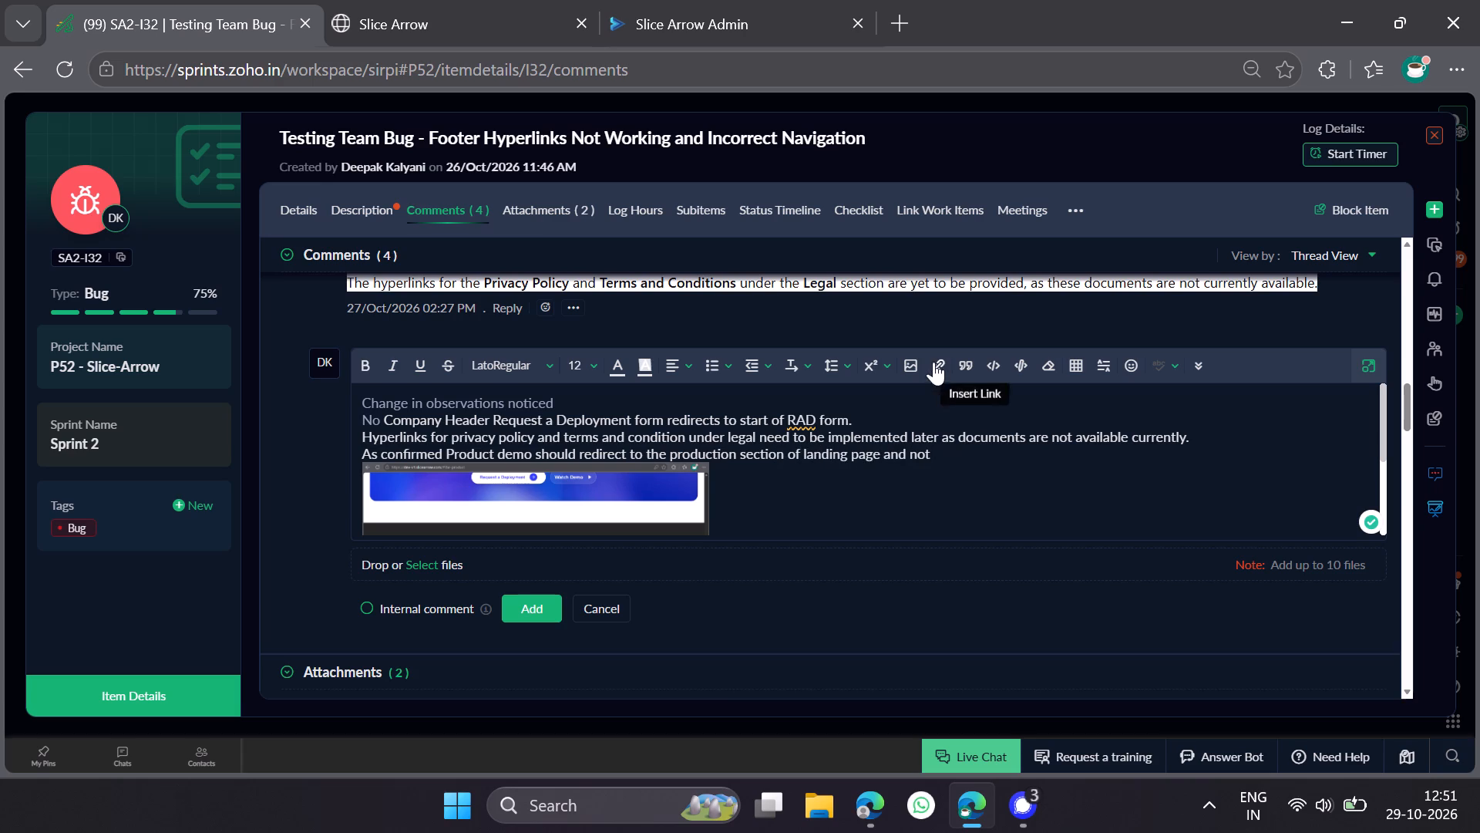
# Replace the trailing "not" in the draft comment's product demo line with "demo video should not be played".
pyautogui.scroll(3, 933, 362)
pyautogui.scroll(-3, 933, 425)
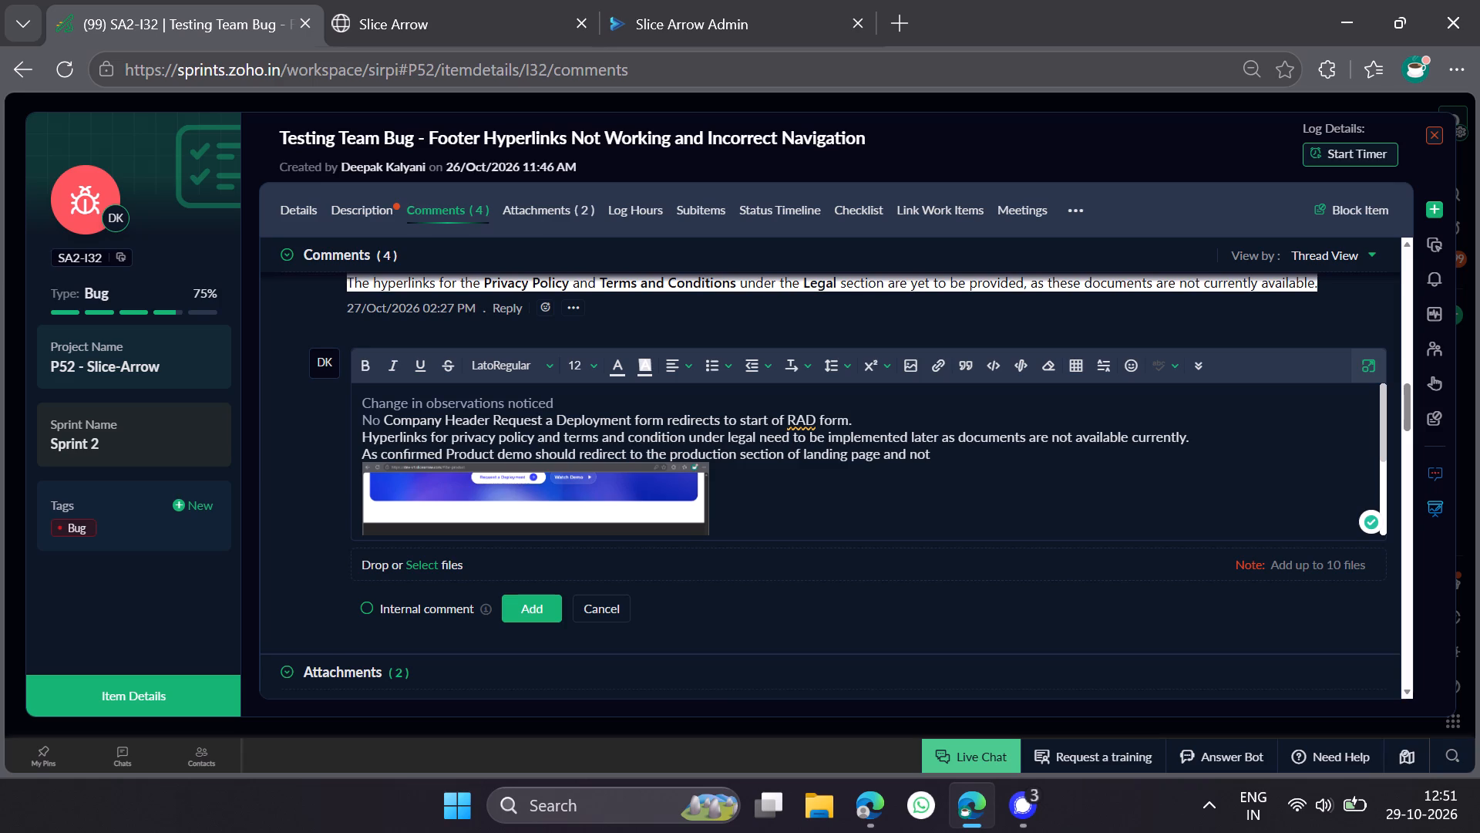
pyautogui.press('BackSpace')
pyautogui.press('BackSpace')
pyautogui.press('BackSpace')
pyautogui.write('ot demo video')
pyautogui.hotkey('ctrl', 'BackSpace')
pyautogui.hotkey('ctrl', 'BackSpace')
pyautogui.press('BackSpace')
pyautogui.press('BackSpace')
pyautogui.press('BackSpace')
pyautogui.press('BackSpace')
pyautogui.press('BackSpace')
pyautogui.press('space')
pyautogui.write('demo video should not be played')
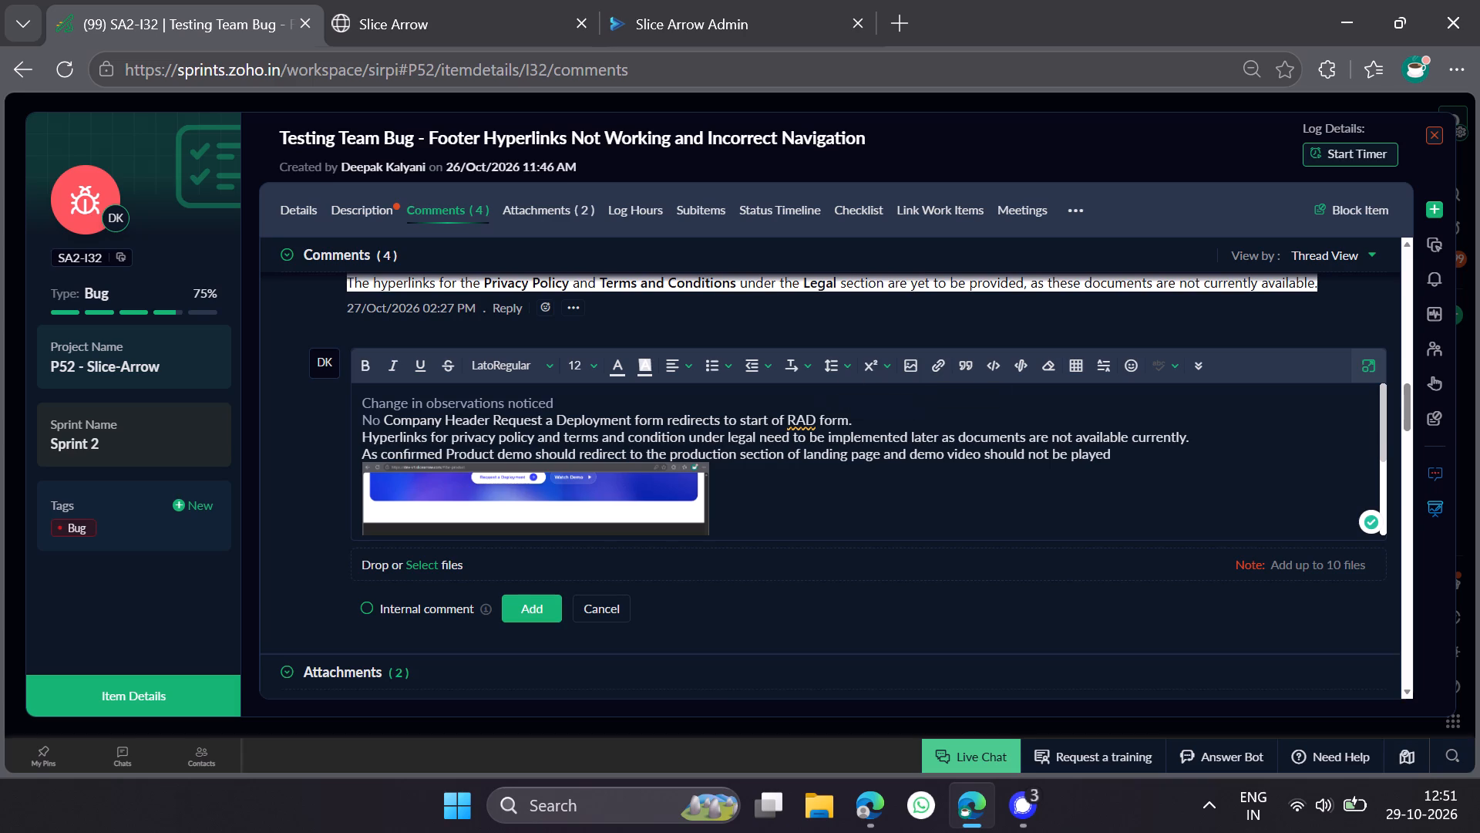
# Apply the suggested correction that adds a period after "played" in the draft comment's product demo line.
pyautogui.click(802, 420)
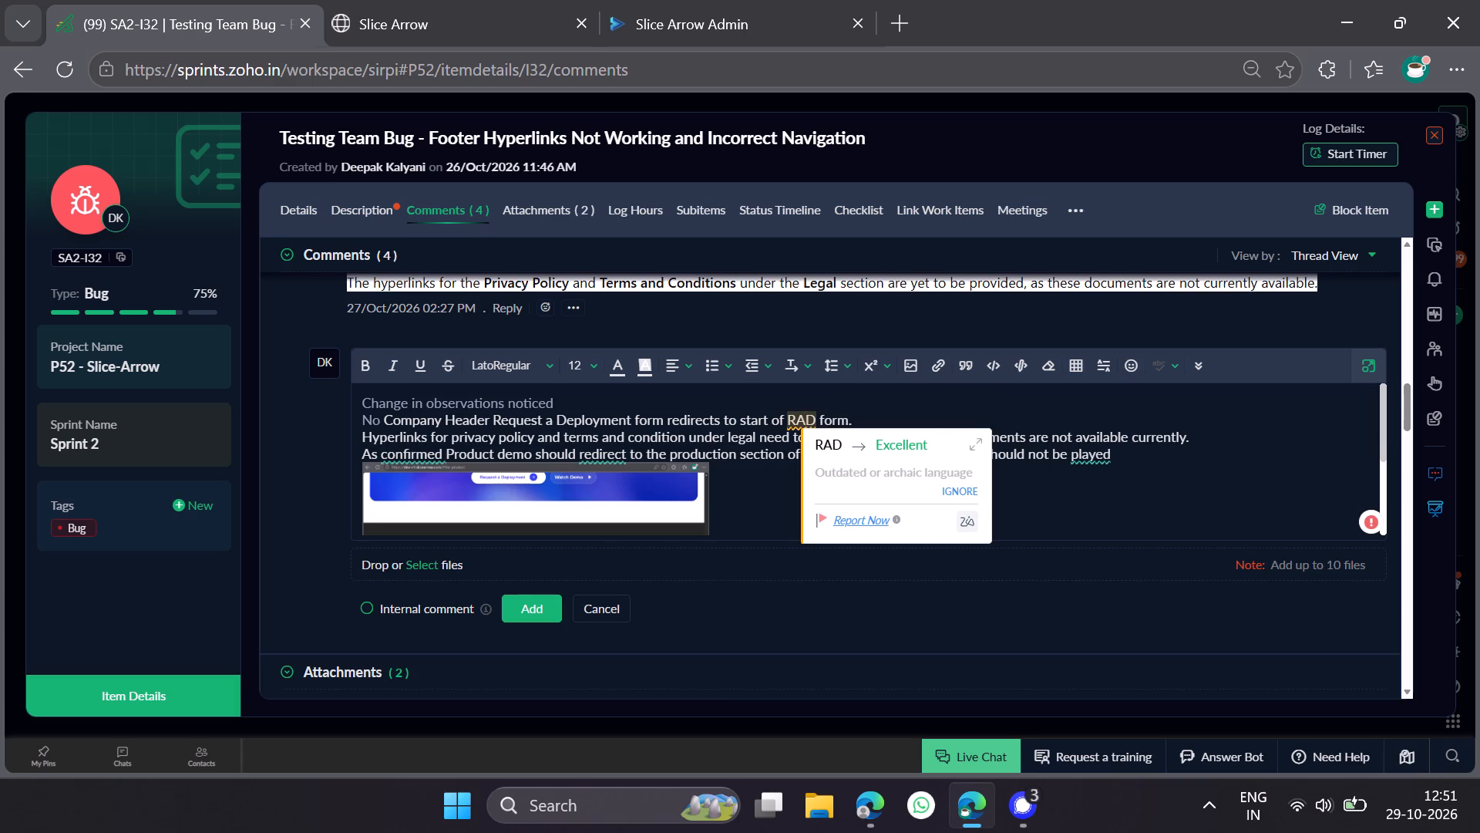
pyautogui.click(1004, 399)
pyautogui.click(1119, 448)
pyautogui.click(1085, 461)
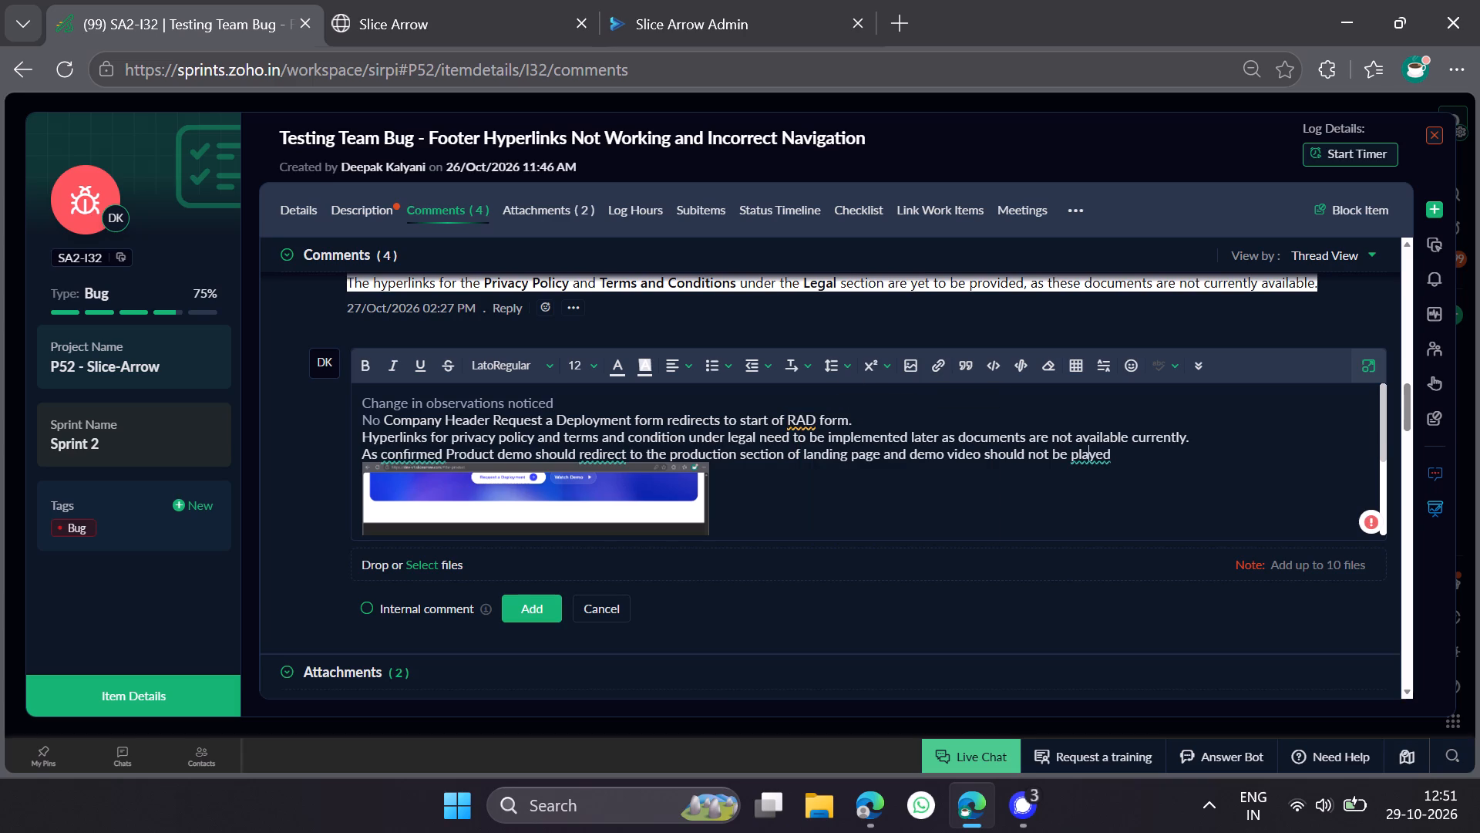
pyautogui.rightClick(1098, 458)
pyautogui.rightClick(1098, 458)
pyautogui.click(1181, 457)
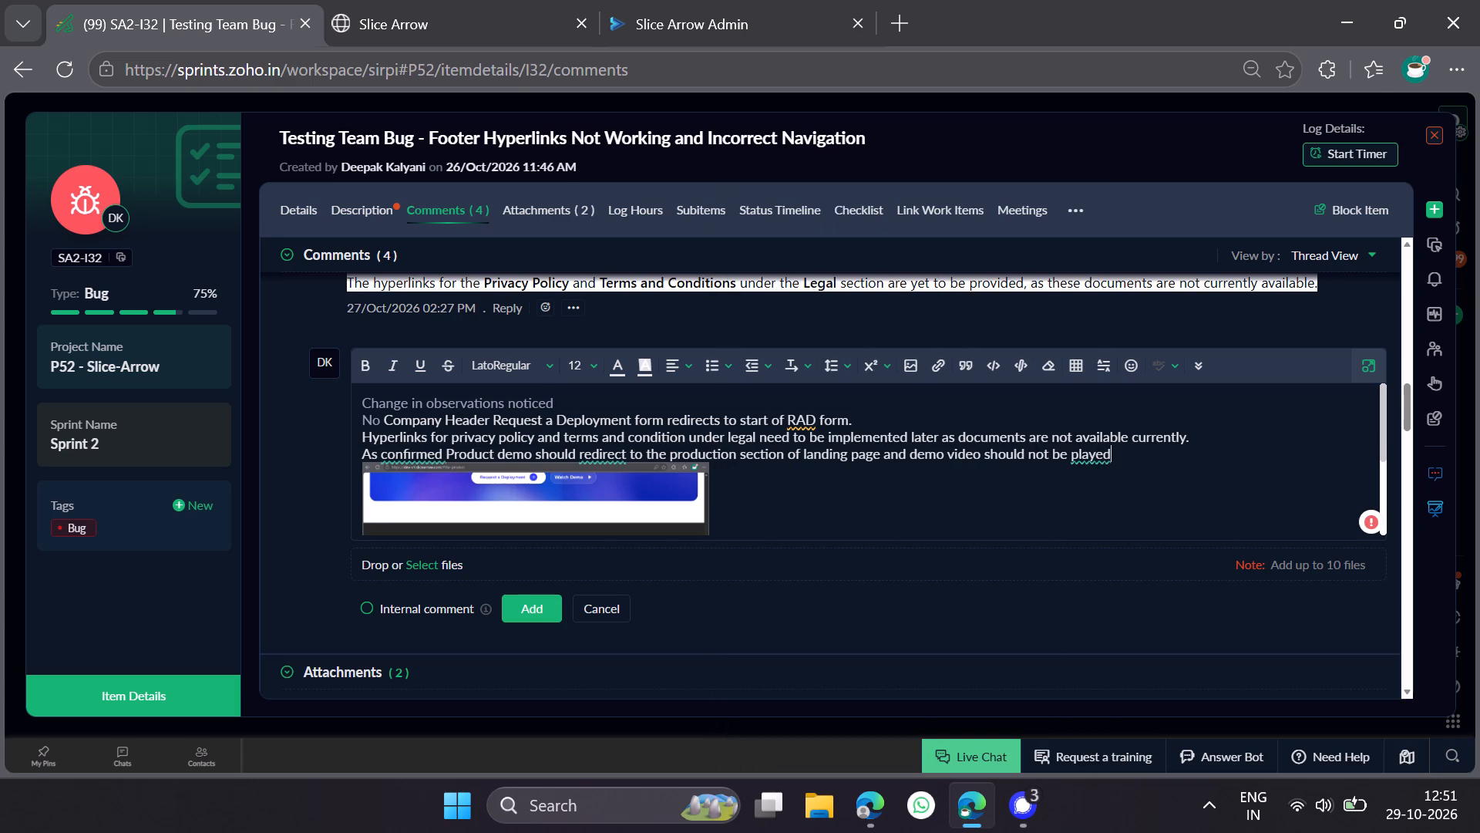
pyautogui.click(1081, 455)
pyautogui.click(1189, 481)
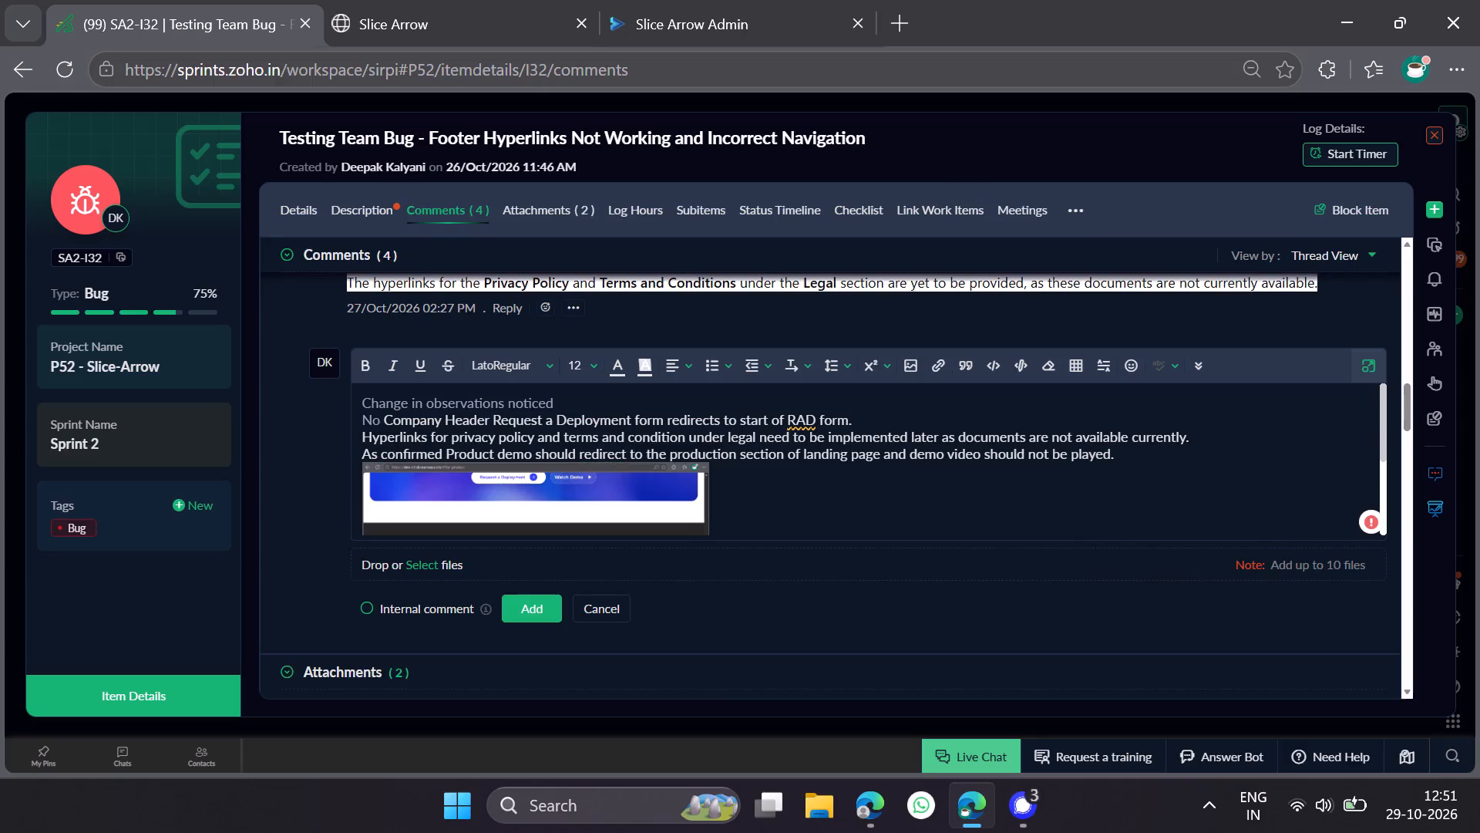
# Open Request a Deployment from the Slice Arrow dev site's footer and capture a full-screen screenshot of the form page.
pyautogui.scroll(-3, 721, 469)
pyautogui.click(495, 0)
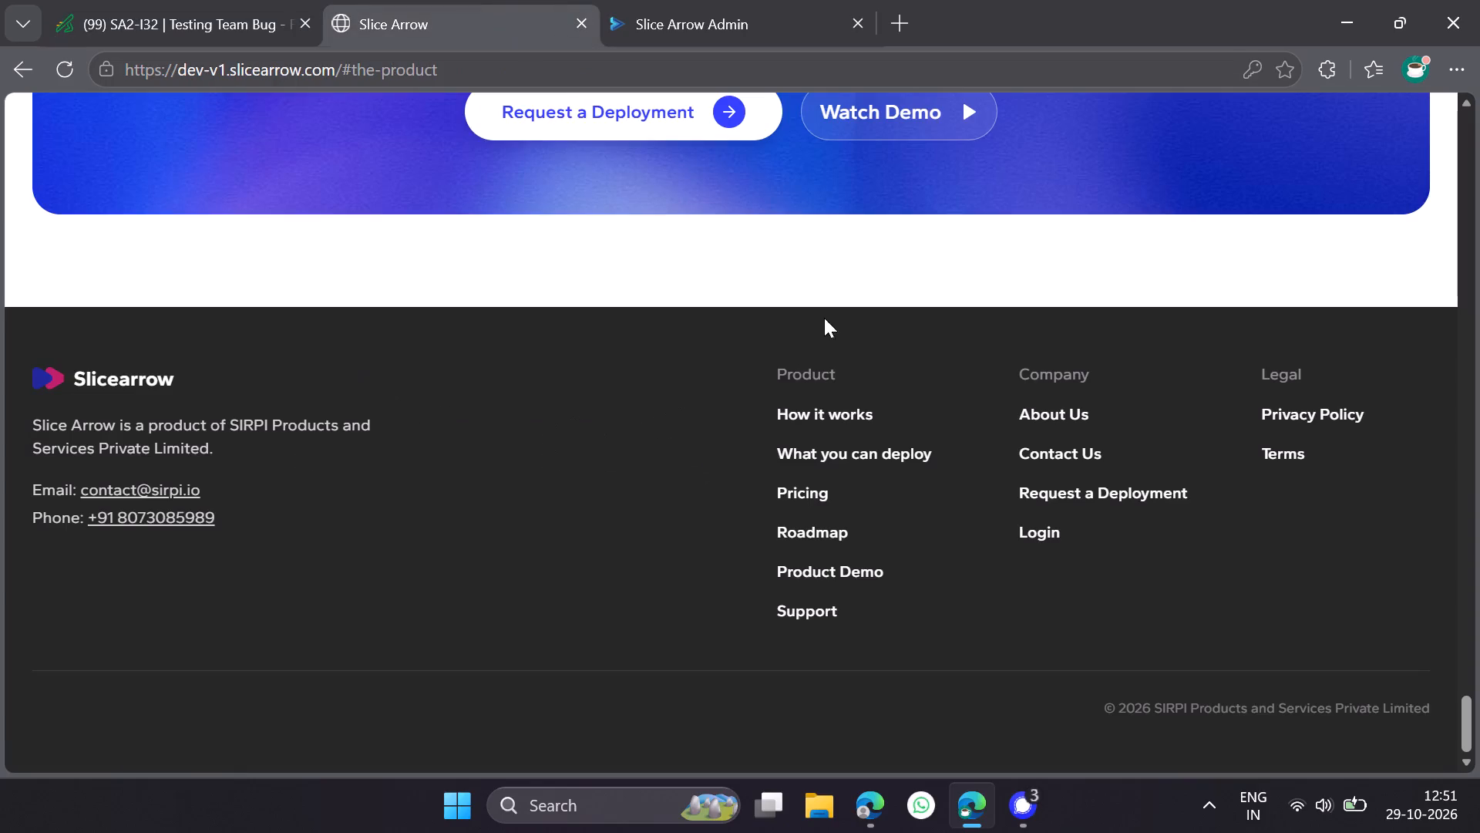
pyautogui.click(1075, 492)
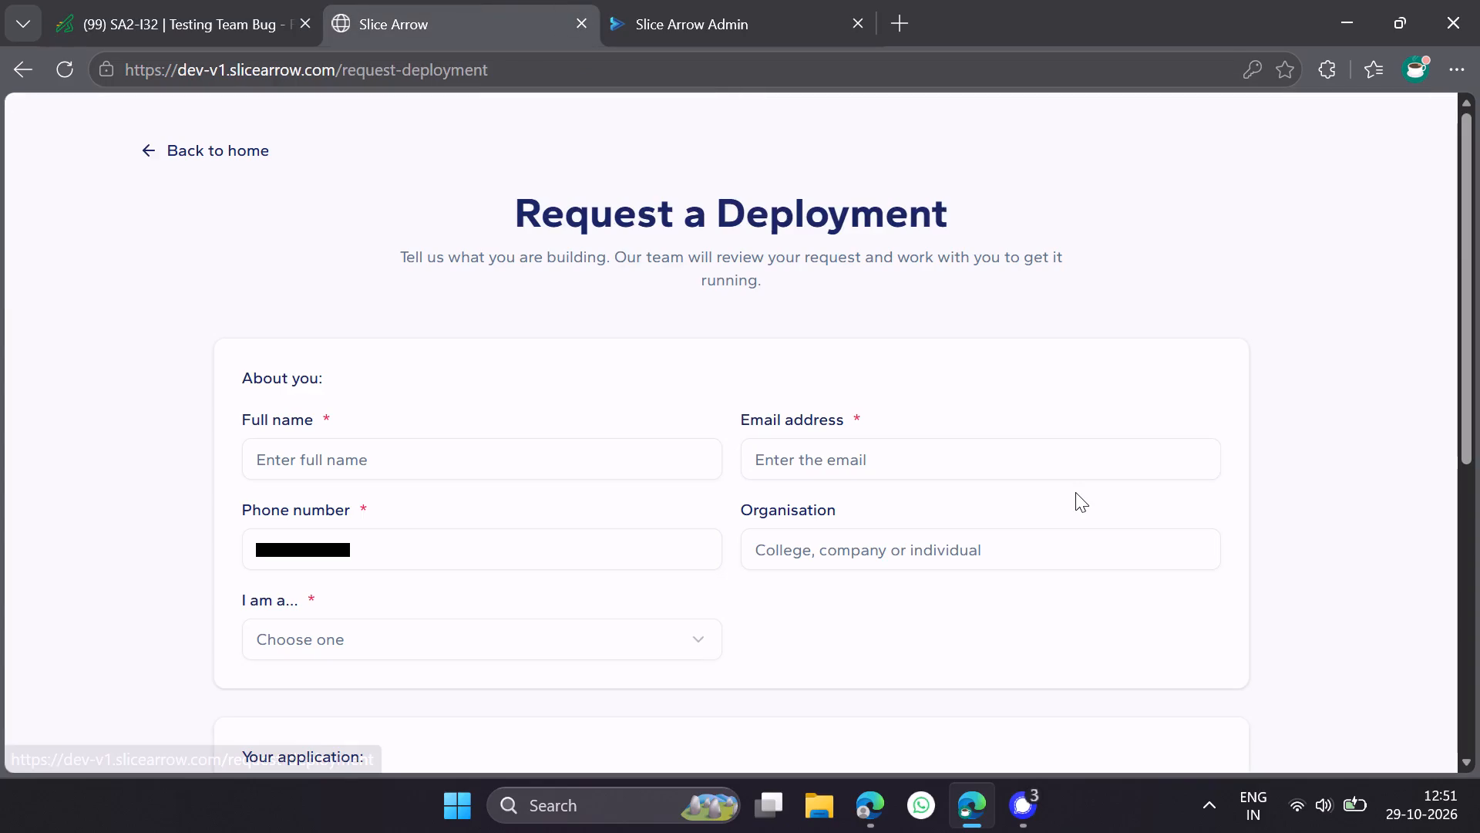
pyautogui.press('Print')
pyautogui.moveTo(0, 39); pyautogui.dragTo(1479, 832)
# Insert the captured Request a Deployment screenshot beside the footer screenshot in the Zoho Sprints draft comment.
pyautogui.click(89, 0)
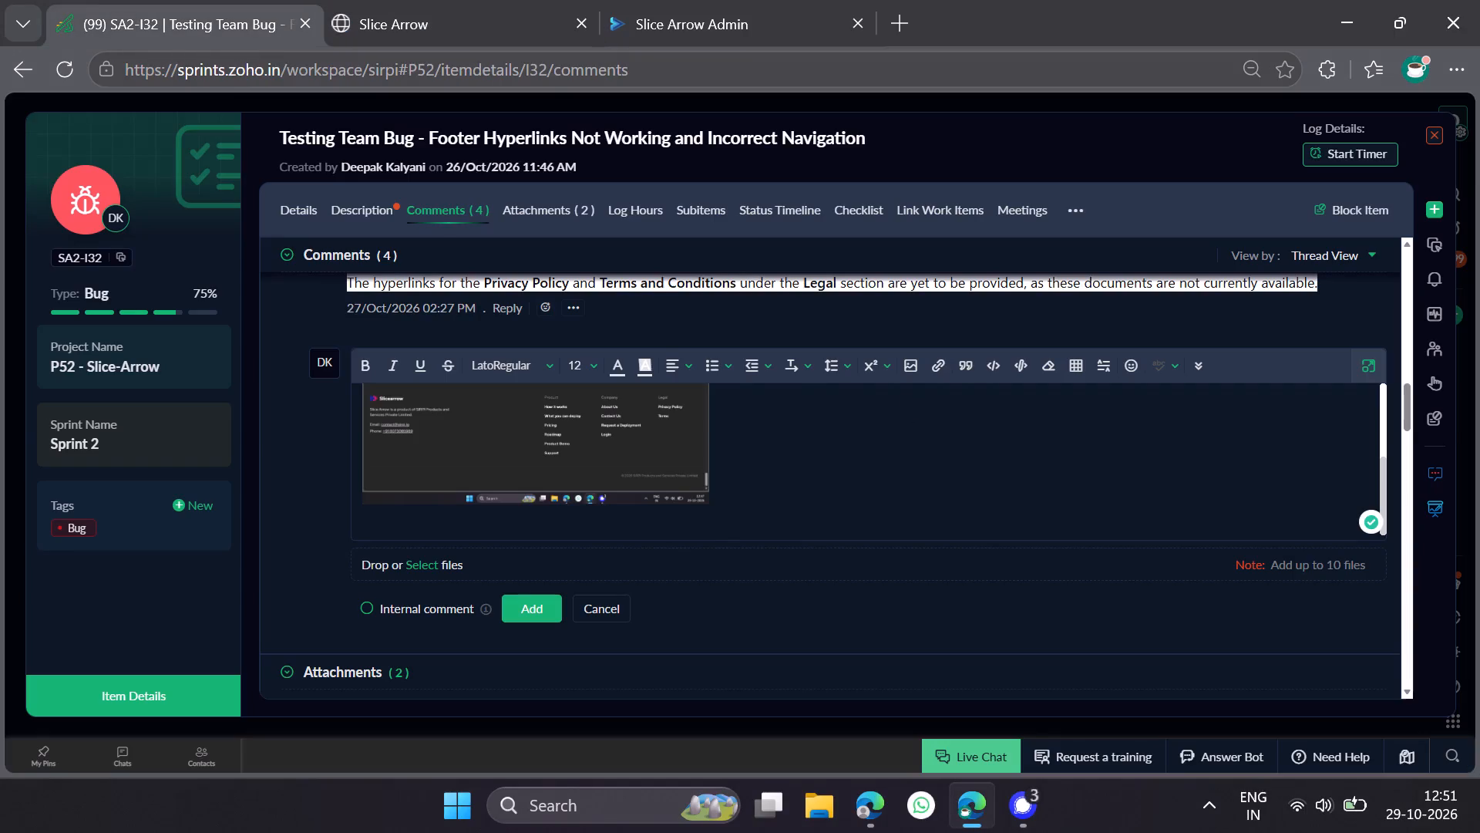
pyautogui.scroll(3, 922, 469)
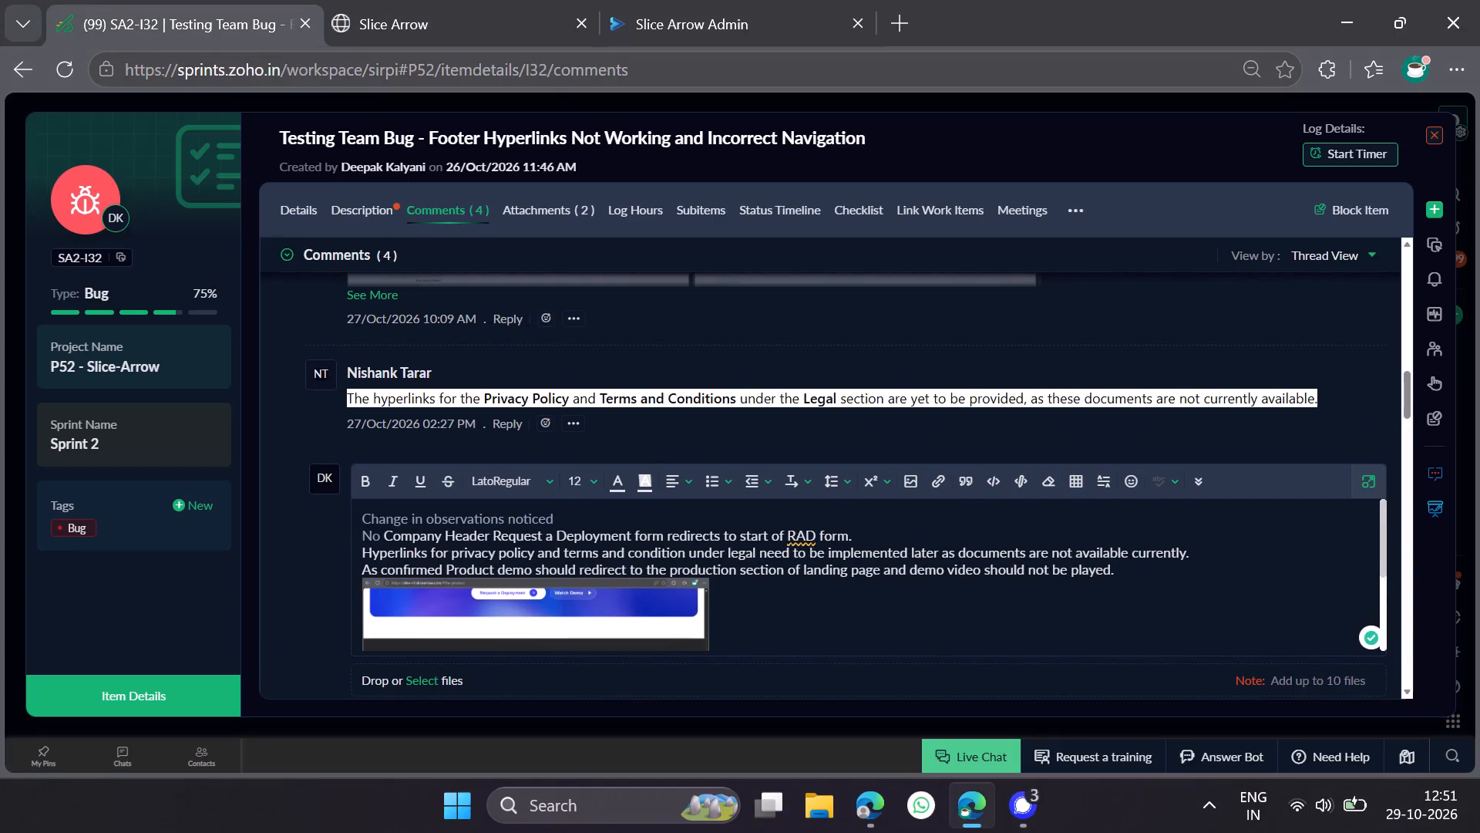
pyautogui.click(841, 597)
pyautogui.hotkey('ctrl', 'v')
# Check the draft against the earlier comments and add it to the footer hyperlinks bug.
pyautogui.scroll(2, 779, 422)
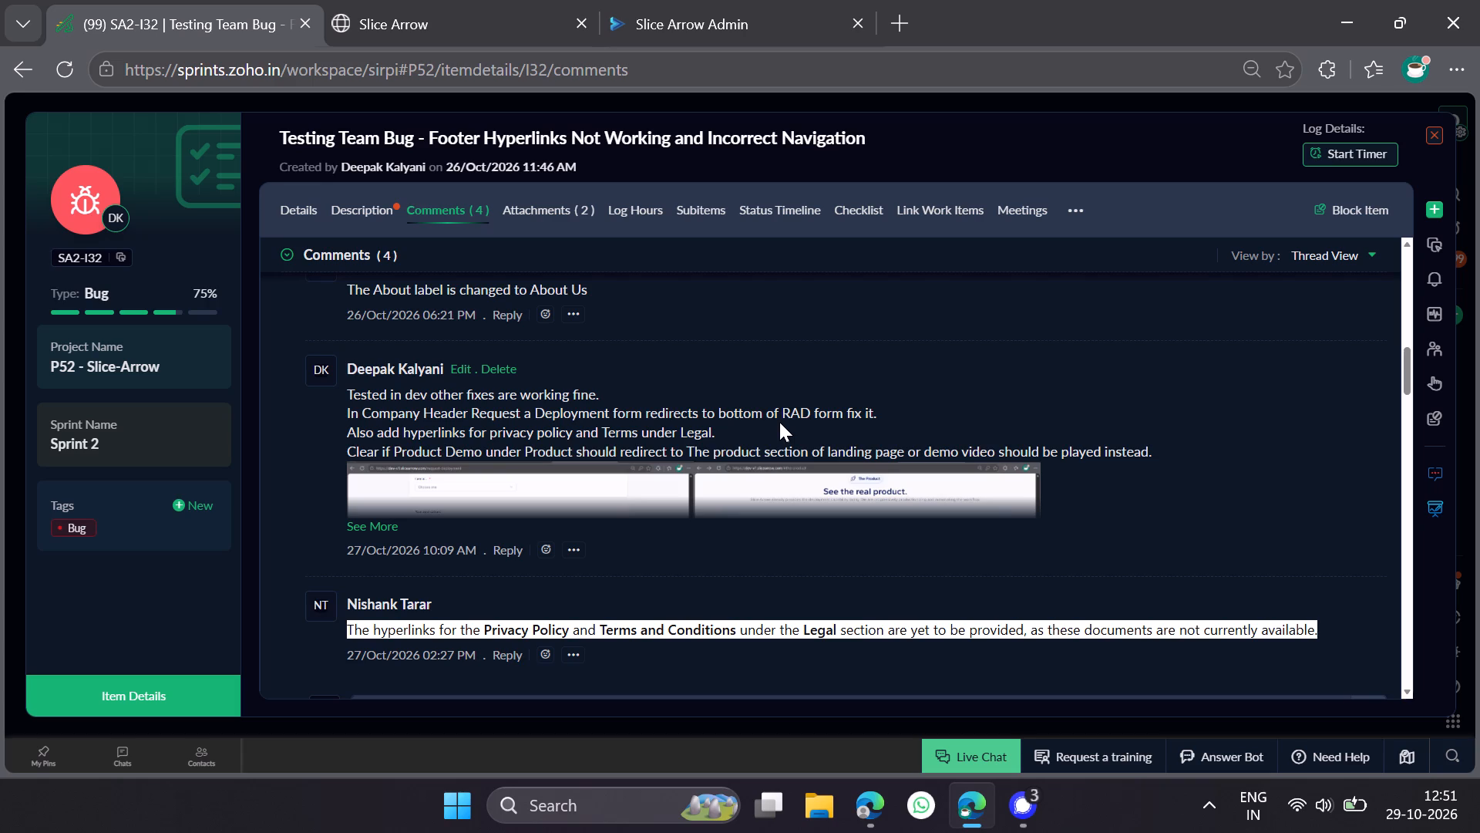
pyautogui.scroll(-3, 779, 422)
pyautogui.scroll(3, 779, 422)
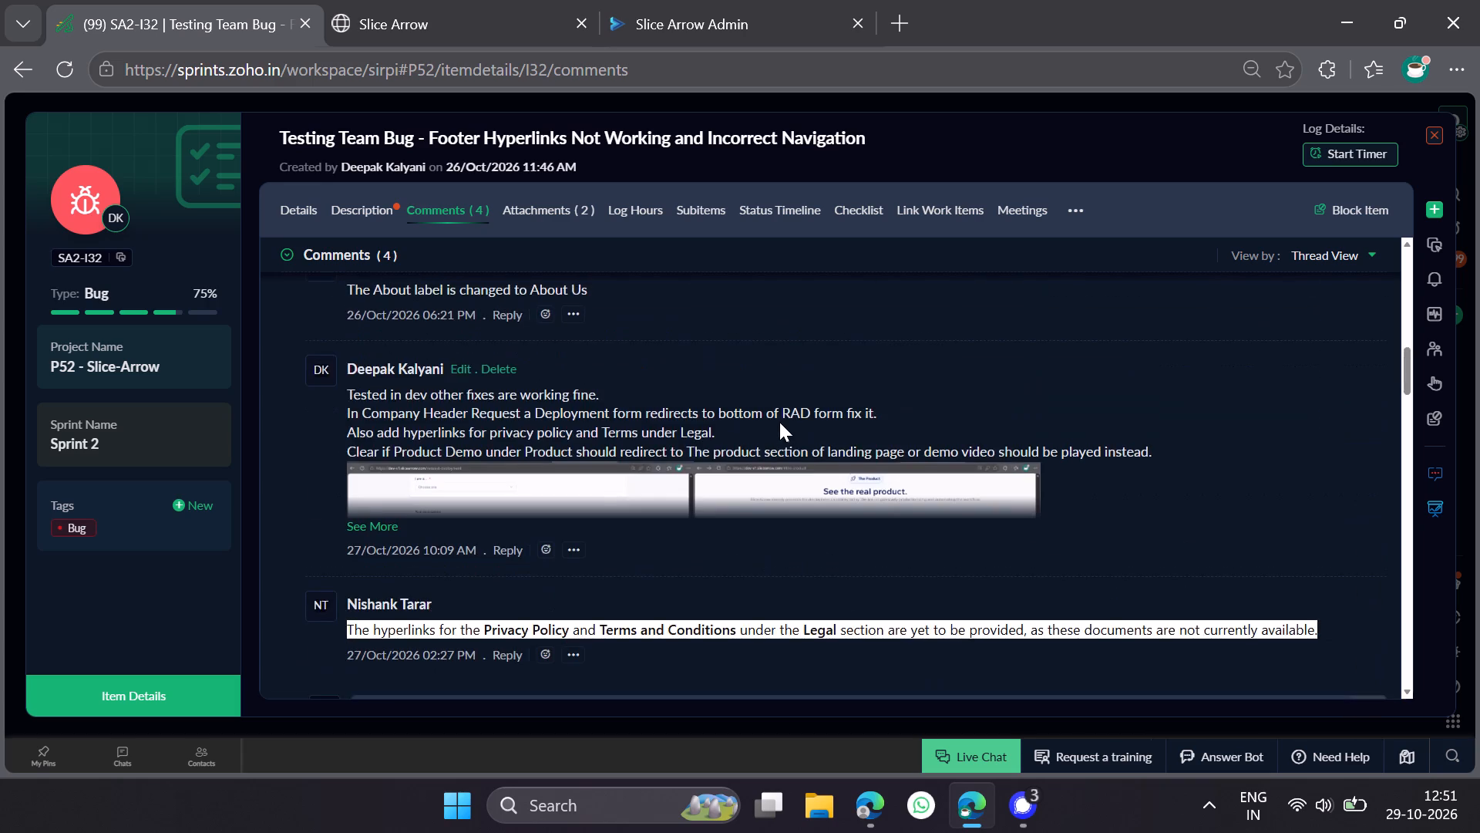
pyautogui.scroll(-6, 779, 422)
pyautogui.scroll(2, 779, 422)
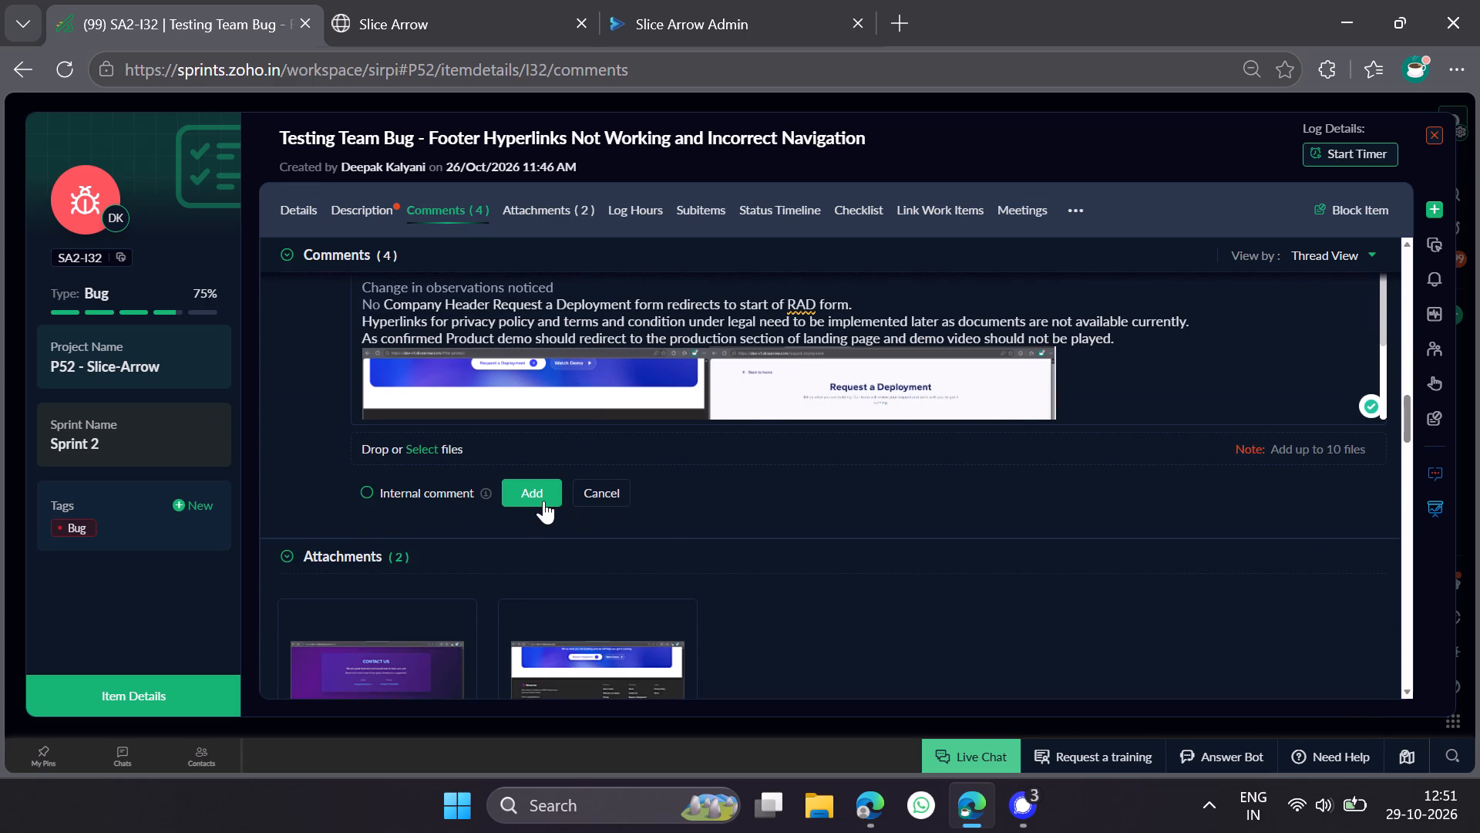
pyautogui.click(543, 501)
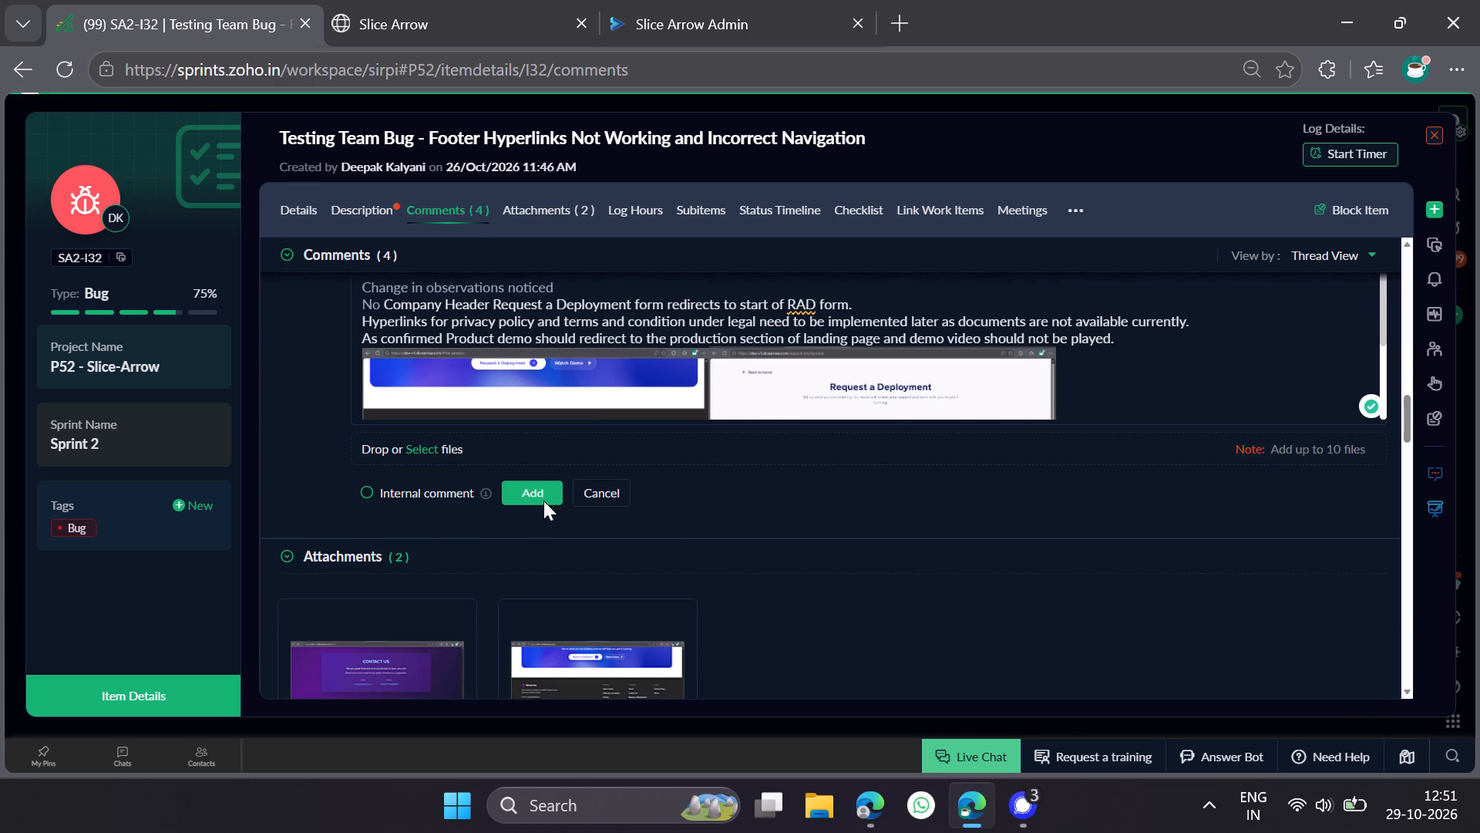
# Copy the URL of the footer hyperlinks bug's details page.
pyautogui.scroll(18, 438, 414)
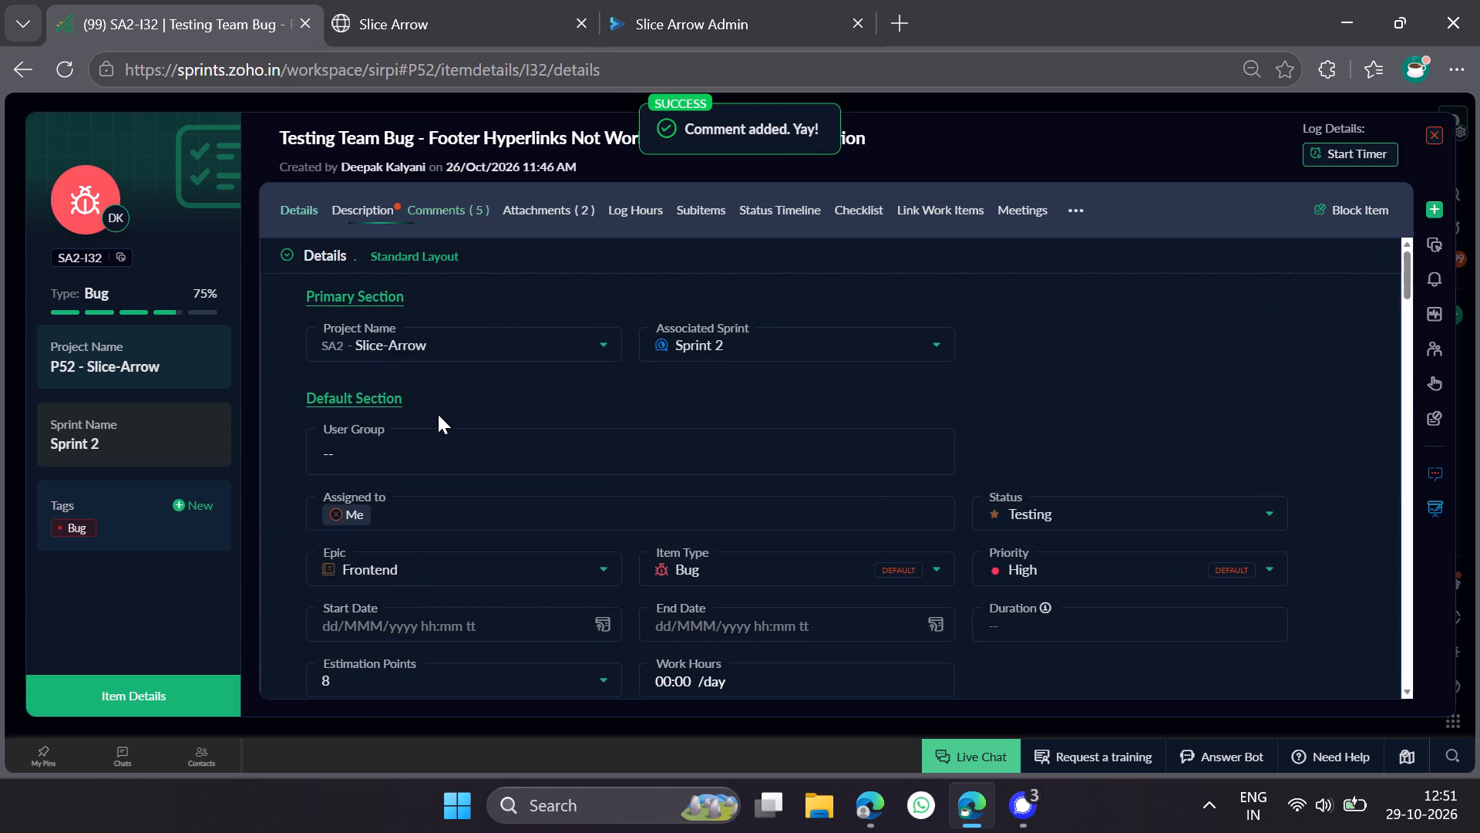
pyautogui.scroll(4, 438, 414)
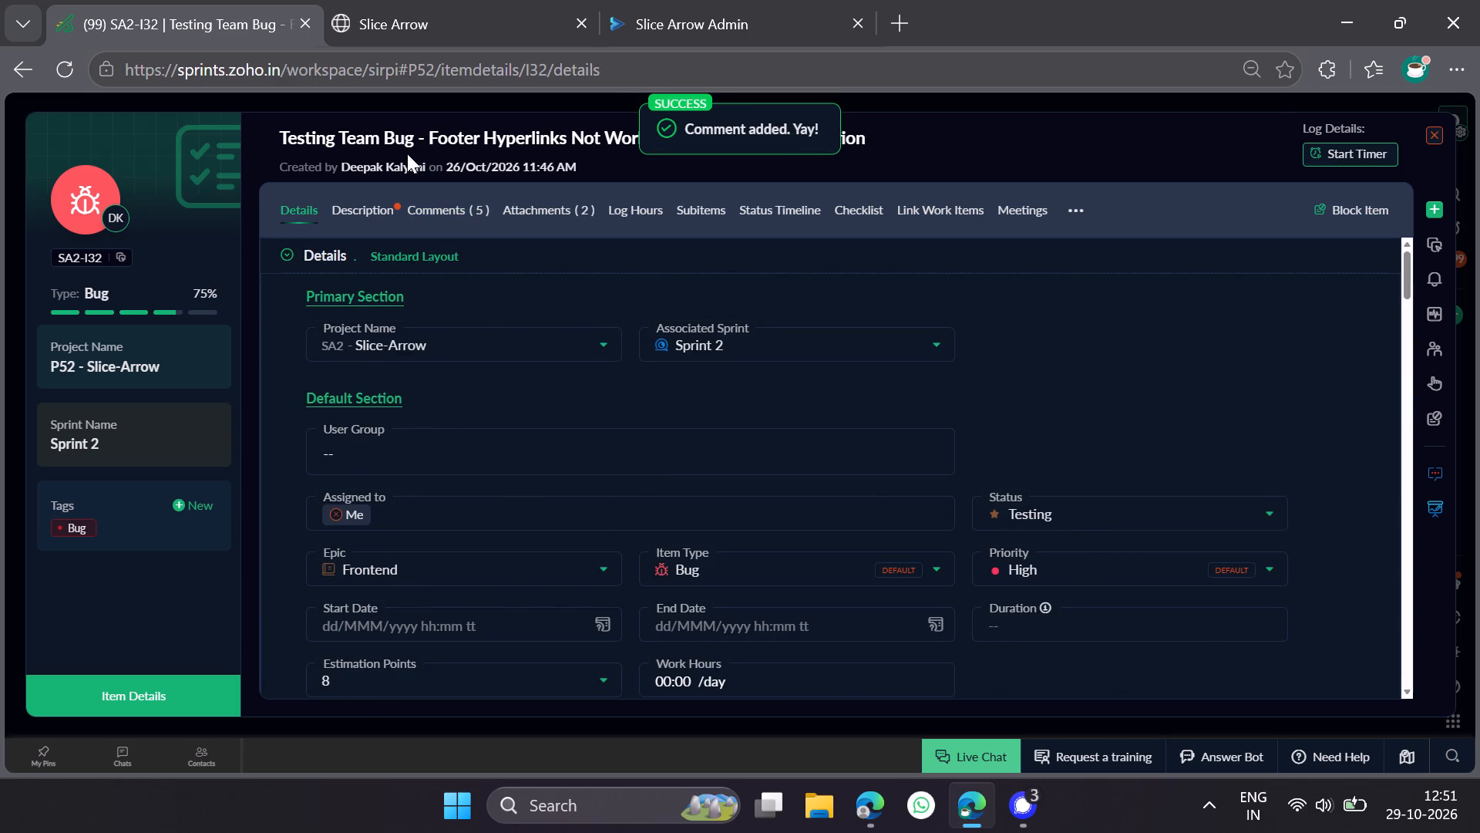
pyautogui.click(407, 77)
pyautogui.rightClick(407, 77)
pyautogui.click(570, 381)
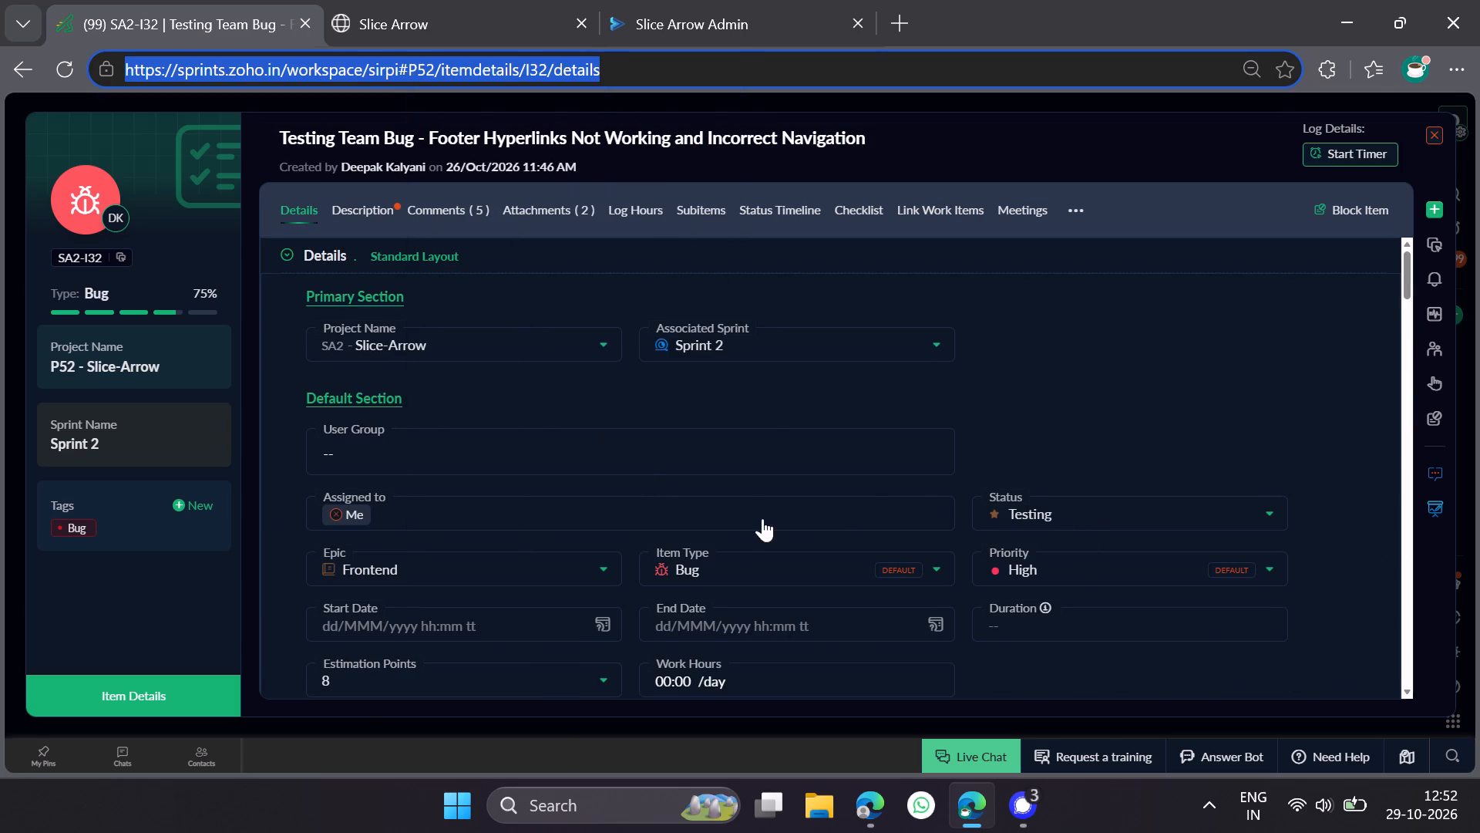
# Append "(SliceArrow Dev)" to the end of the footer hyperlinks bug's title and save the new name.
pyautogui.click(1149, 348)
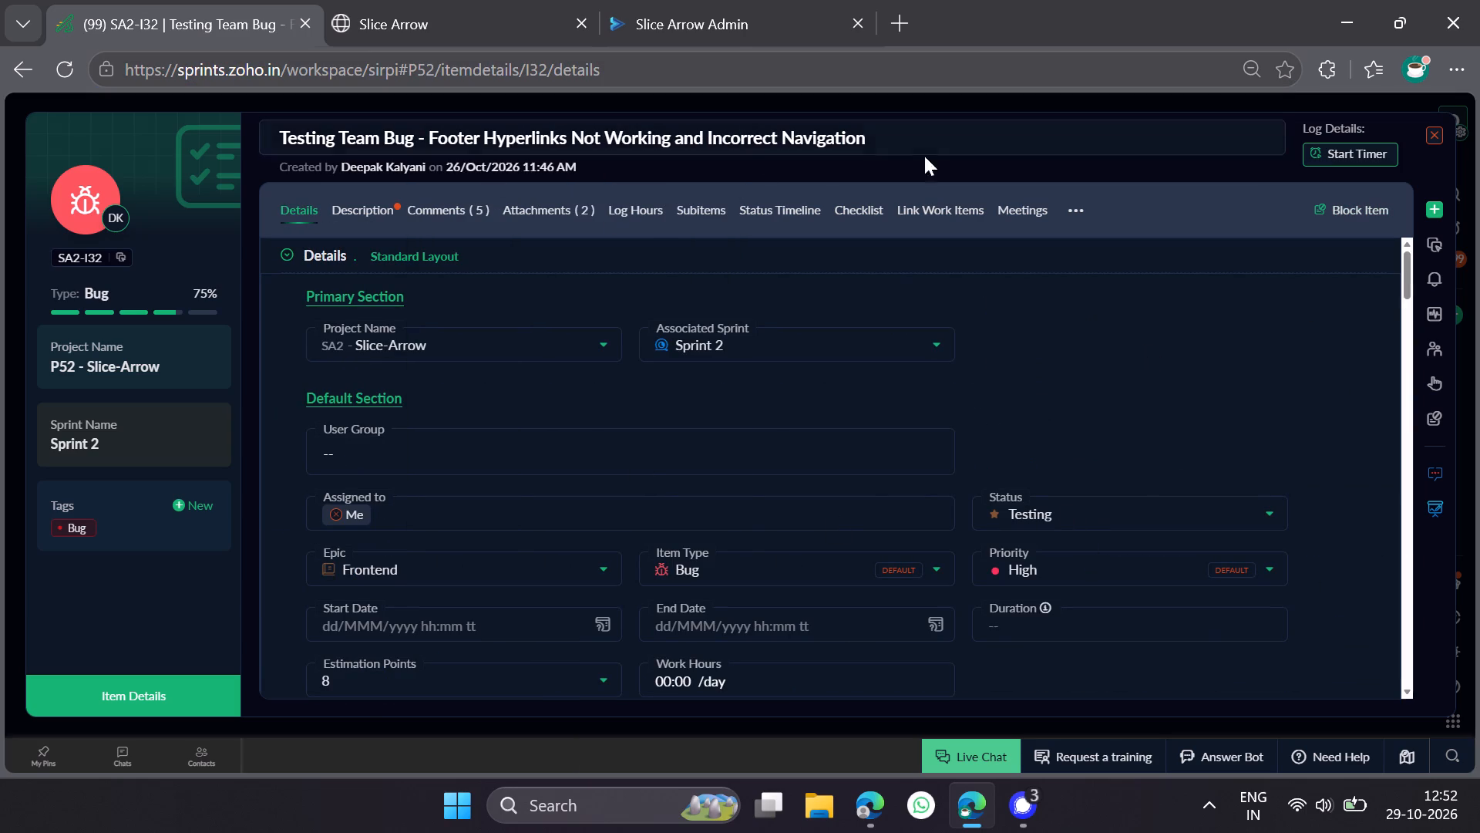
pyautogui.click(935, 141)
pyautogui.press('space')
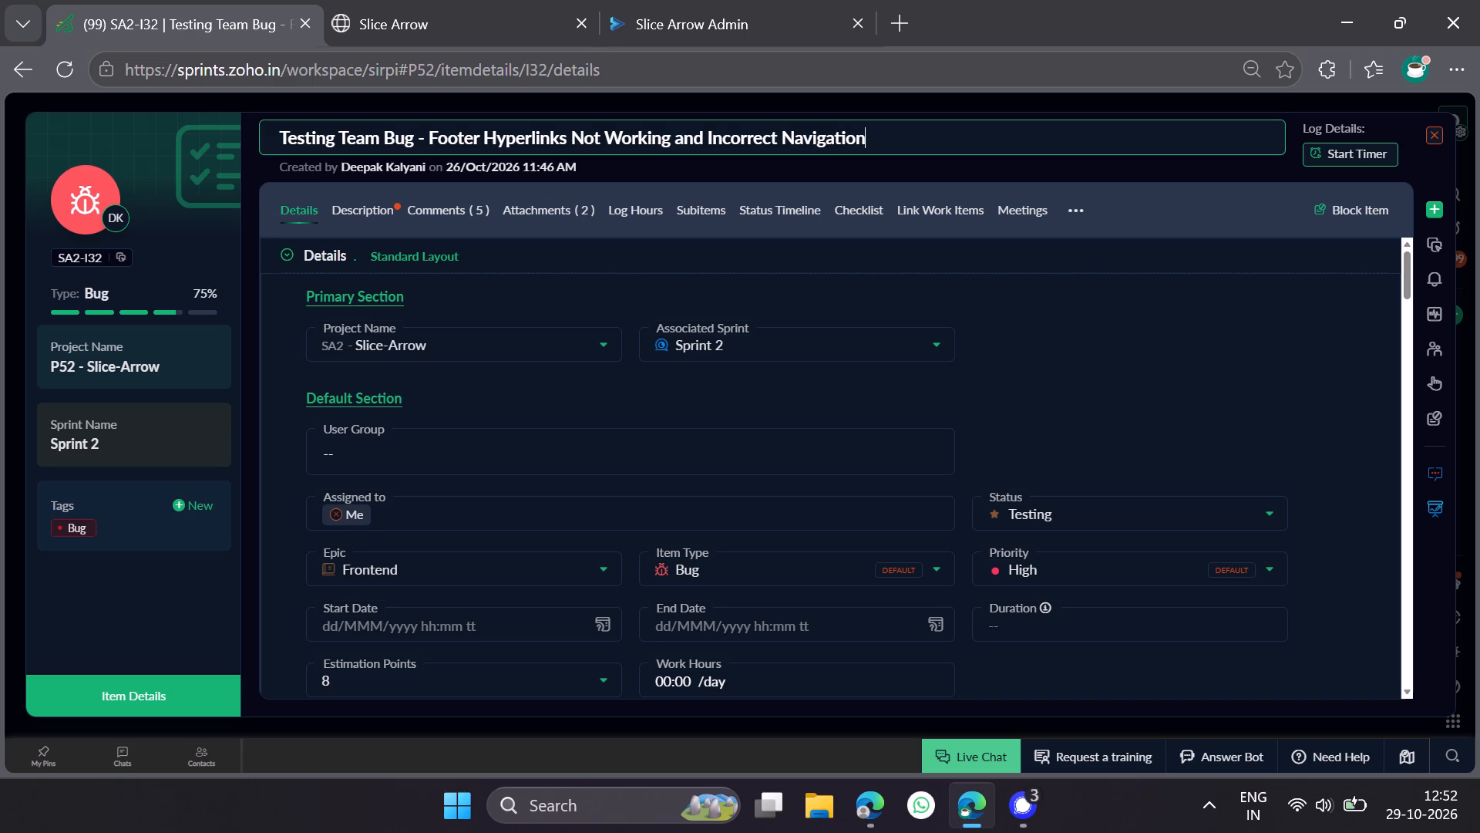
pyautogui.hotkey('shift', '(')
pyautogui.write('lice')
pyautogui.write('rrow')
pyautogui.press('space')
pyautogui.hotkey('shift', ')')
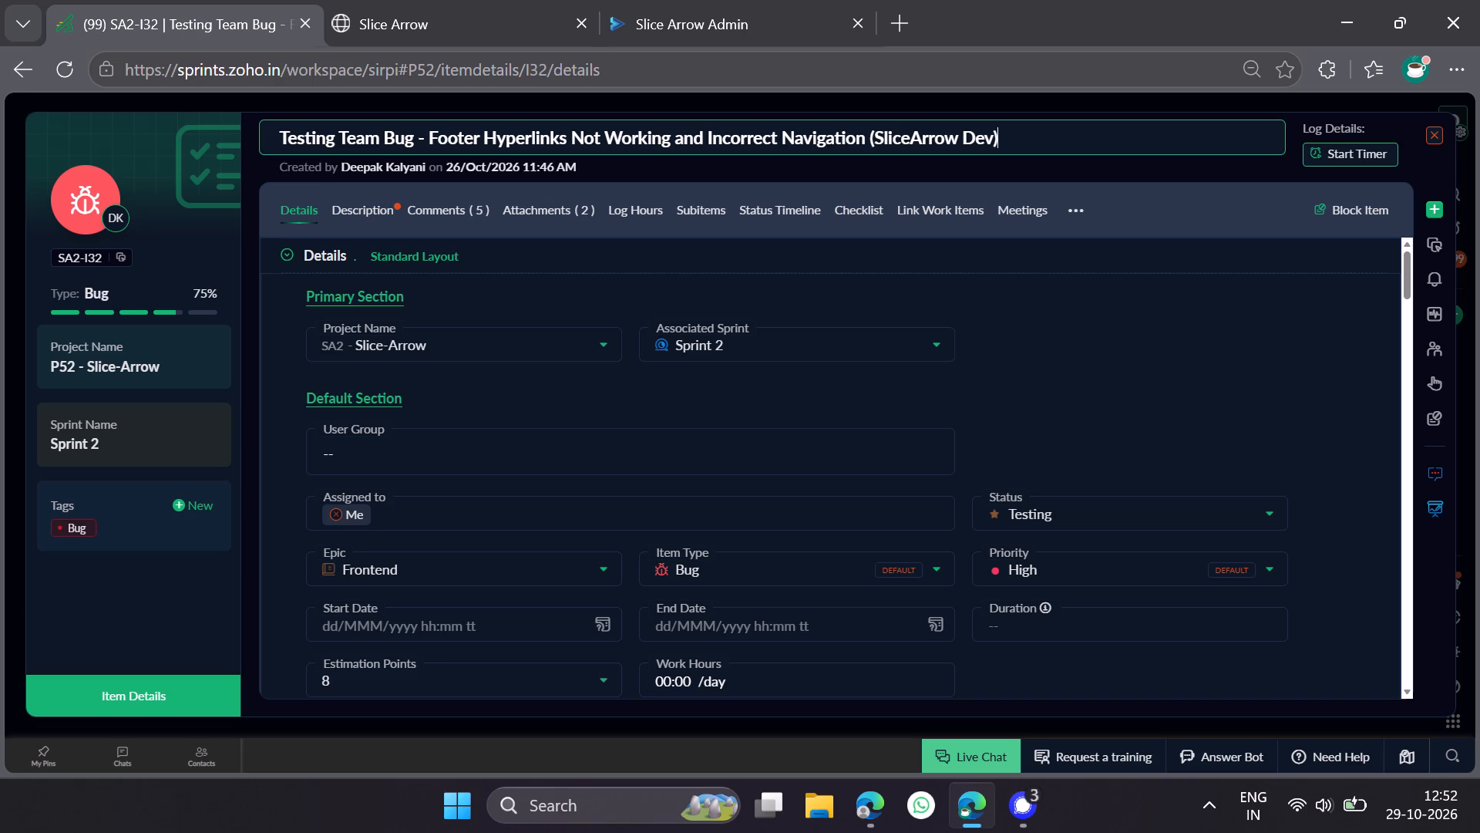
pyautogui.press('Return')
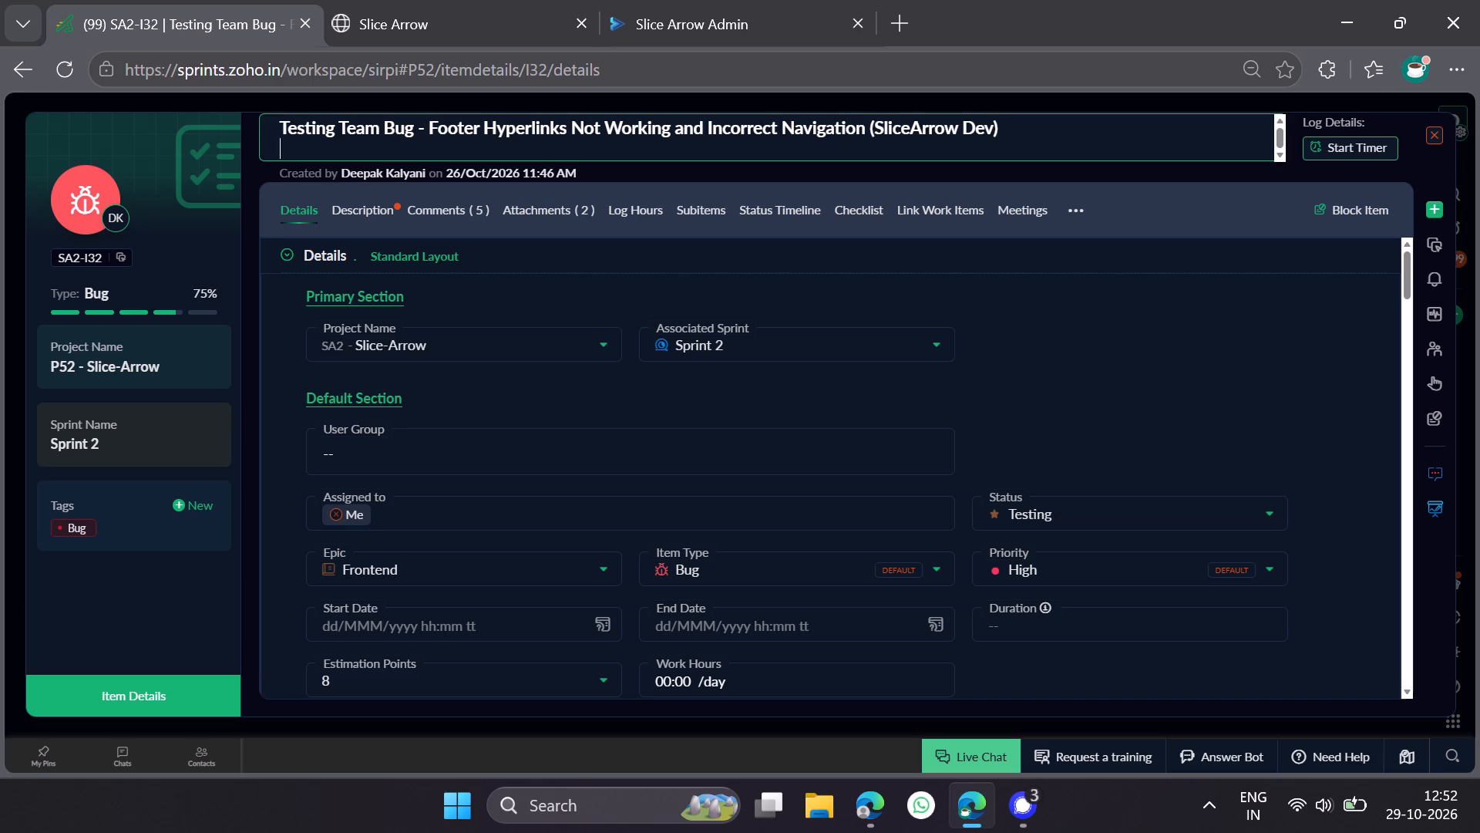
pyautogui.press('BackSpace')
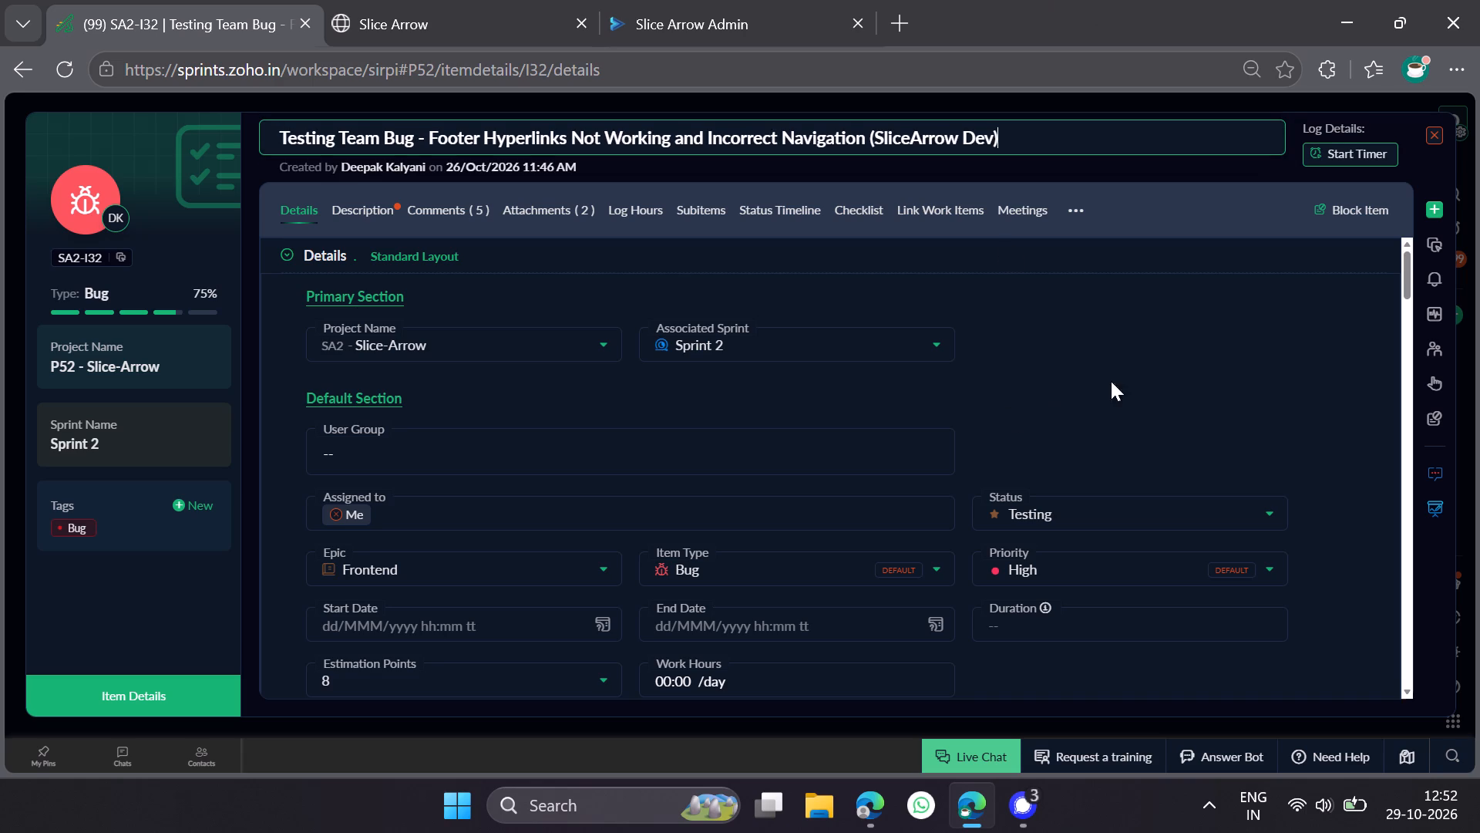
pyautogui.click(1219, 307)
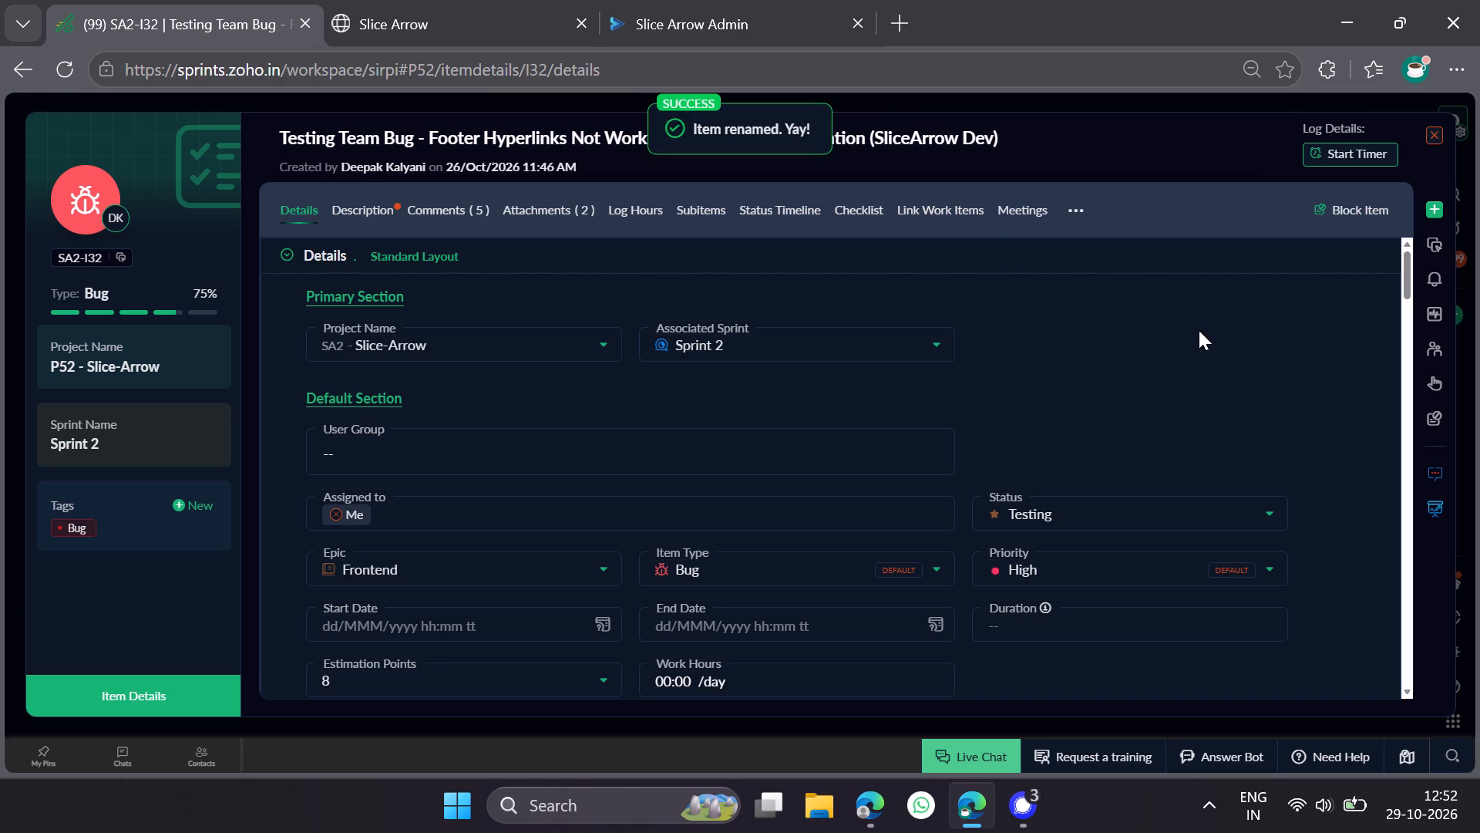
# Copy the renamed footer hyperlinks bug's details page URL again.
pyautogui.click(420, 58)
pyautogui.rightClick(420, 58)
pyautogui.rightClick(420, 58)
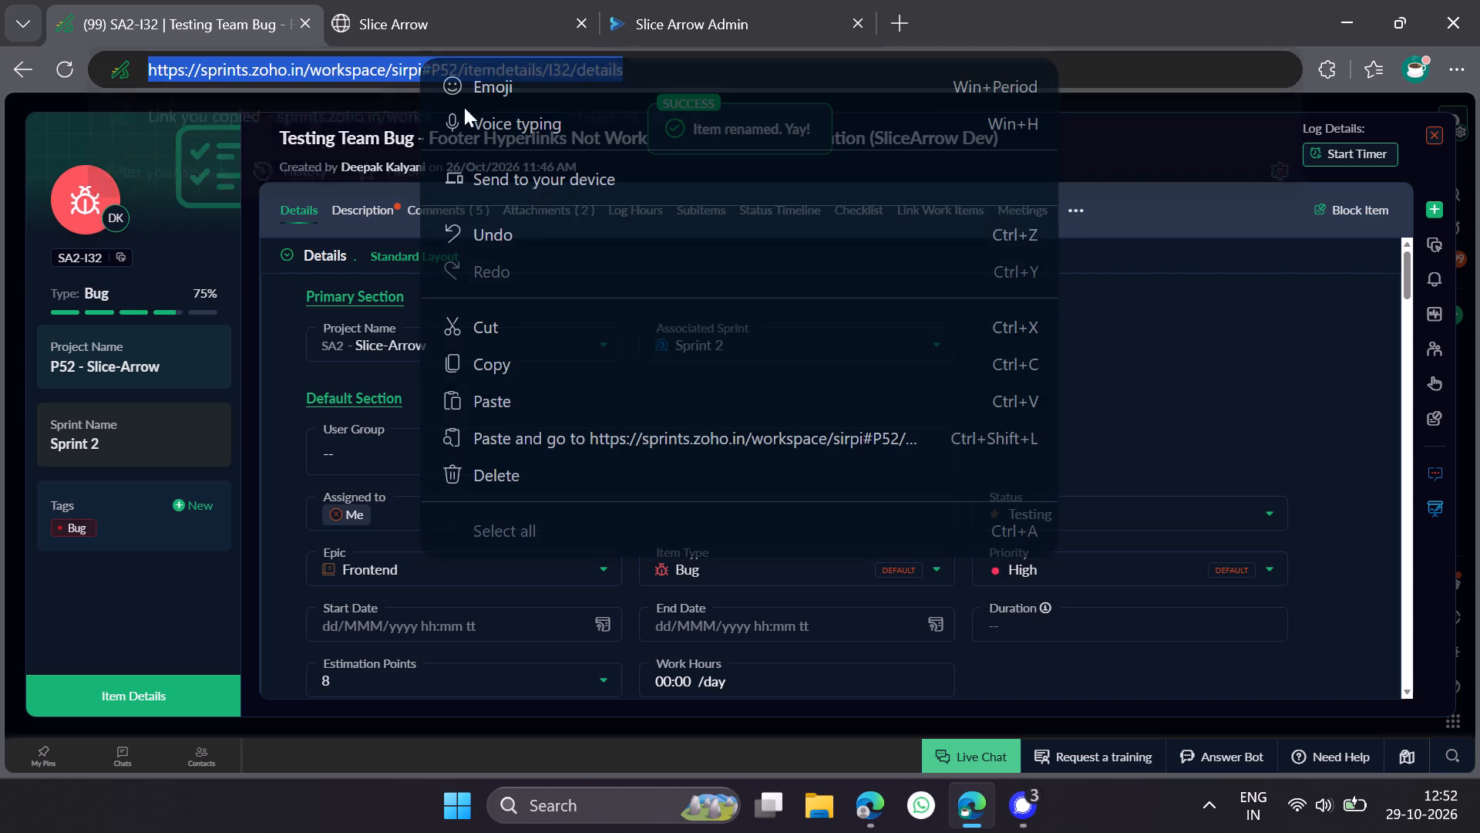
pyautogui.click(563, 363)
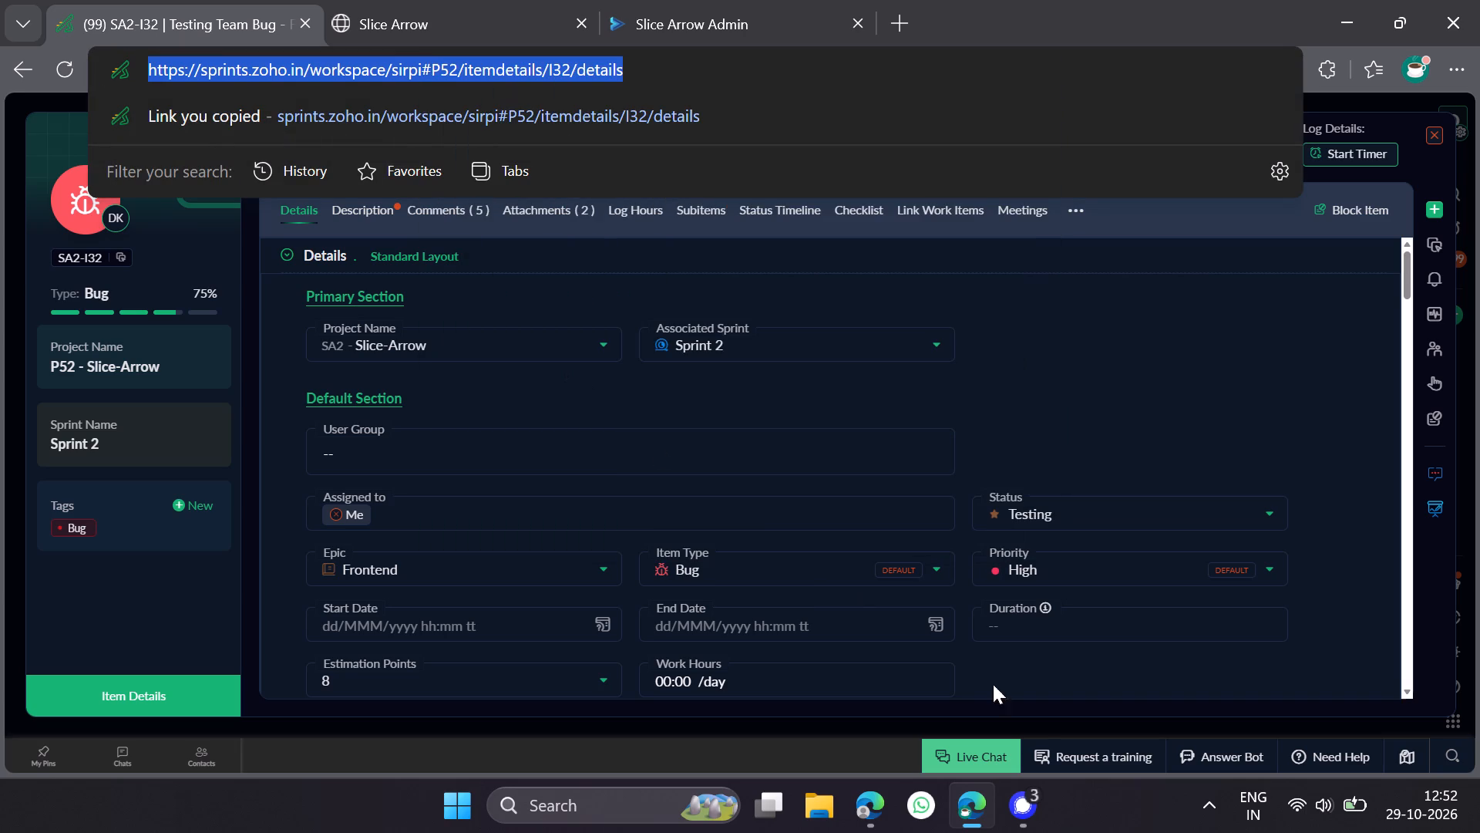
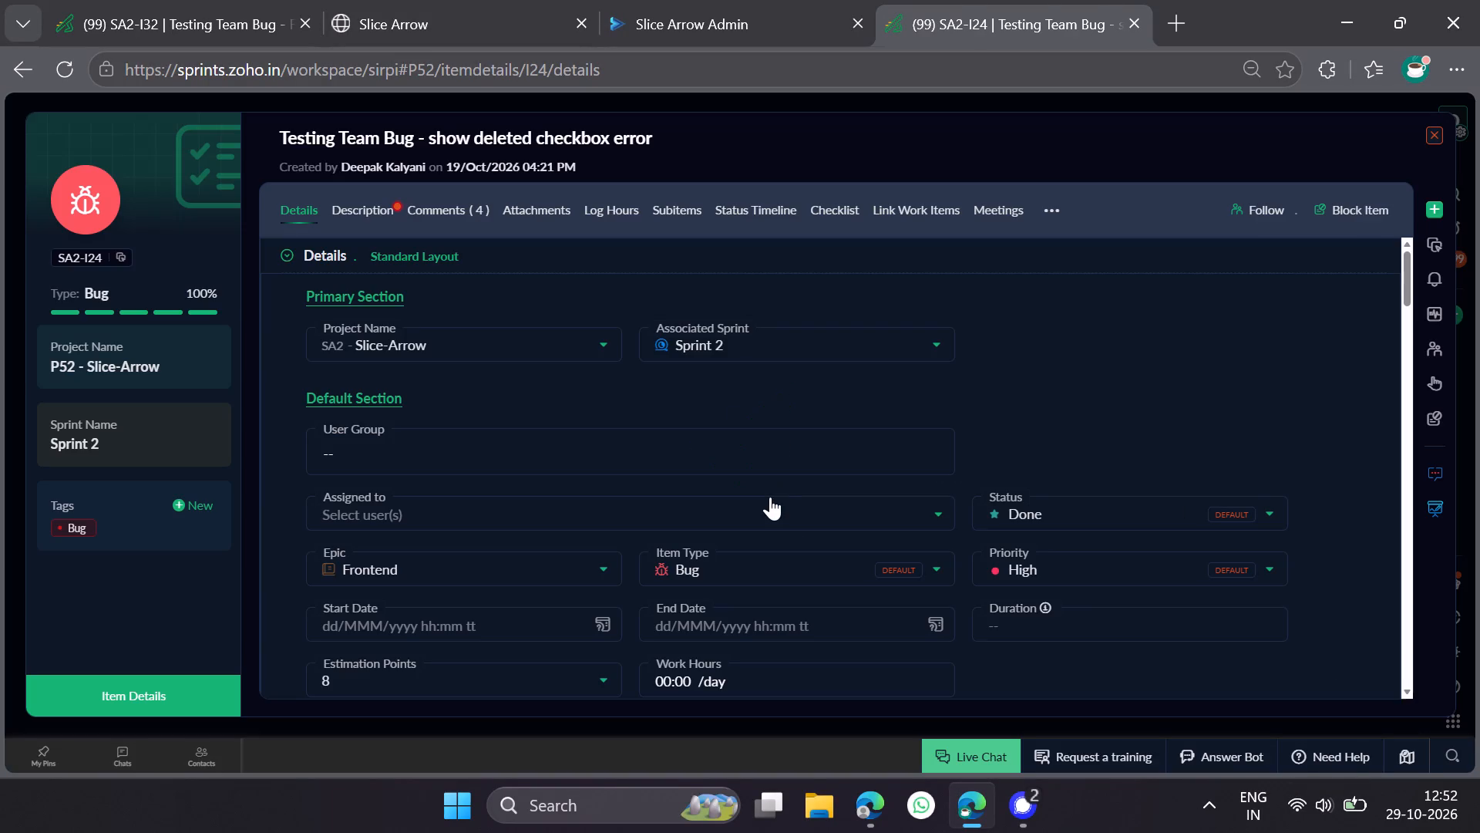
# Append "(SliceArrow Admin)" to the end of the show deleted checkbox error bug's title and save the new name.
pyautogui.click(584, 135)
pyautogui.click(798, 145)
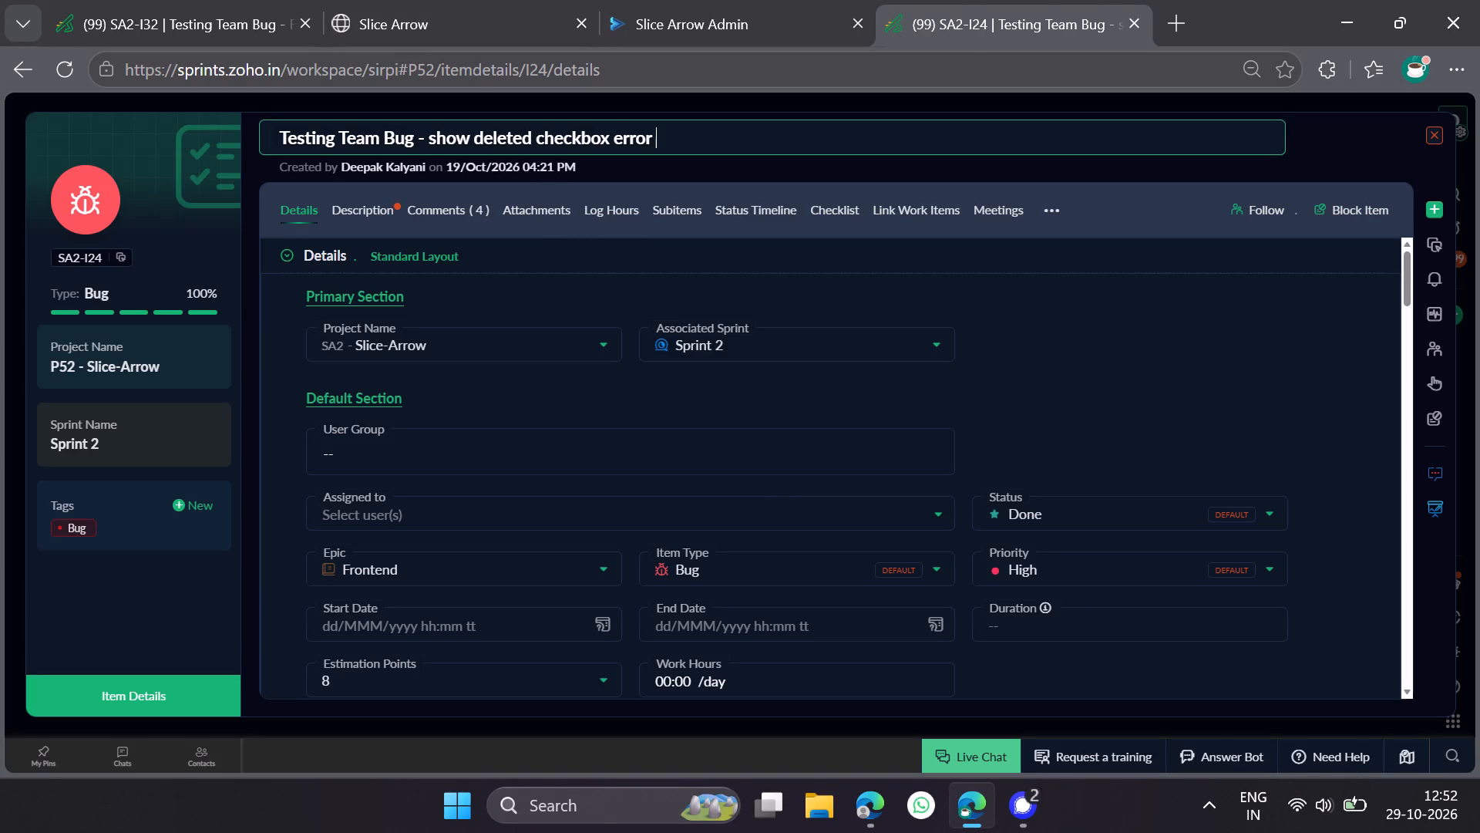
pyautogui.hotkey('shift', '(')
pyautogui.click(172, 0)
pyautogui.click(981, 0)
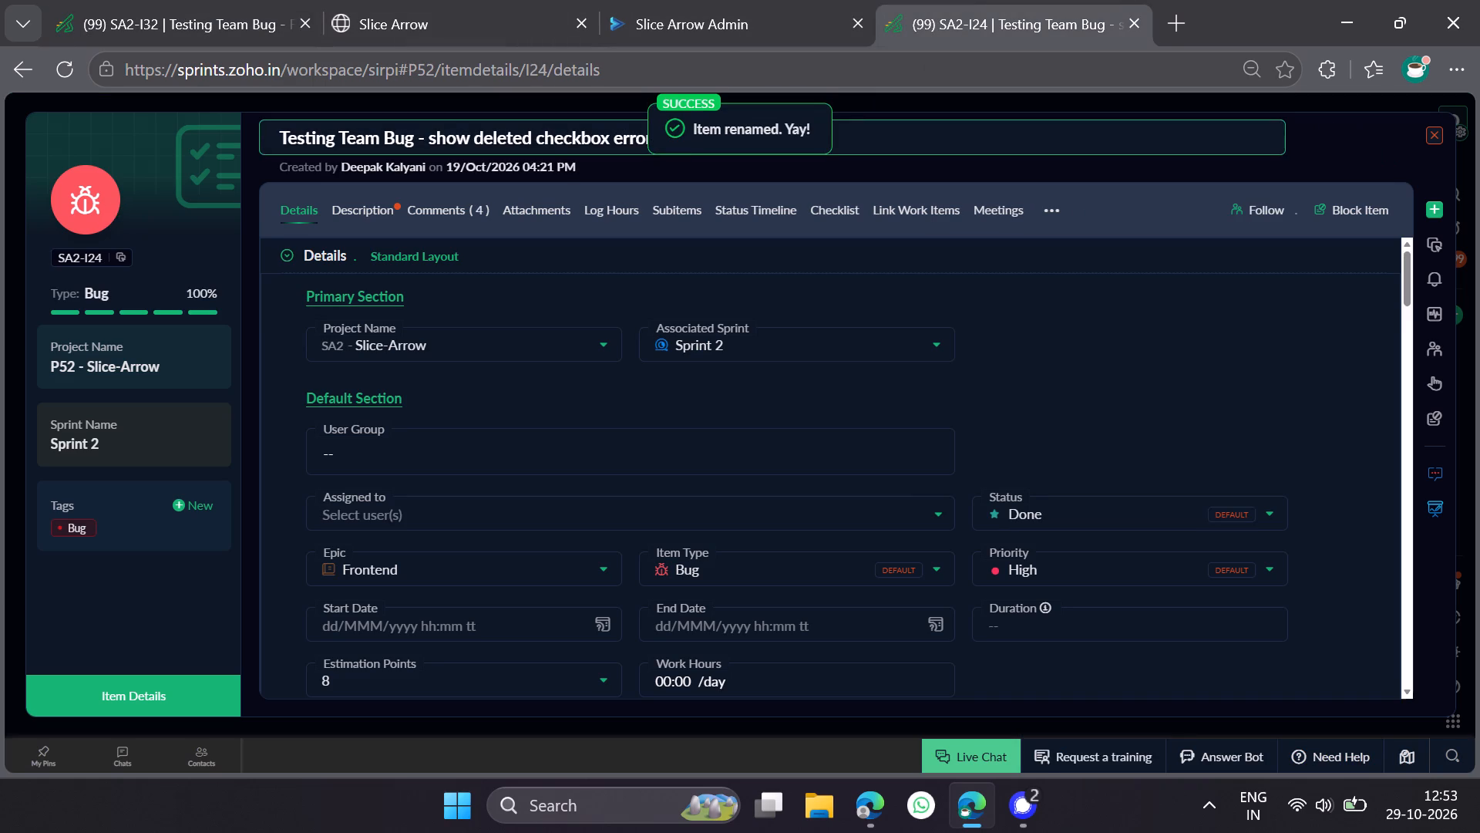
pyautogui.click(1127, 278)
pyautogui.doubleClick(893, 148)
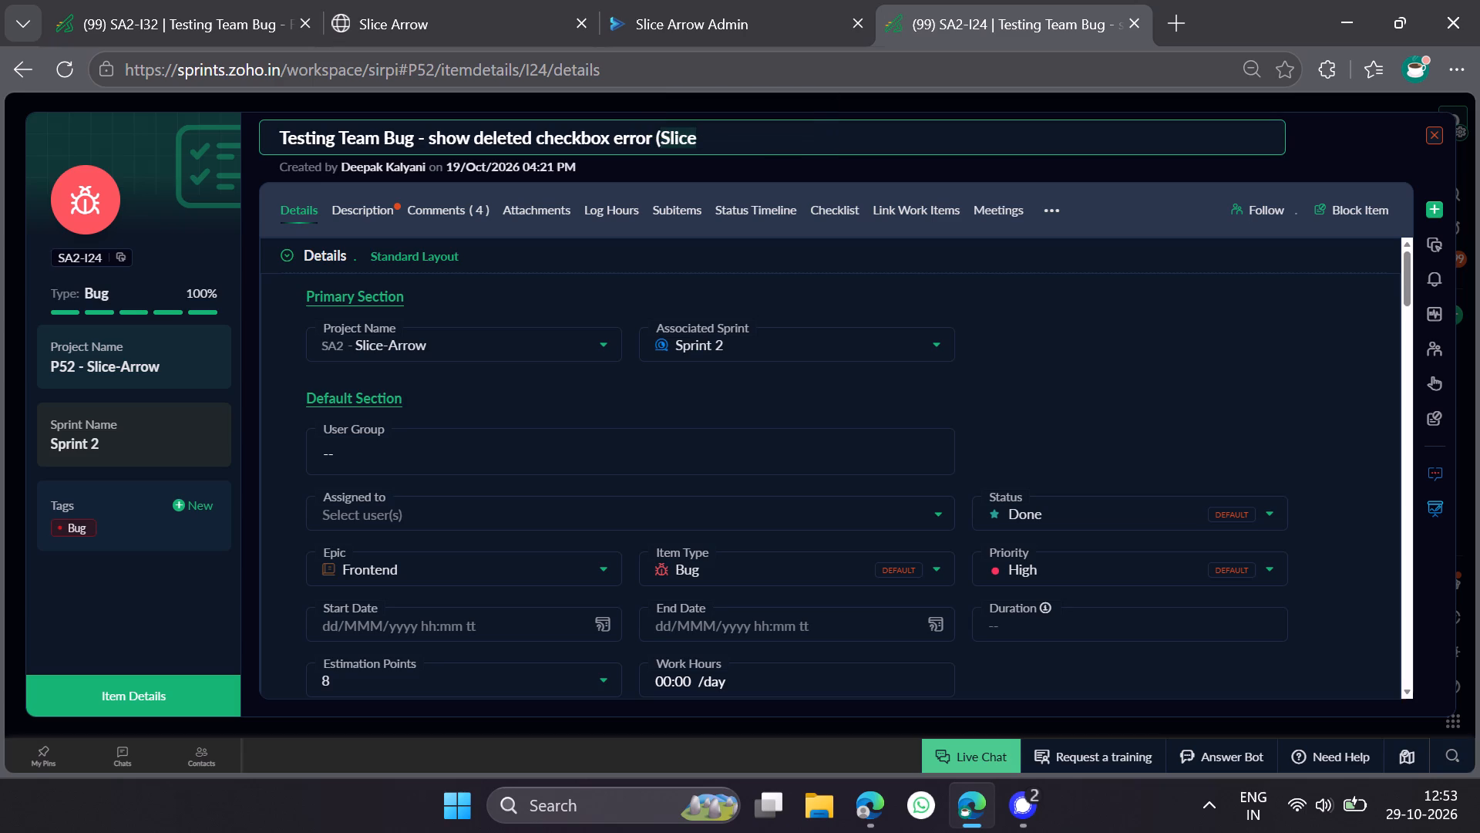
pyautogui.click(750, 126)
pyautogui.write('rrow')
pyautogui.press('space')
pyautogui.hotkey('shift', ')')
pyautogui.press('Return')
pyautogui.press('BackSpace')
pyautogui.click(1073, 333)
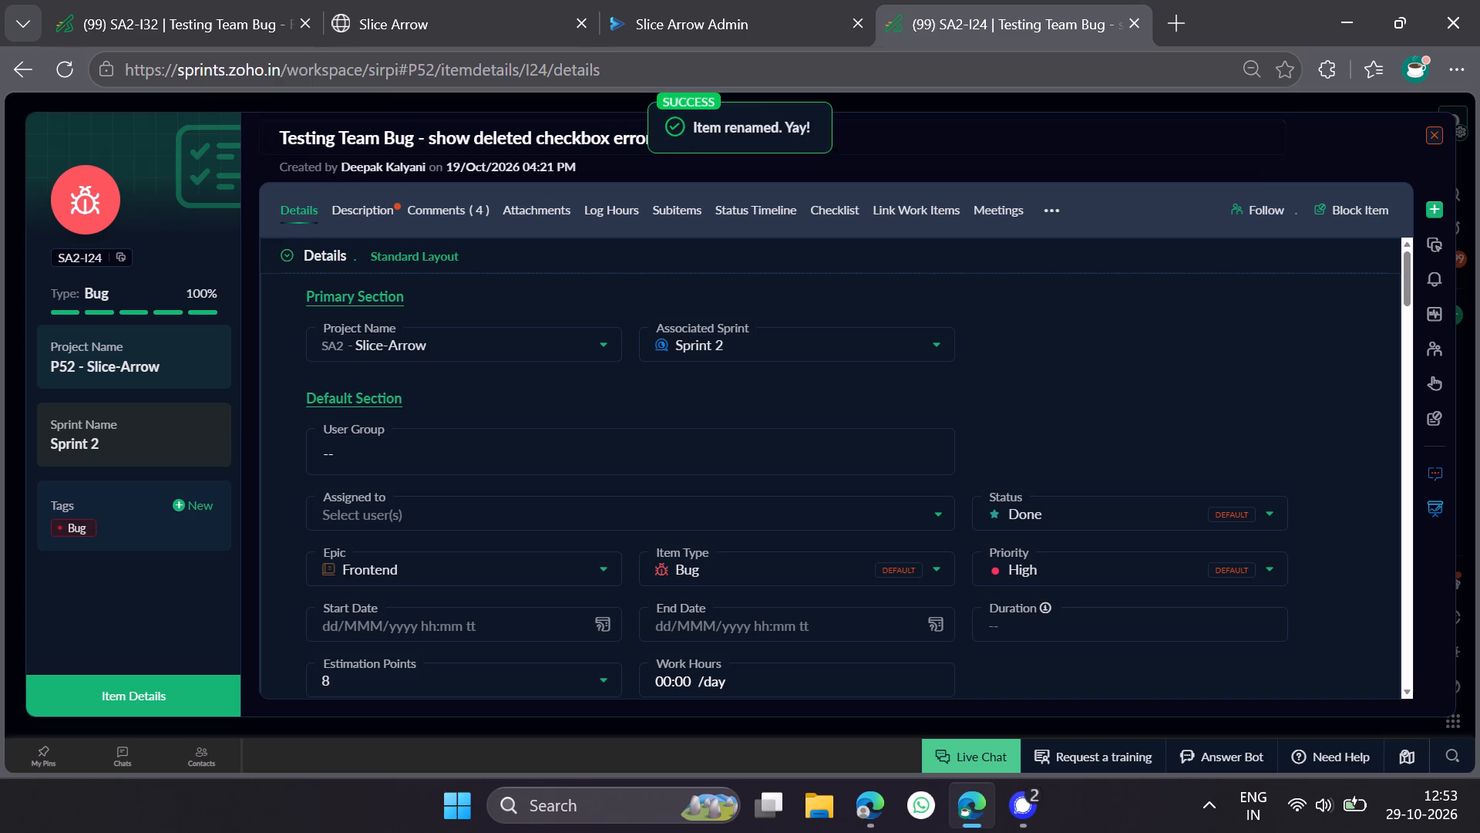
# Copy the URL of the show deleted checkbox error bug's details page.
pyautogui.click(327, 79)
pyautogui.rightClick(327, 79)
pyautogui.click(1172, 433)
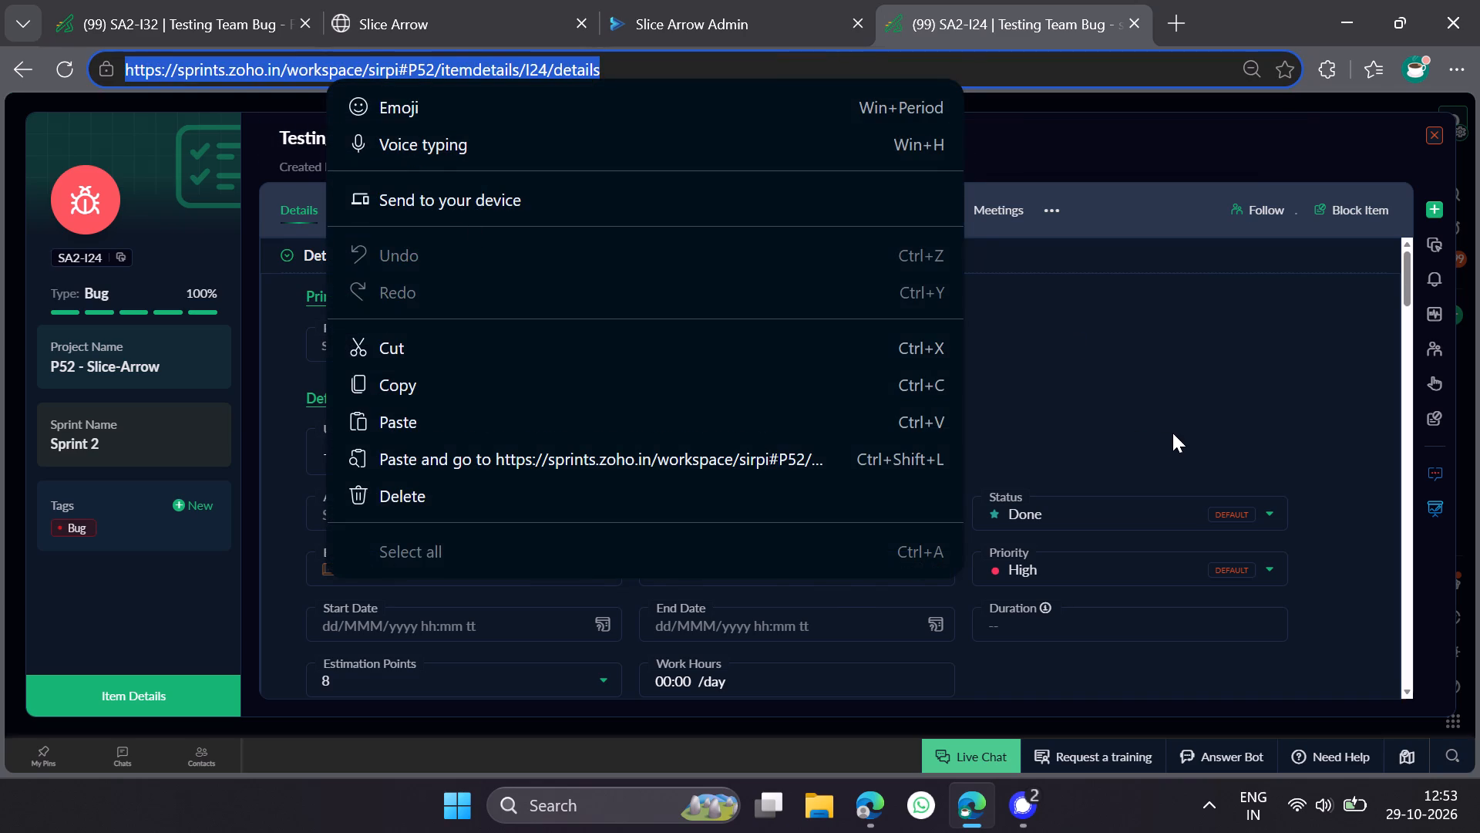
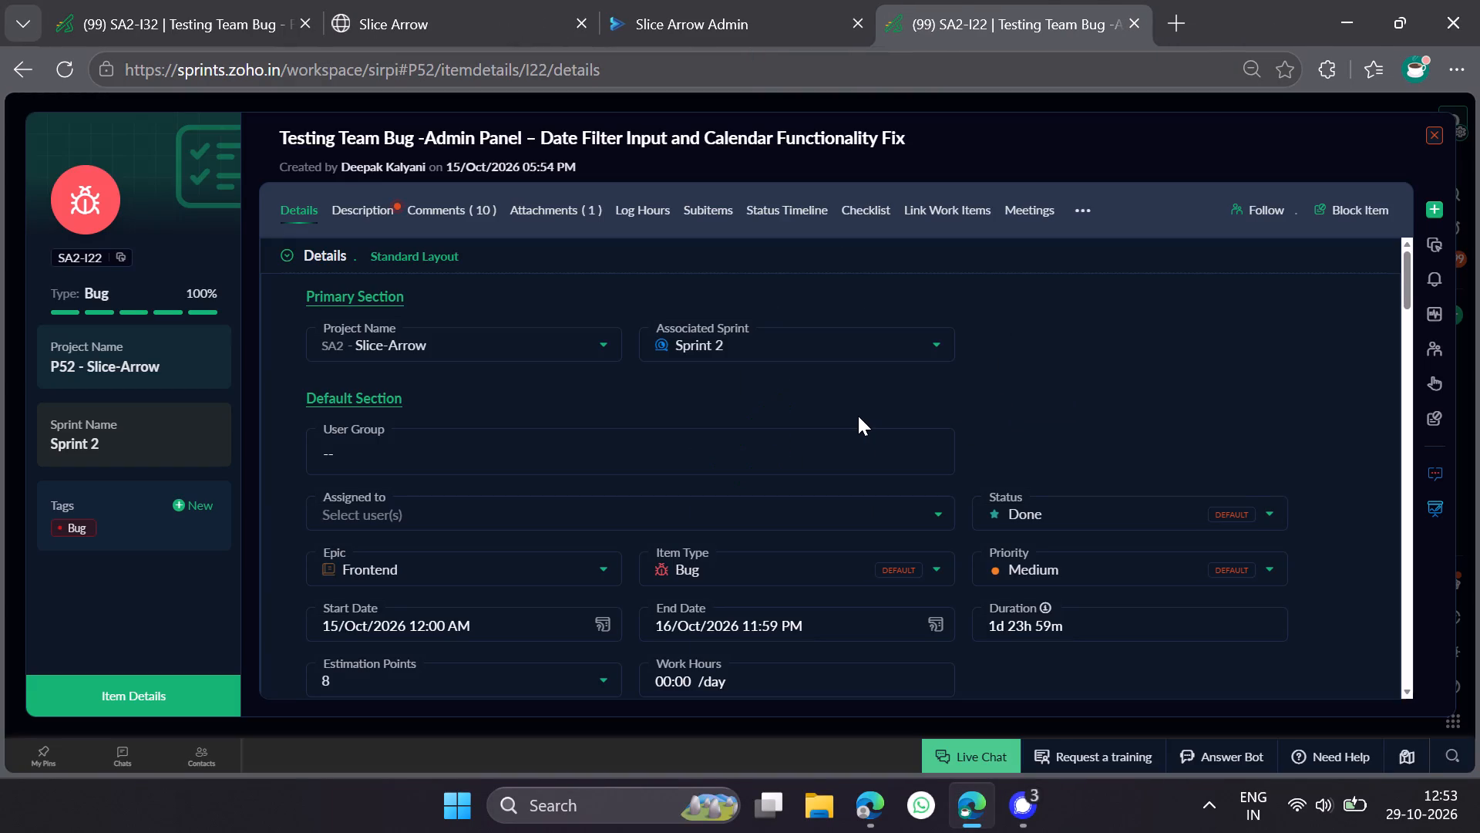
# Append "(SliceArrow Admin)" to the end of the date filter input and calendar functionality bug's title and save the new name.
pyautogui.click(515, 133)
pyautogui.click(988, 144)
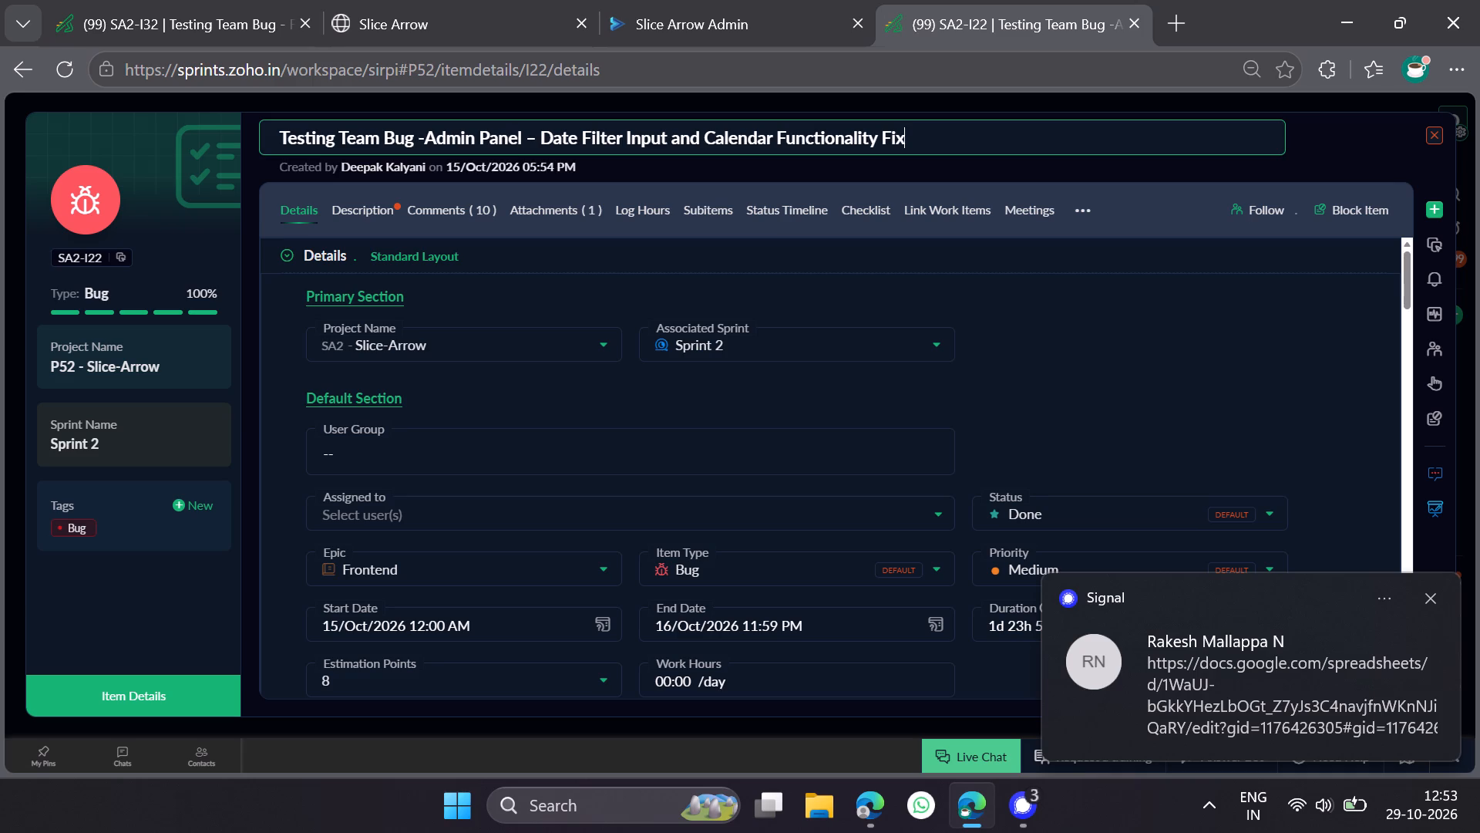
pyautogui.press('space')
pyautogui.write('(')
pyautogui.write('lice')
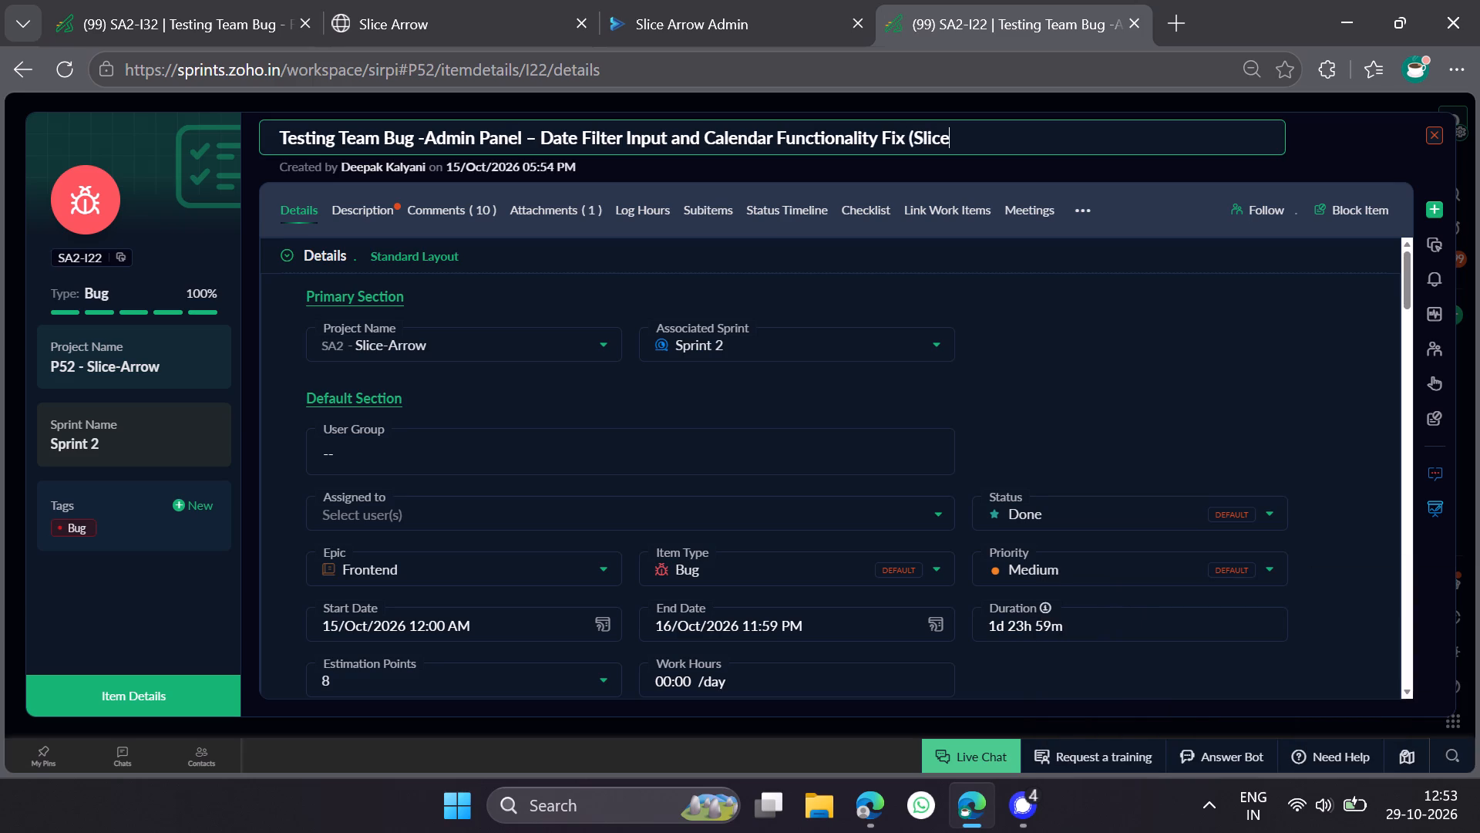
pyautogui.write('rrow')
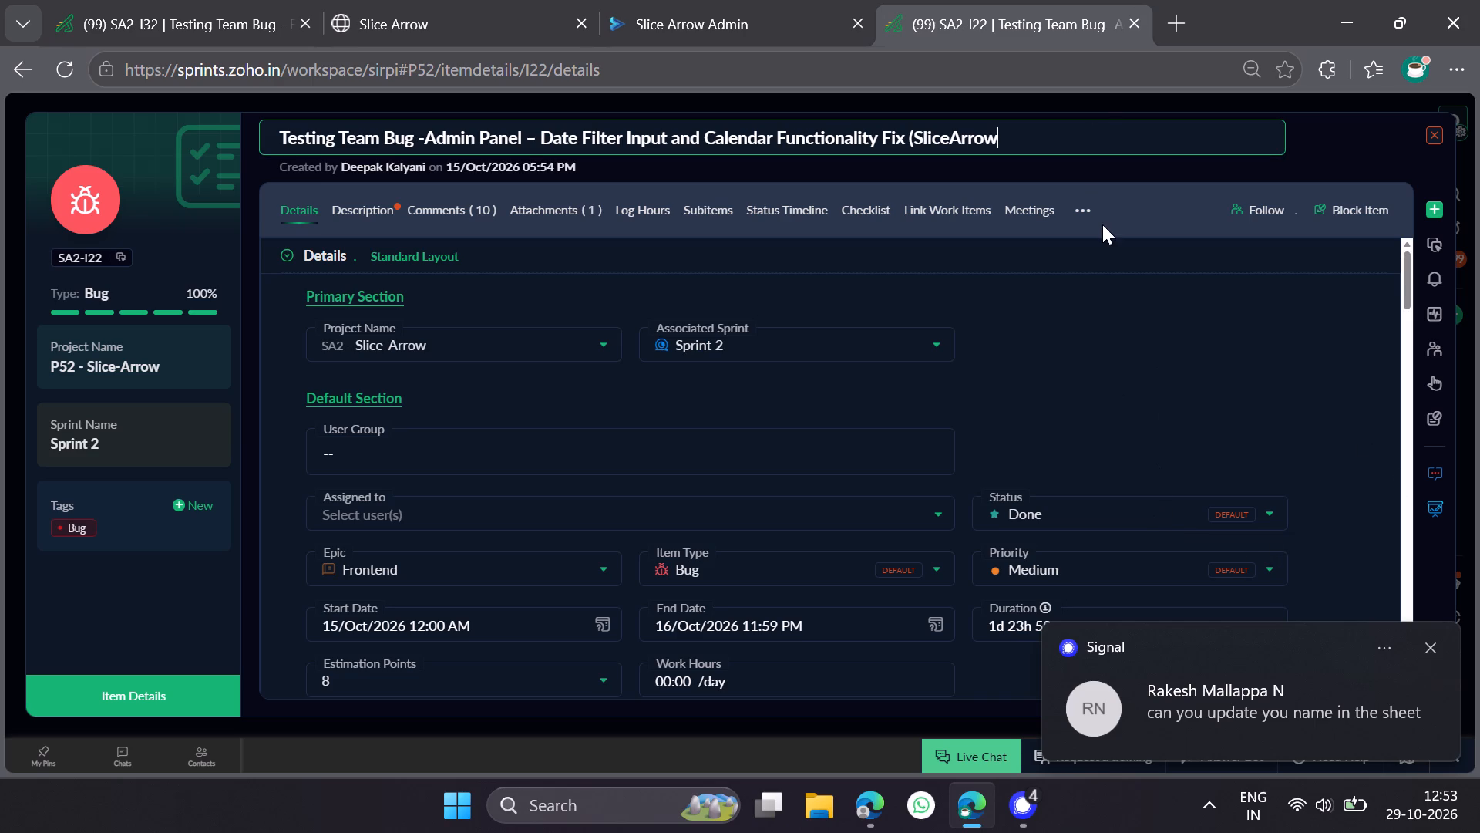
pyautogui.press('space')
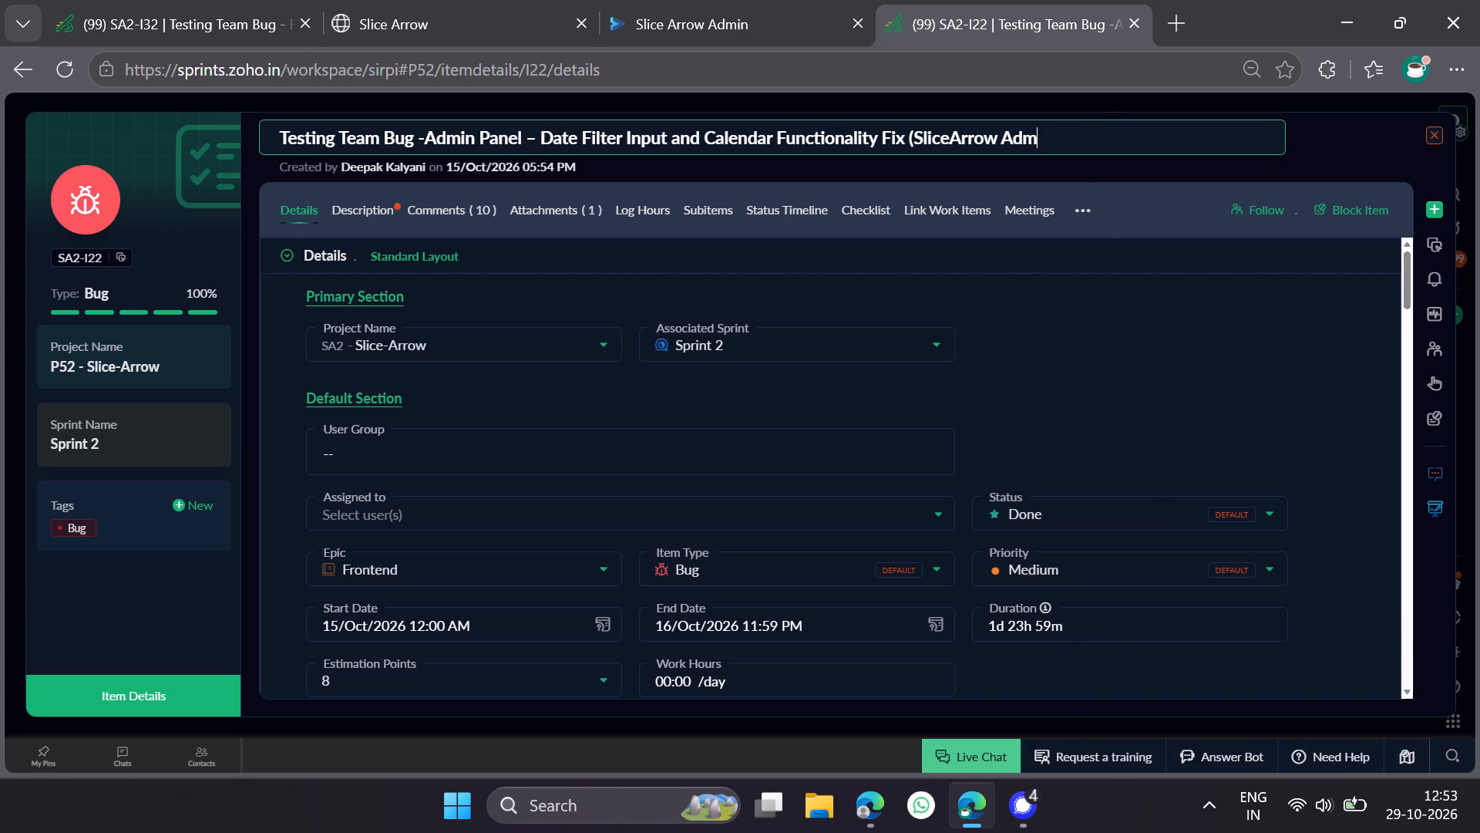
pyautogui.hotkey('shift', ')')
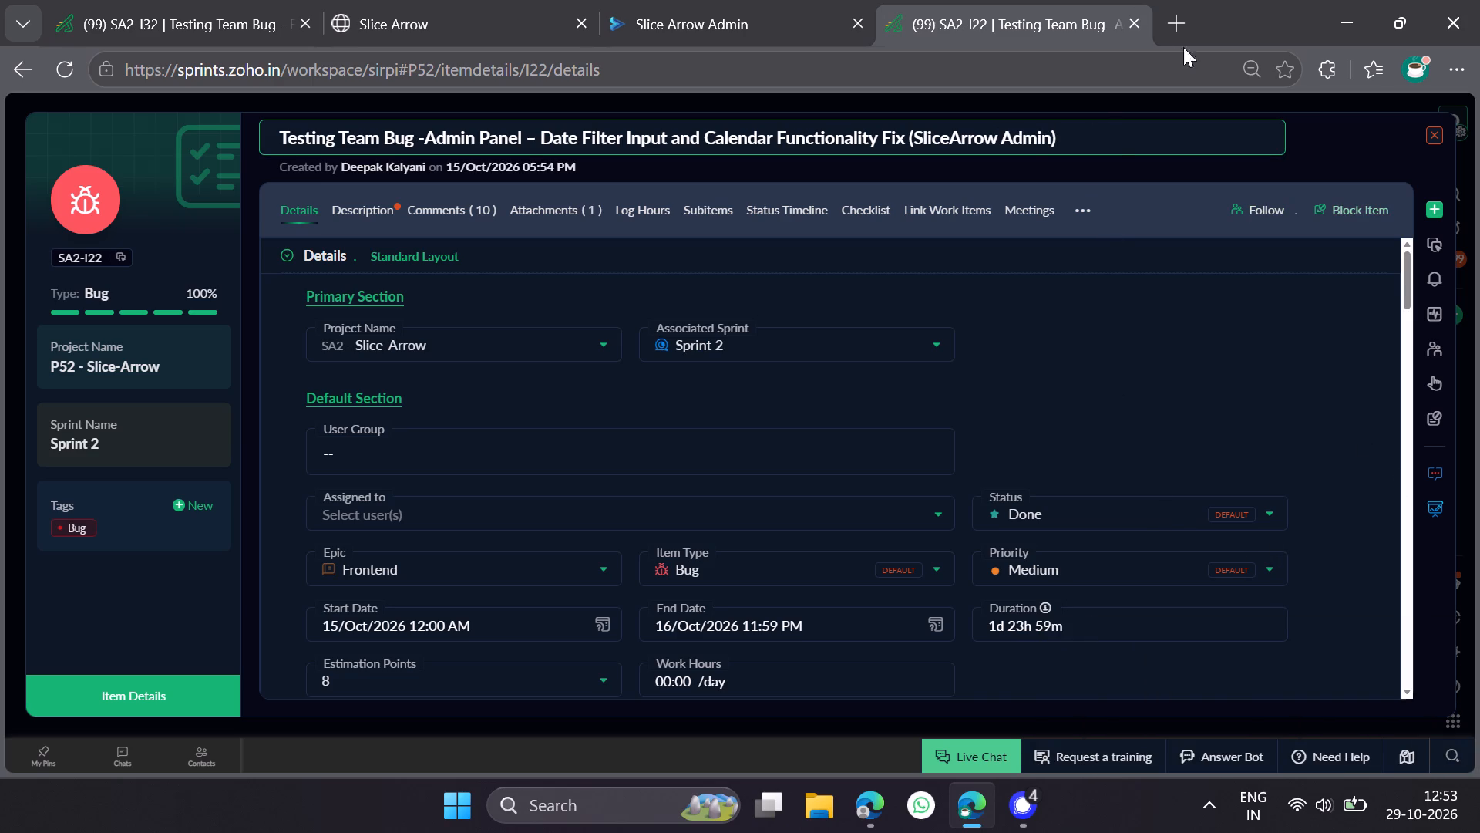
pyautogui.click(1128, 393)
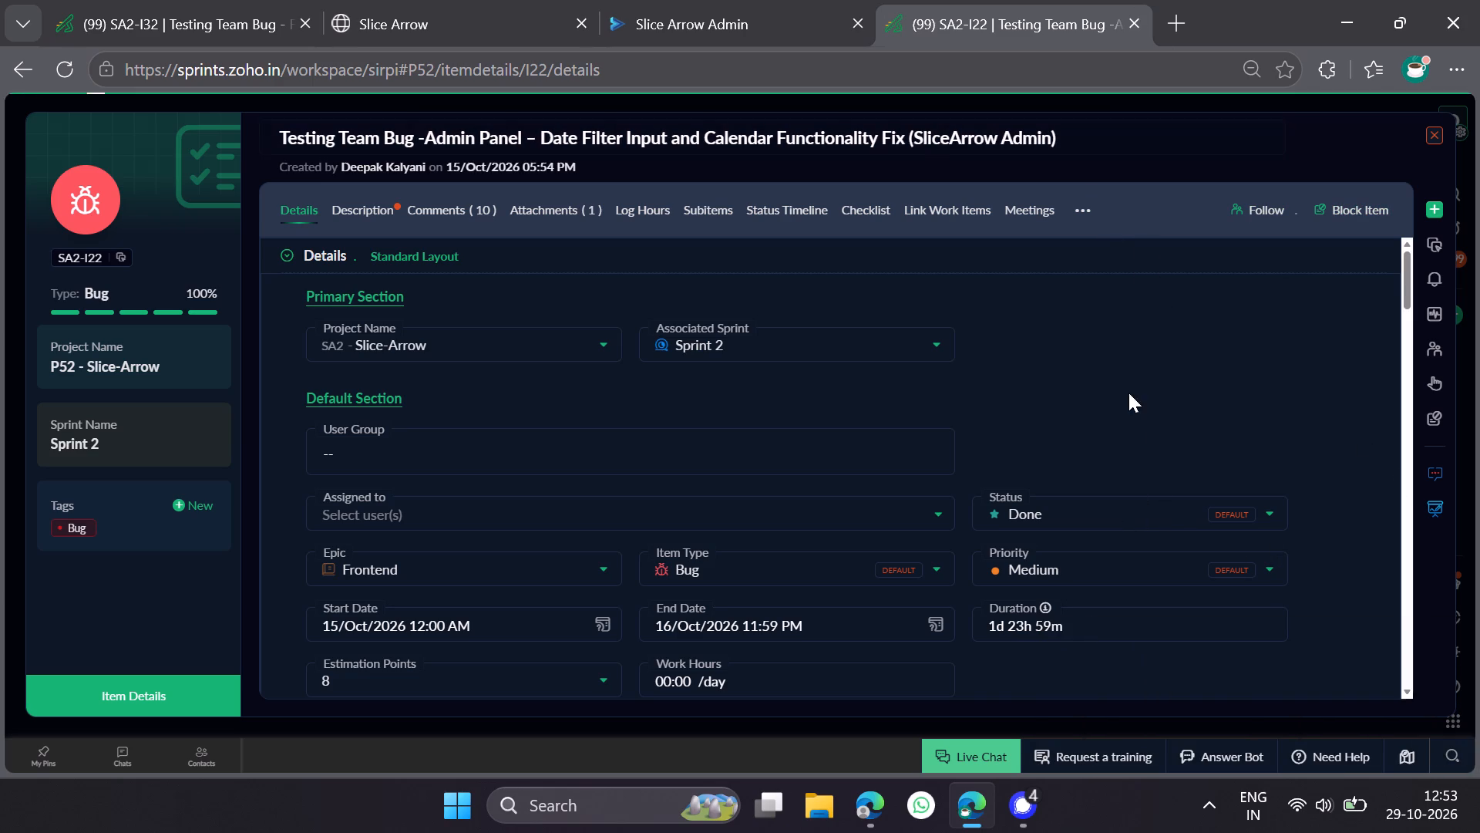
# Copy the URL of the date filter and calendar bug's details page.
pyautogui.click(399, 78)
pyautogui.rightClick(399, 78)
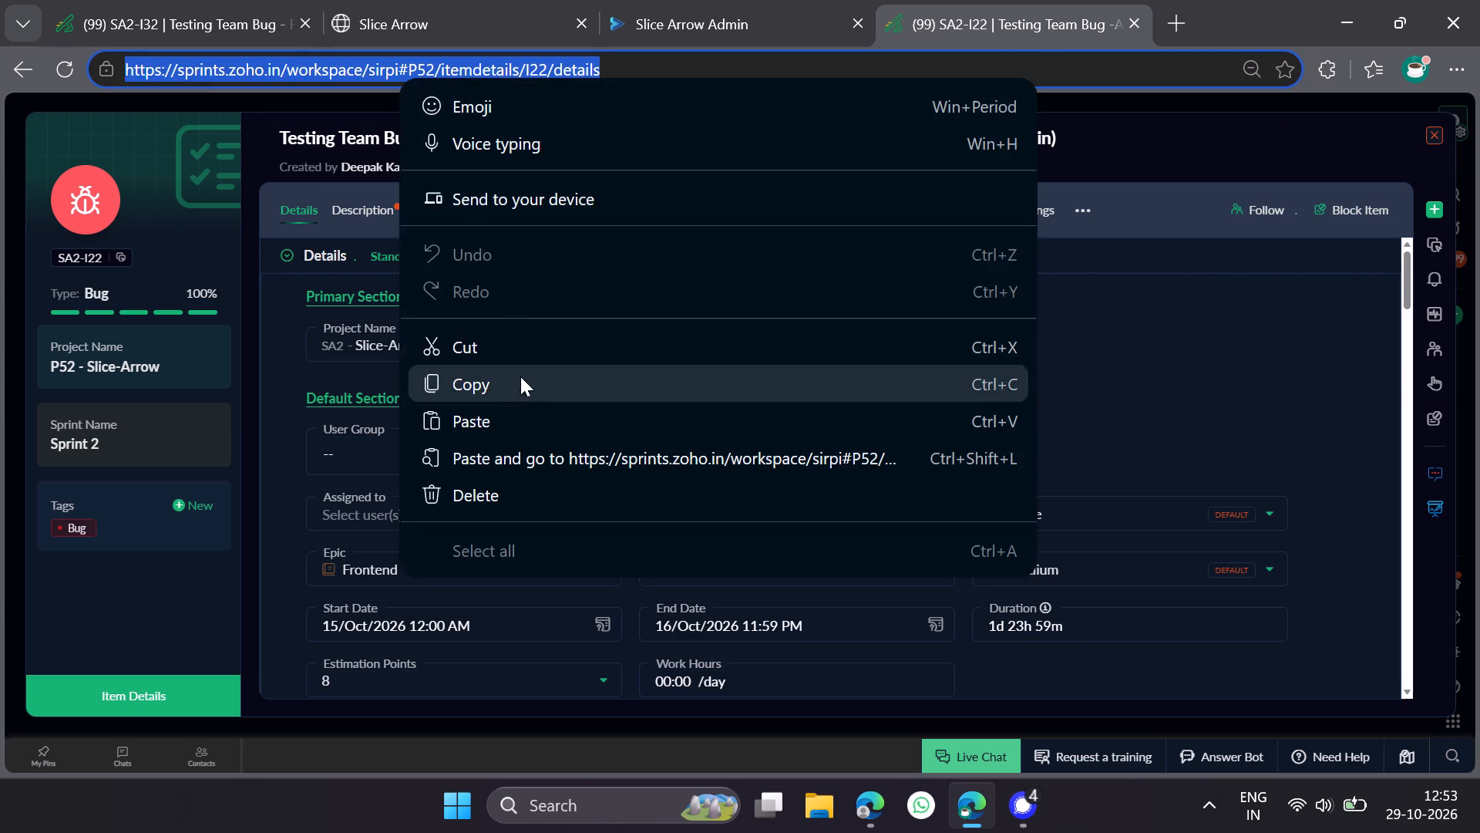
pyautogui.click(520, 390)
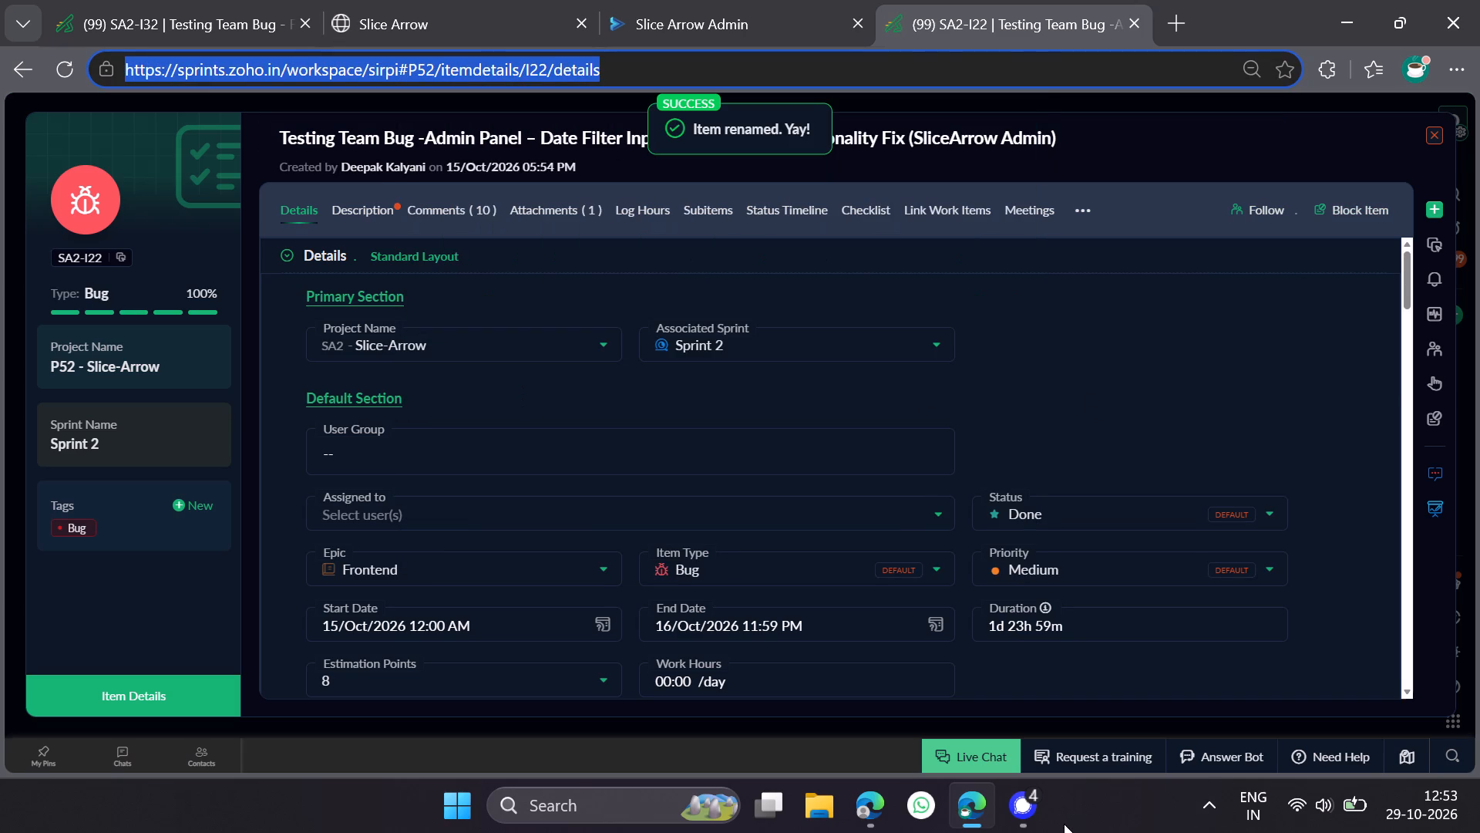